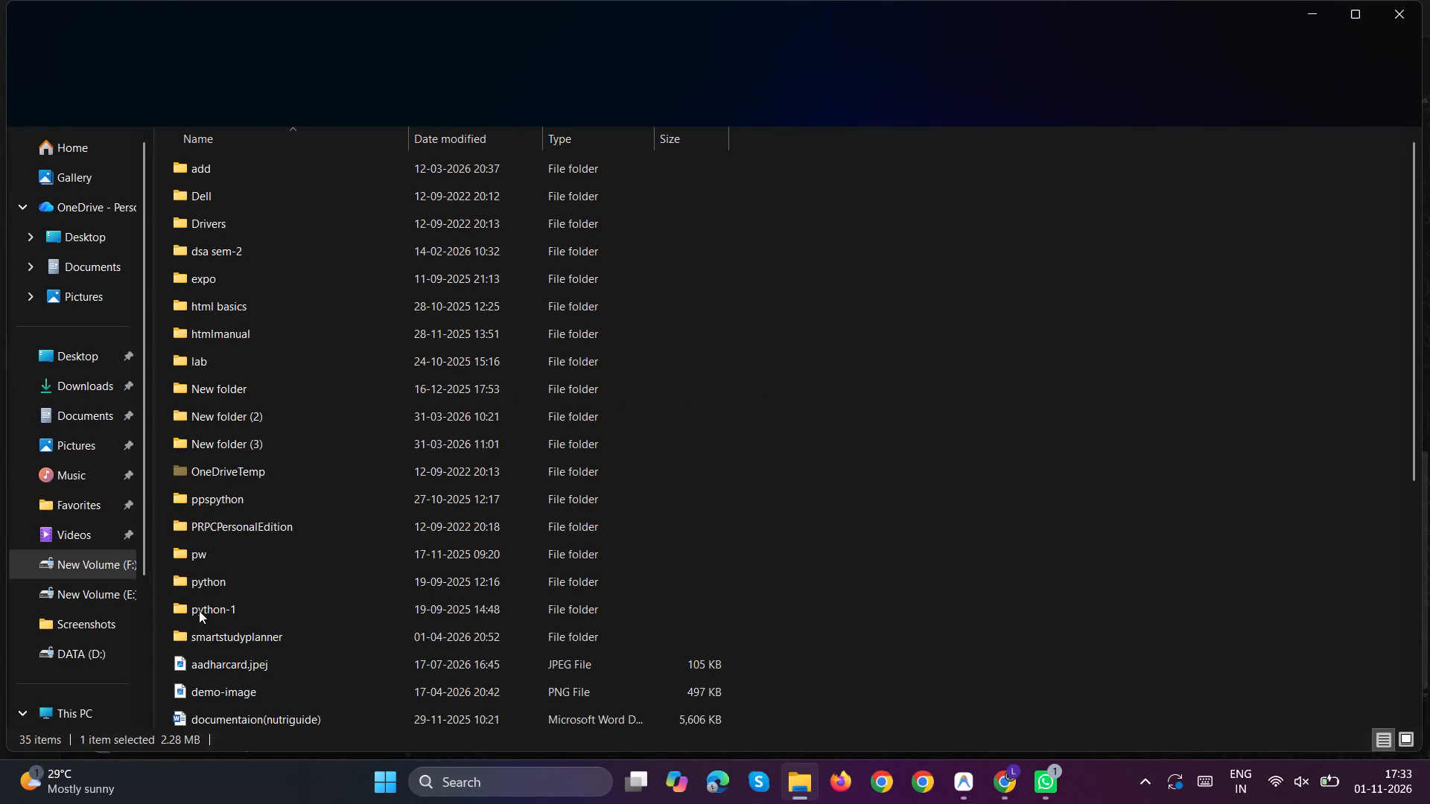
Open the SENTINELLOCK_Project Word document from New Volume (F:).
{"action": "scroll", "coordinate": [528, 638], "scroll_direction": "down", "scroll_amount": 7}
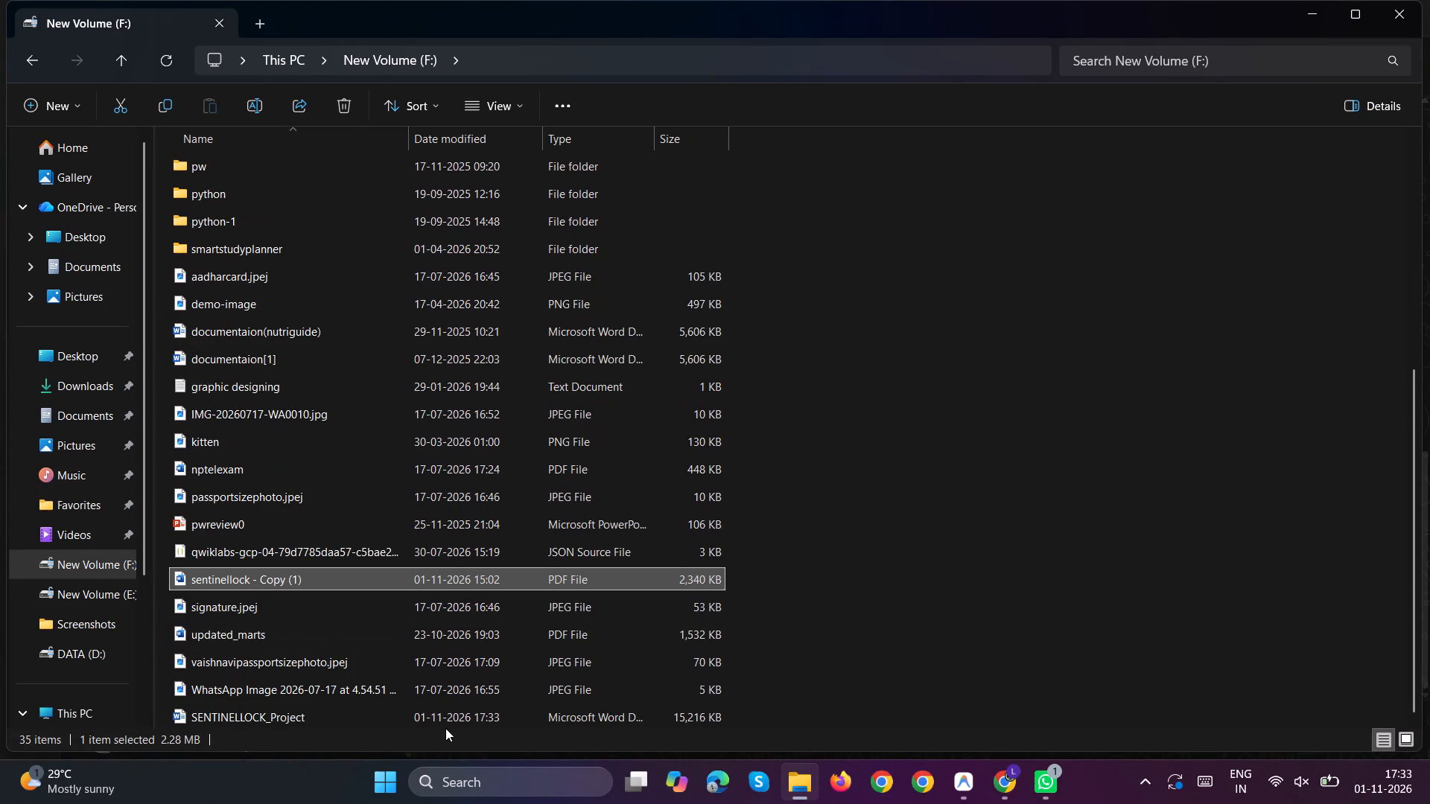
{"action": "scroll", "coordinate": [445, 728], "scroll_direction": "down", "scroll_amount": 3}
{"action": "scroll", "coordinate": [585, 562], "scroll_direction": "down", "scroll_amount": 4}
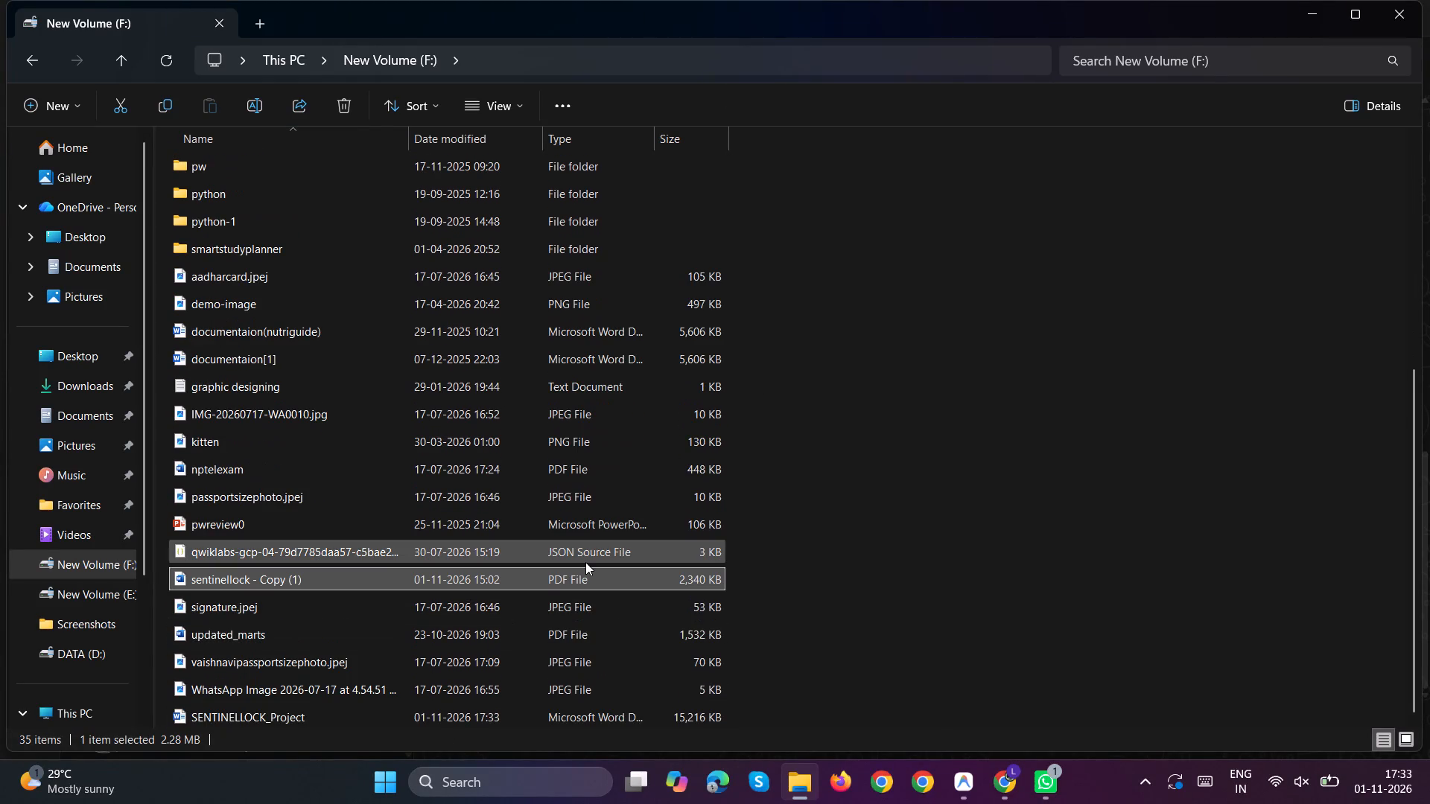
{"action": "double_click", "coordinate": [464, 723]}
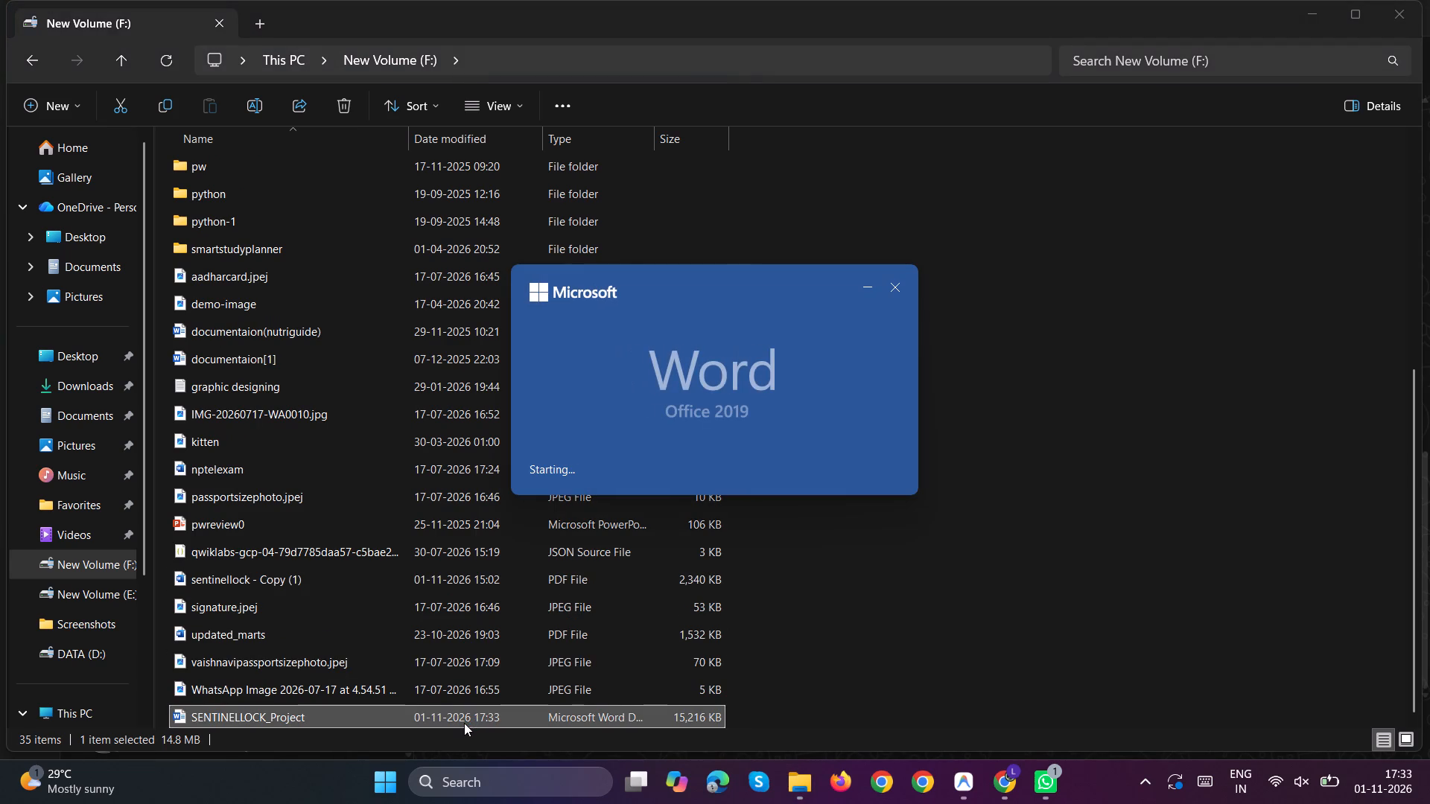
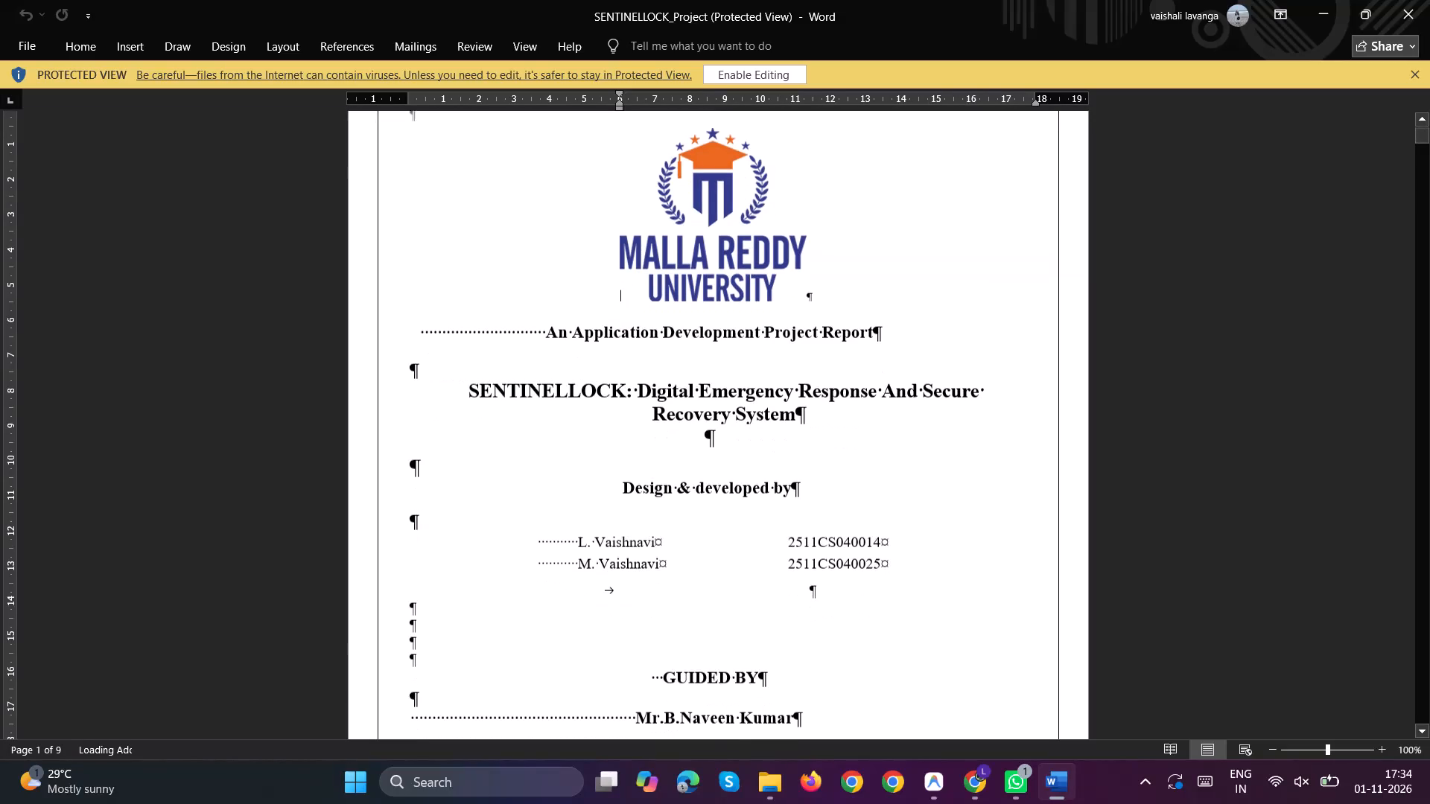
Enable editing for the protected SENTINELLOCK_Project document.
{"action": "scroll", "coordinate": [903, 542], "scroll_direction": "down", "scroll_amount": 4}
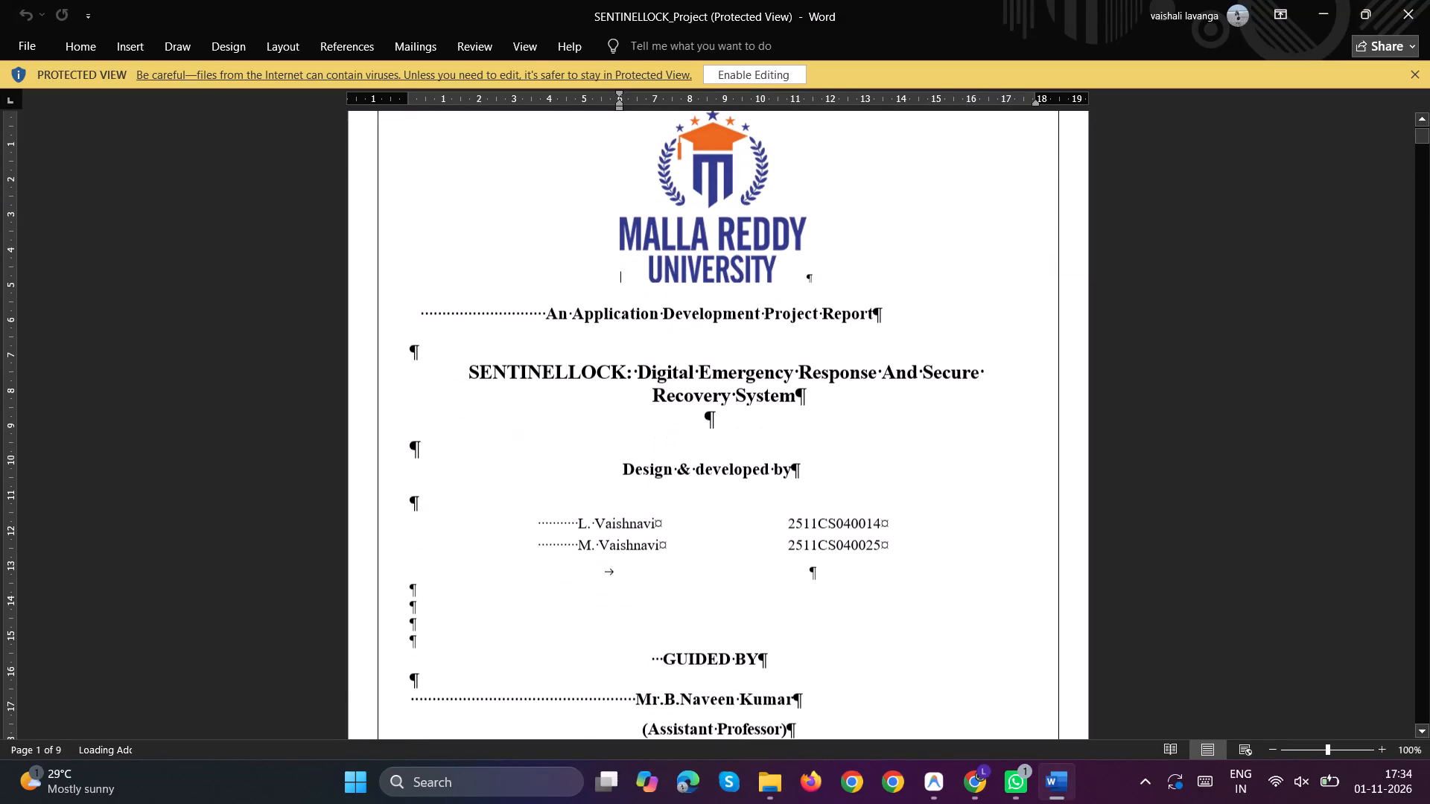
{"action": "scroll", "coordinate": [903, 542], "scroll_direction": "down", "scroll_amount": 3}
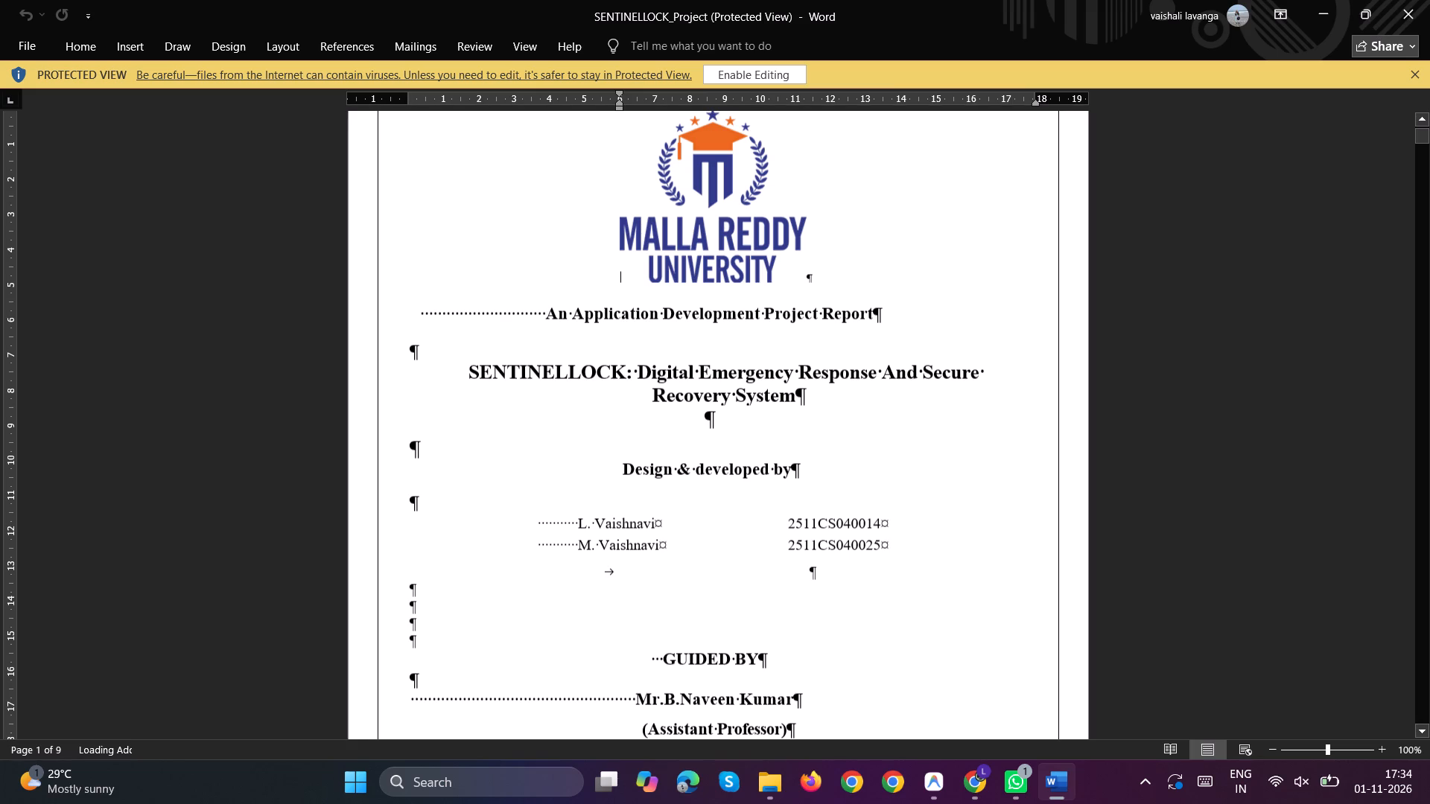
{"action": "scroll", "coordinate": [747, 77], "scroll_direction": "down", "scroll_amount": 20}
{"action": "scroll", "coordinate": [747, 77], "scroll_direction": "down", "scroll_amount": 8}
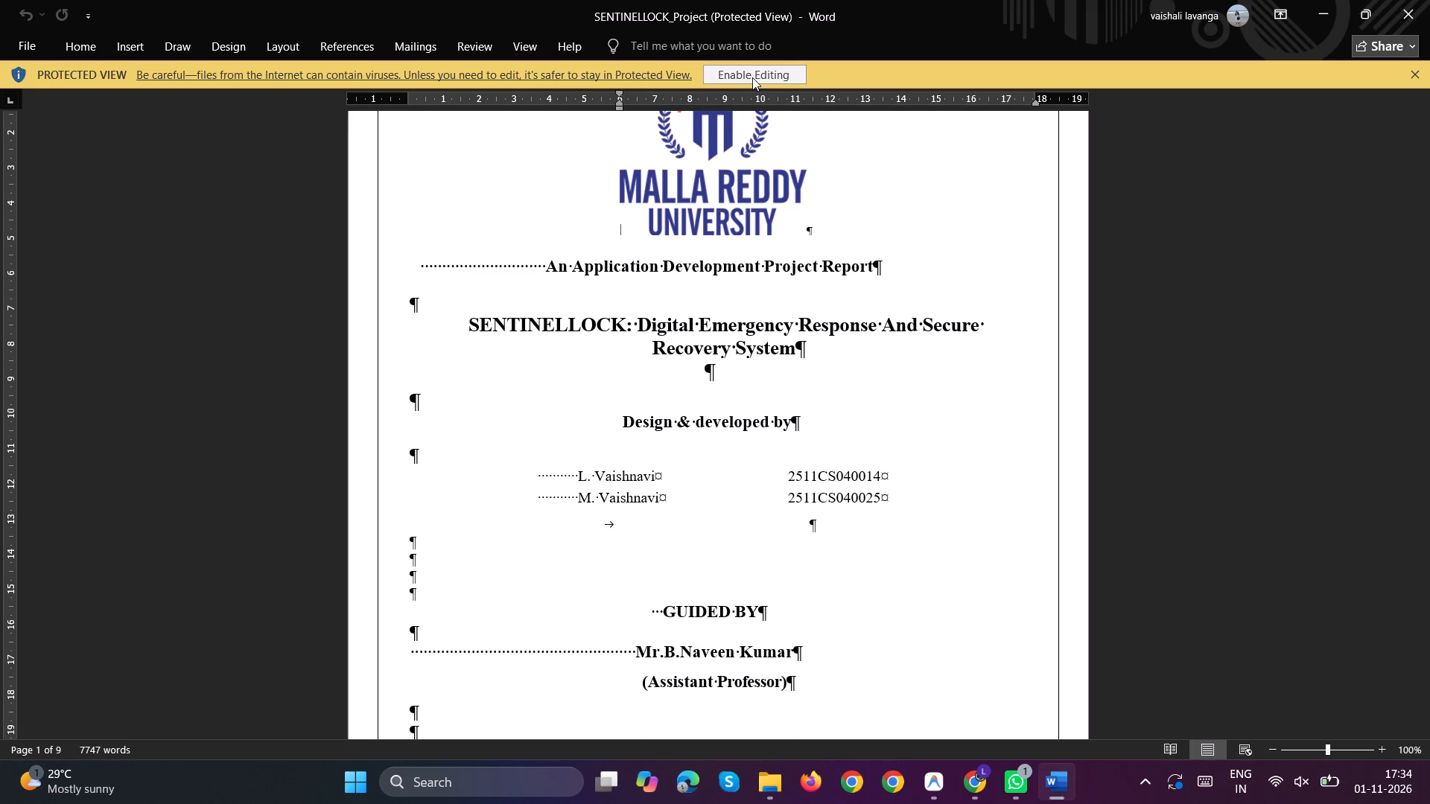
{"action": "left_click", "coordinate": [755, 75]}
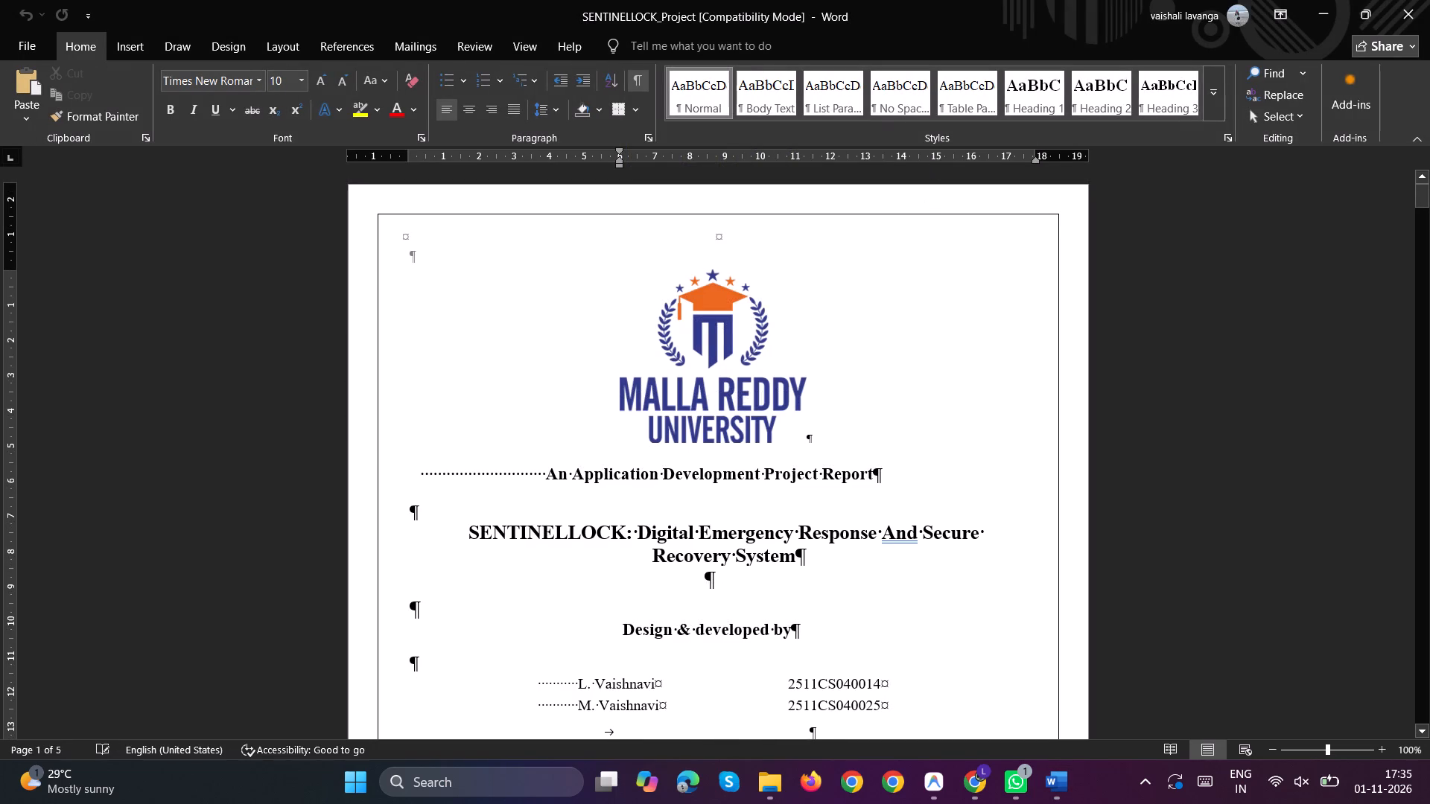
Delete "Computer Science & Engineering (" from the red department heading on the certificate page.
{"action": "scroll", "coordinate": [846, 438], "scroll_direction": "down", "scroll_amount": 7}
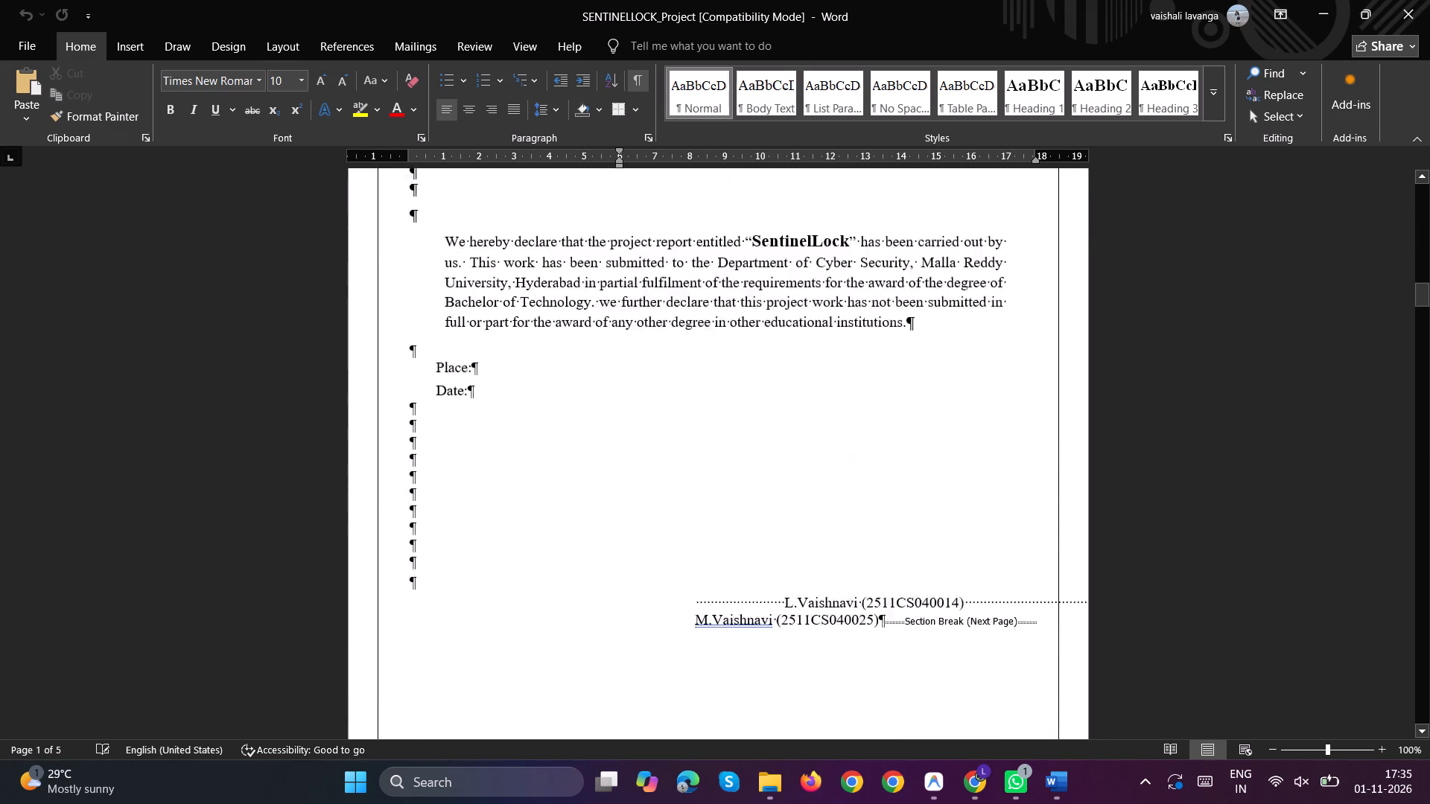
{"action": "scroll", "coordinate": [846, 438], "scroll_direction": "up", "scroll_amount": 5}
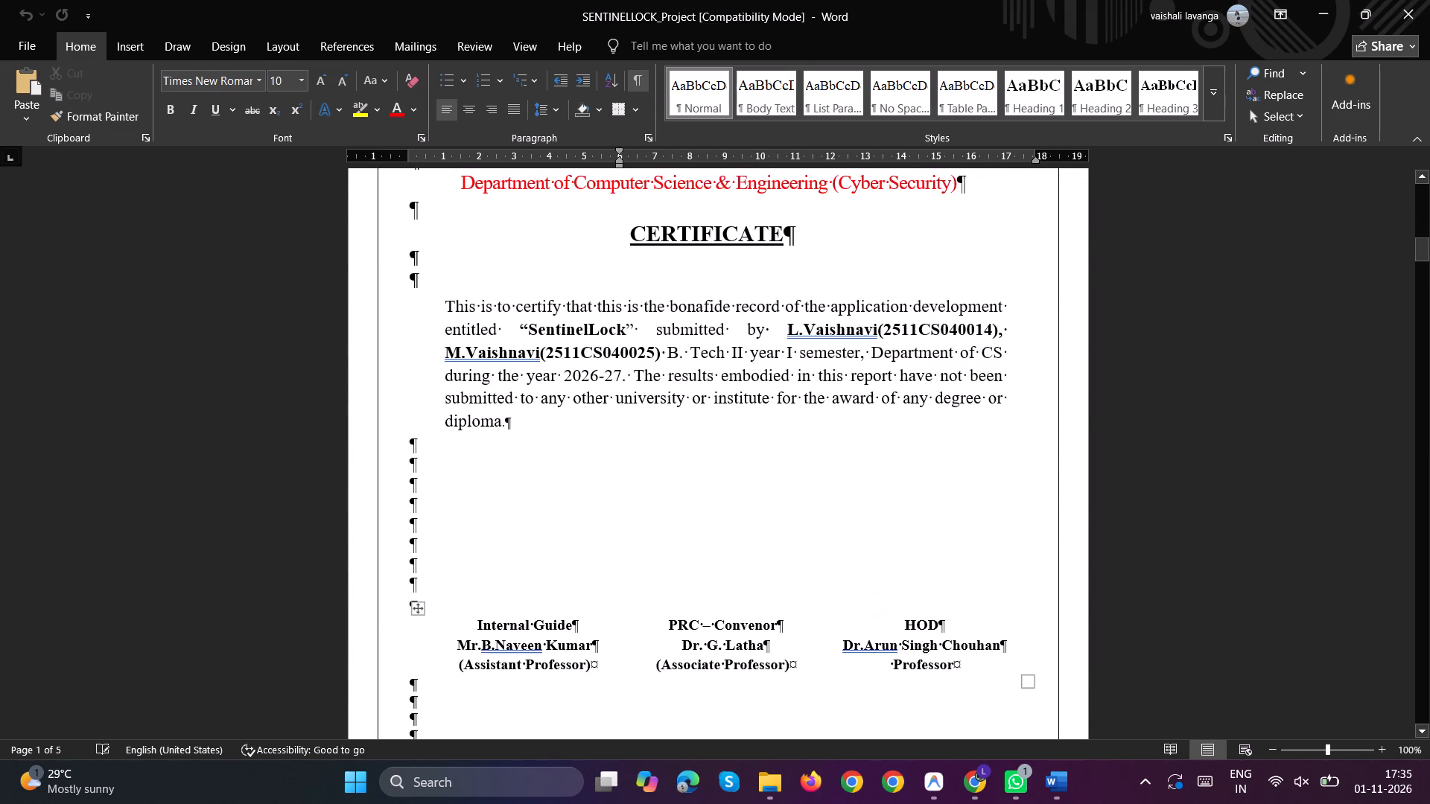
{"action": "scroll", "coordinate": [846, 438], "scroll_direction": "up", "scroll_amount": 2}
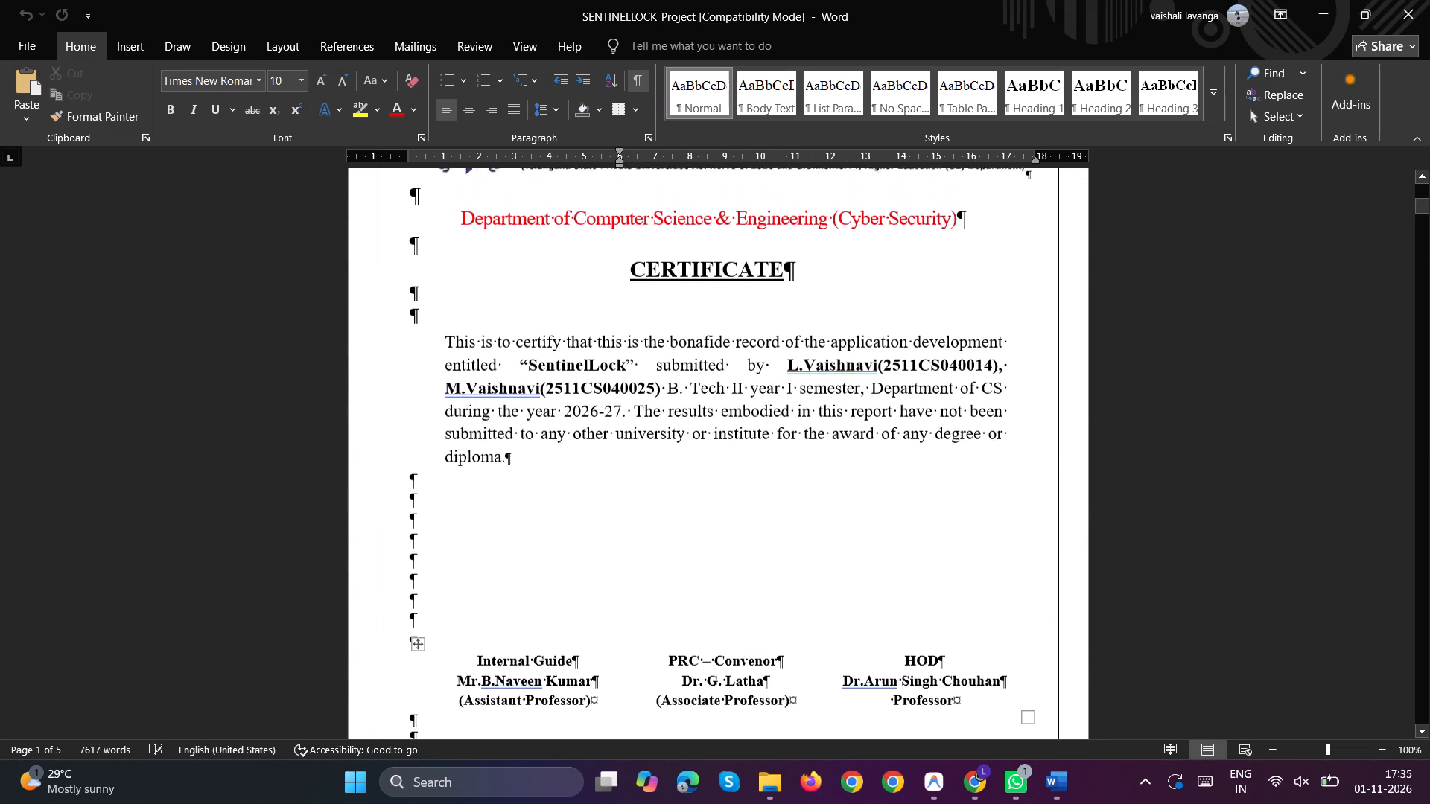
{"action": "scroll", "coordinate": [846, 438], "scroll_direction": "up", "scroll_amount": 1}
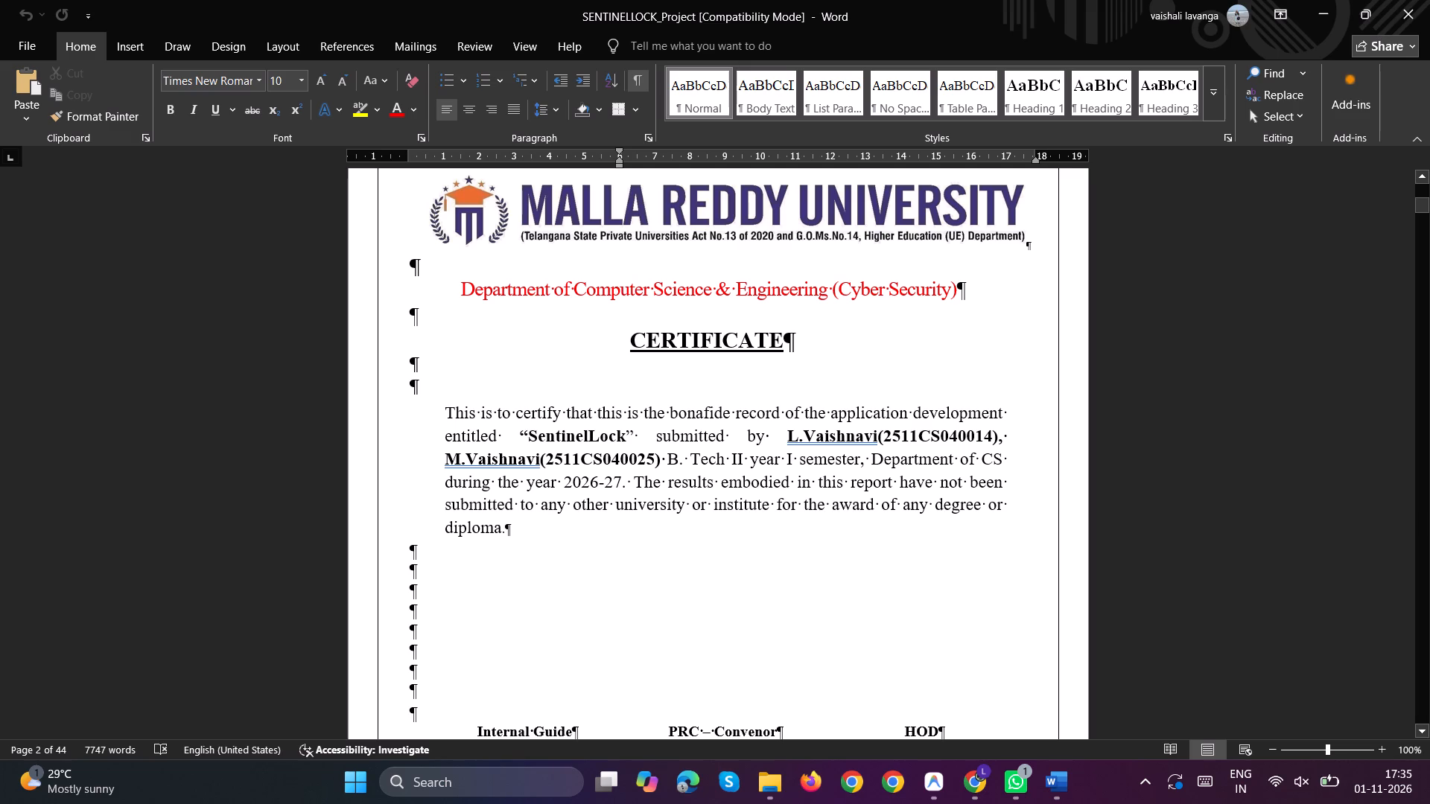
{"action": "left_click", "coordinate": [829, 290]}
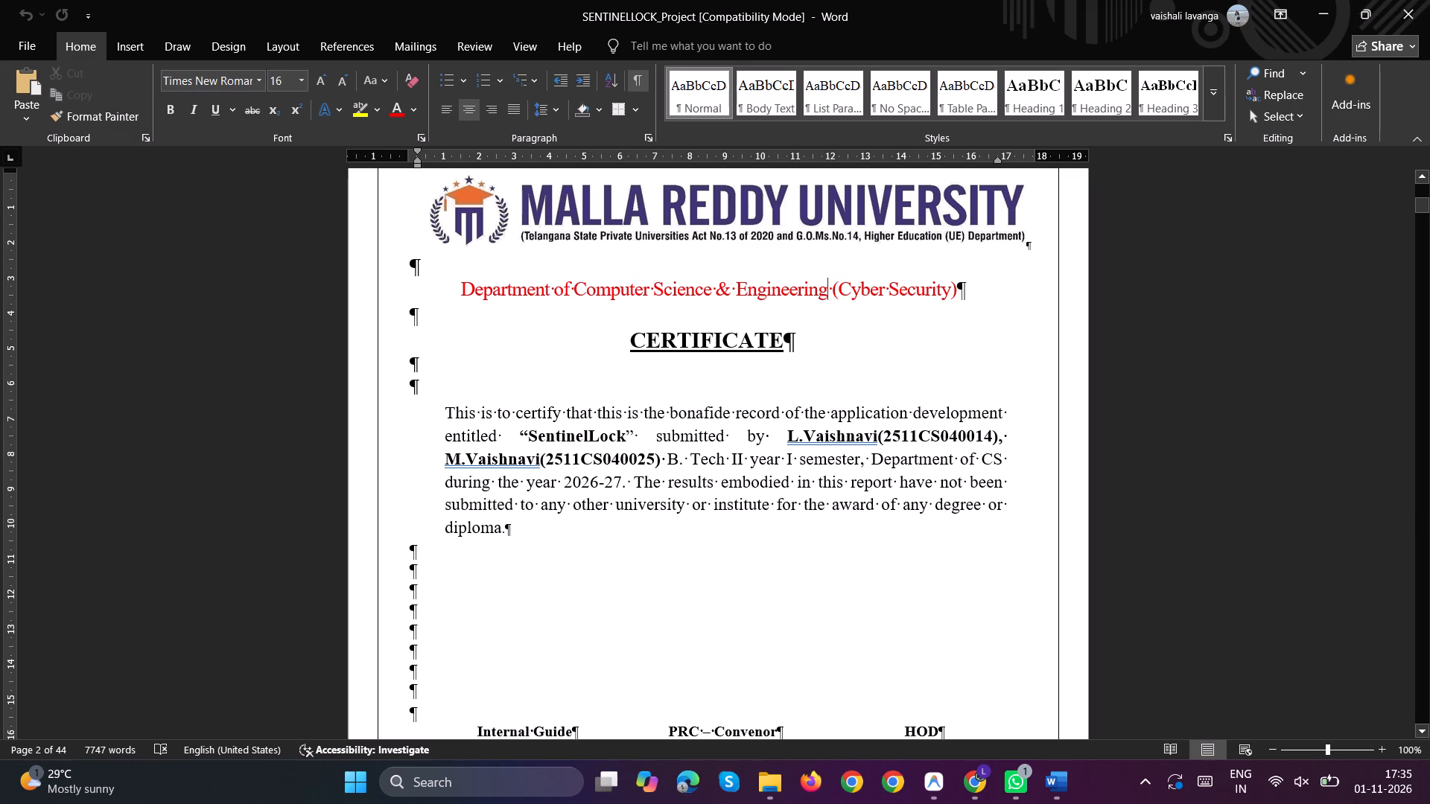
{"action": "key", "text": "Right"}
{"action": "key", "text": "Right"}
{"action": "key", "text": "BackSpace"}
{"action": "key", "text": "BackSpace"}
{"action": "key", "text": "BackSpace"}
{"action": "key", "text": "BackSpace"}
{"action": "key", "text": "BackSpace"}
{"action": "key", "text": "BackSpace"}
{"action": "key", "text": "BackSpace"}
{"action": "key", "text": "BackSpace"}
{"action": "key", "text": "BackSpace"}
{"action": "key", "text": "BackSpace"}
{"action": "key", "text": "BackSpace"}
{"action": "key", "text": "BackSpace"}
{"action": "key", "text": "BackSpace"}
{"action": "key", "text": "BackSpace"}
{"action": "key", "text": "BackSpace"}
{"action": "key", "text": "BackSpace"}
{"action": "key", "text": "BackSpace"}
{"action": "key", "text": "BackSpace"}
{"action": "key", "text": "BackSpace"}
{"action": "key", "text": "BackSpace"}
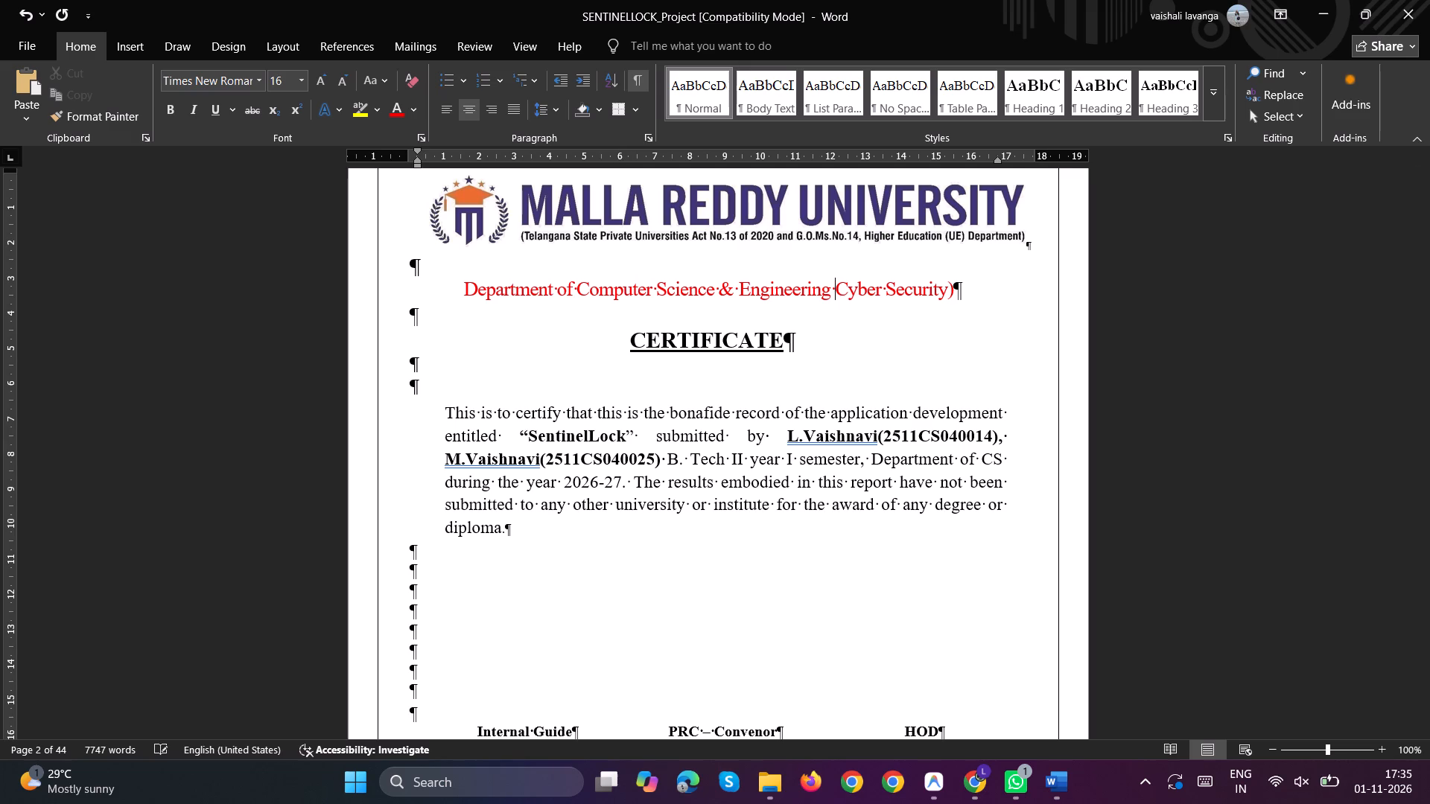
{"action": "key", "text": "BackSpace"}
{"action": "key", "text": "BackSpace"}
{"action": "key", "text": "BackSpace"}
{"action": "key", "text": "BackSpace"}
{"action": "key", "text": "BackSpace"}
{"action": "key", "text": "BackSpace"}
{"action": "key", "text": "BackSpace"}
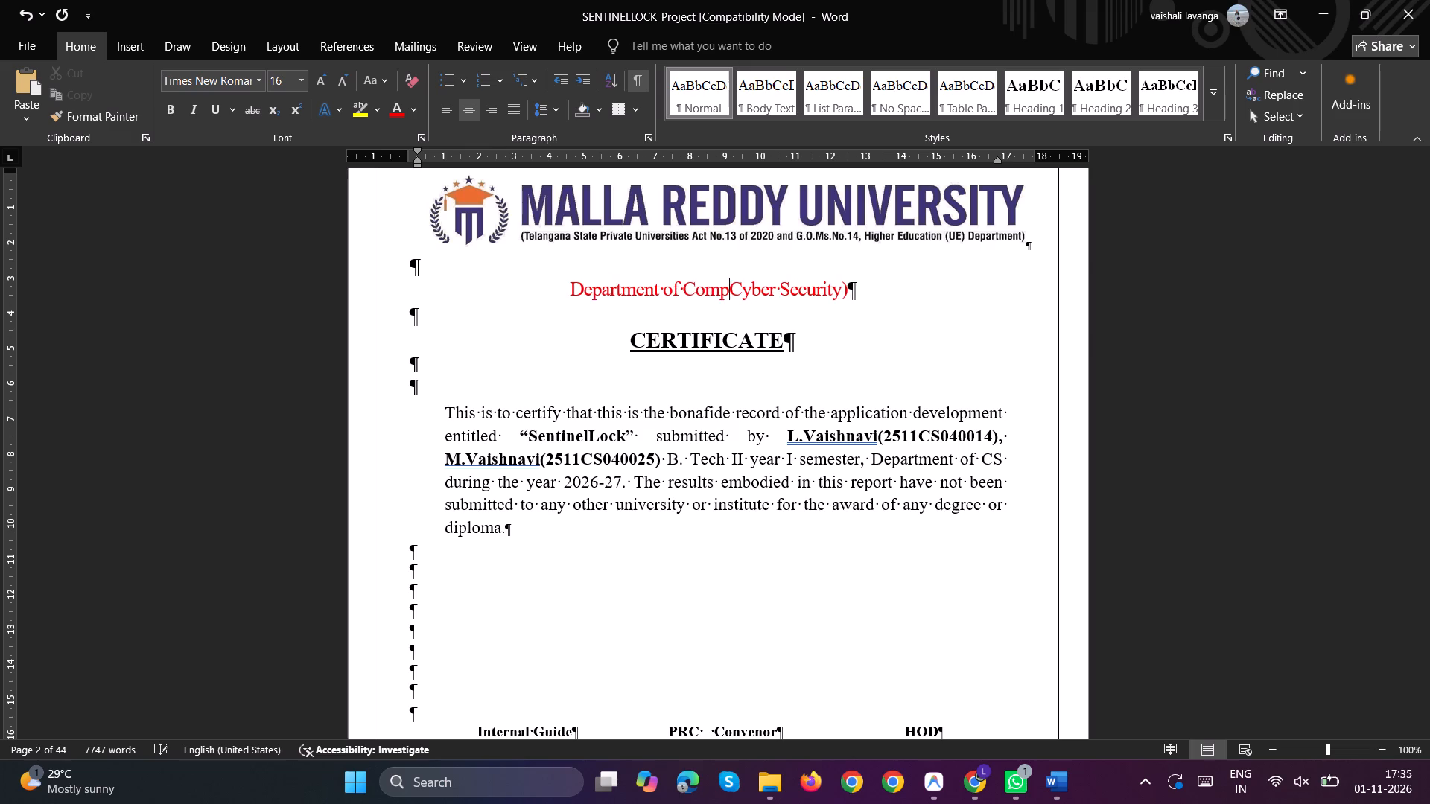
{"action": "key", "text": "BackSpace"}
{"action": "key", "text": "BackSpace"}
{"action": "key", "text": "BackSpace"}
{"action": "key", "text": "BackSpace"}
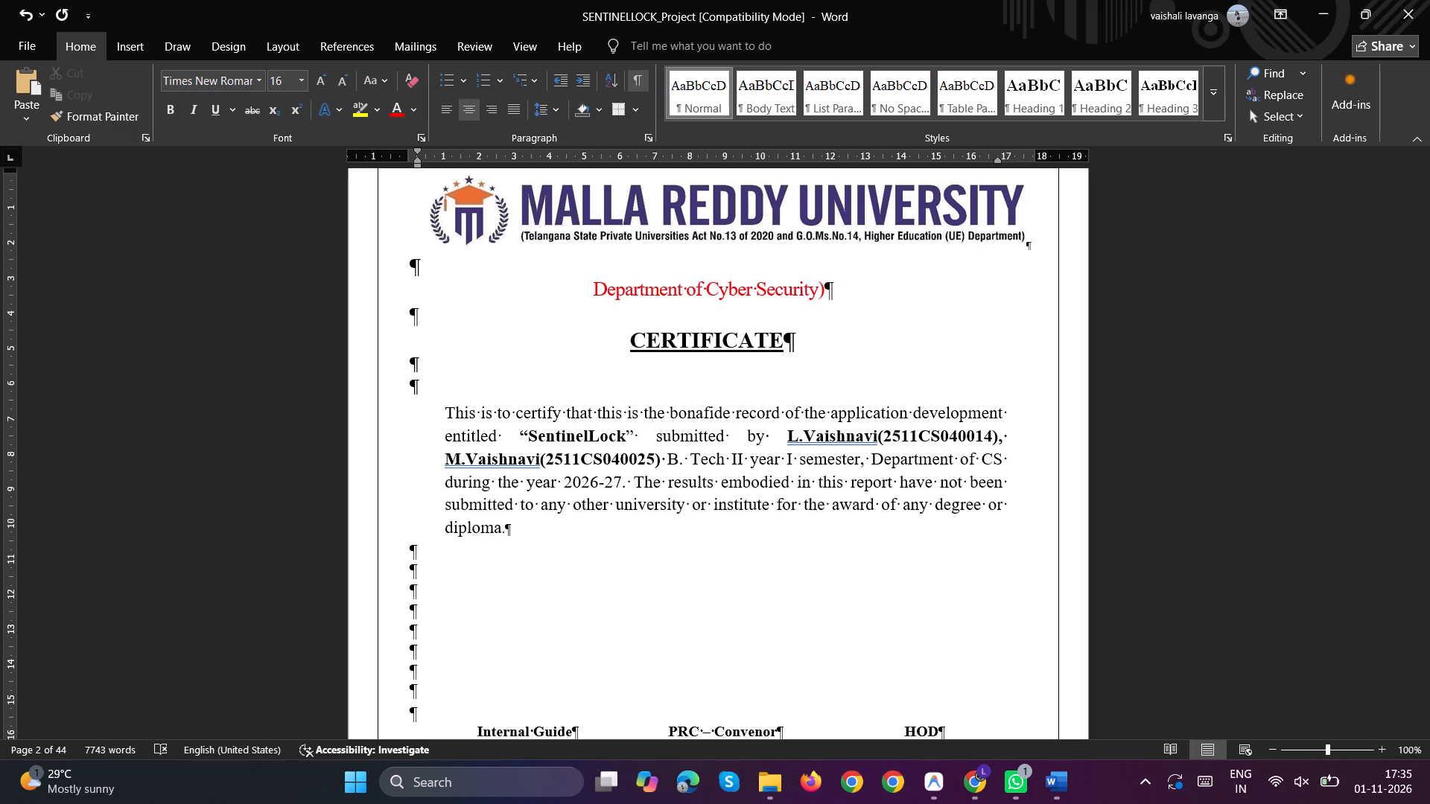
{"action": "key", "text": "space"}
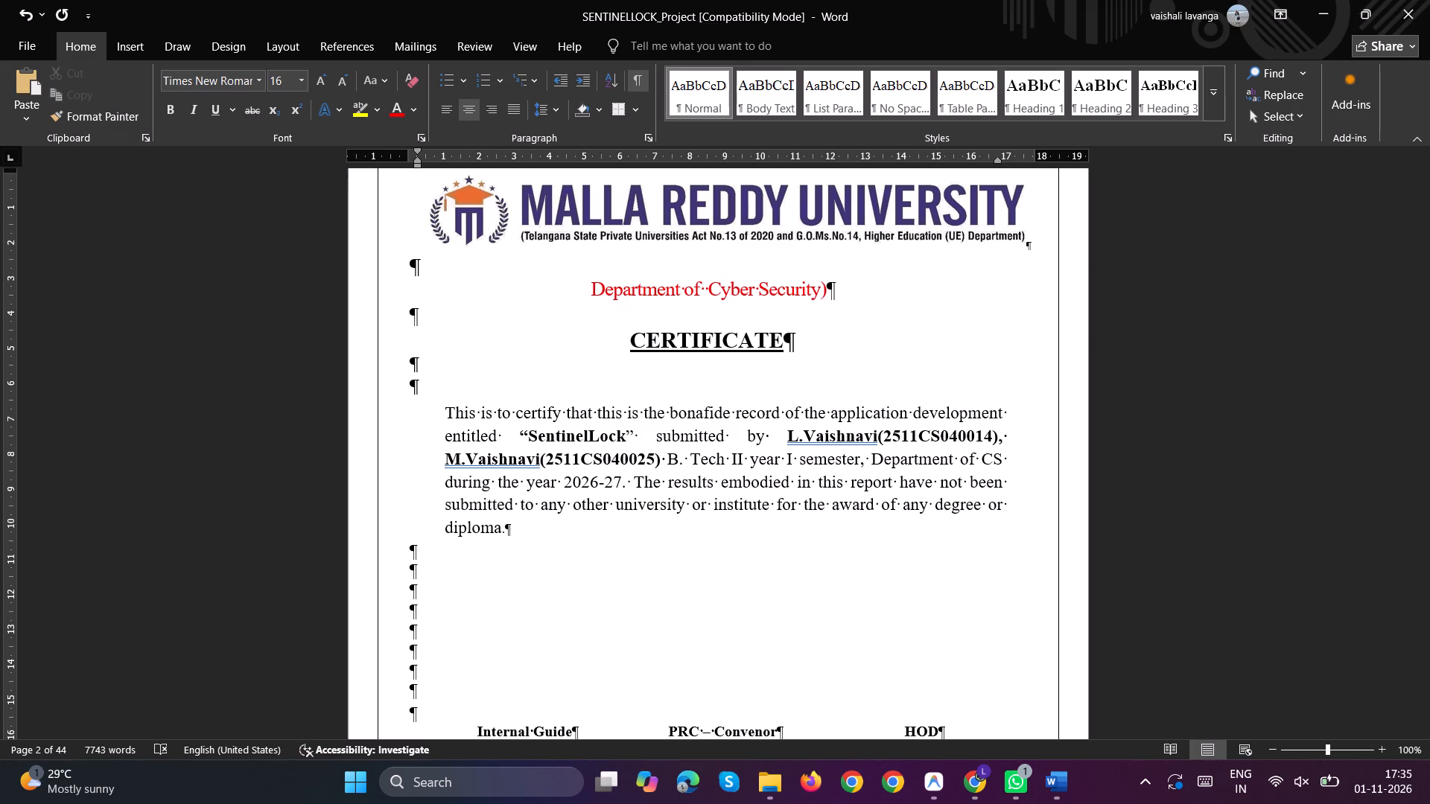
{"action": "key", "text": "BackSpace"}
Remove the closing parenthesis so the certificate's department heading reads "Department of Cyber Security".
{"action": "key", "text": "Right"}
{"action": "key", "text": "Right"}
{"action": "key", "text": "Right"}
{"action": "key", "text": "Right"}
{"action": "key", "text": "Right"}
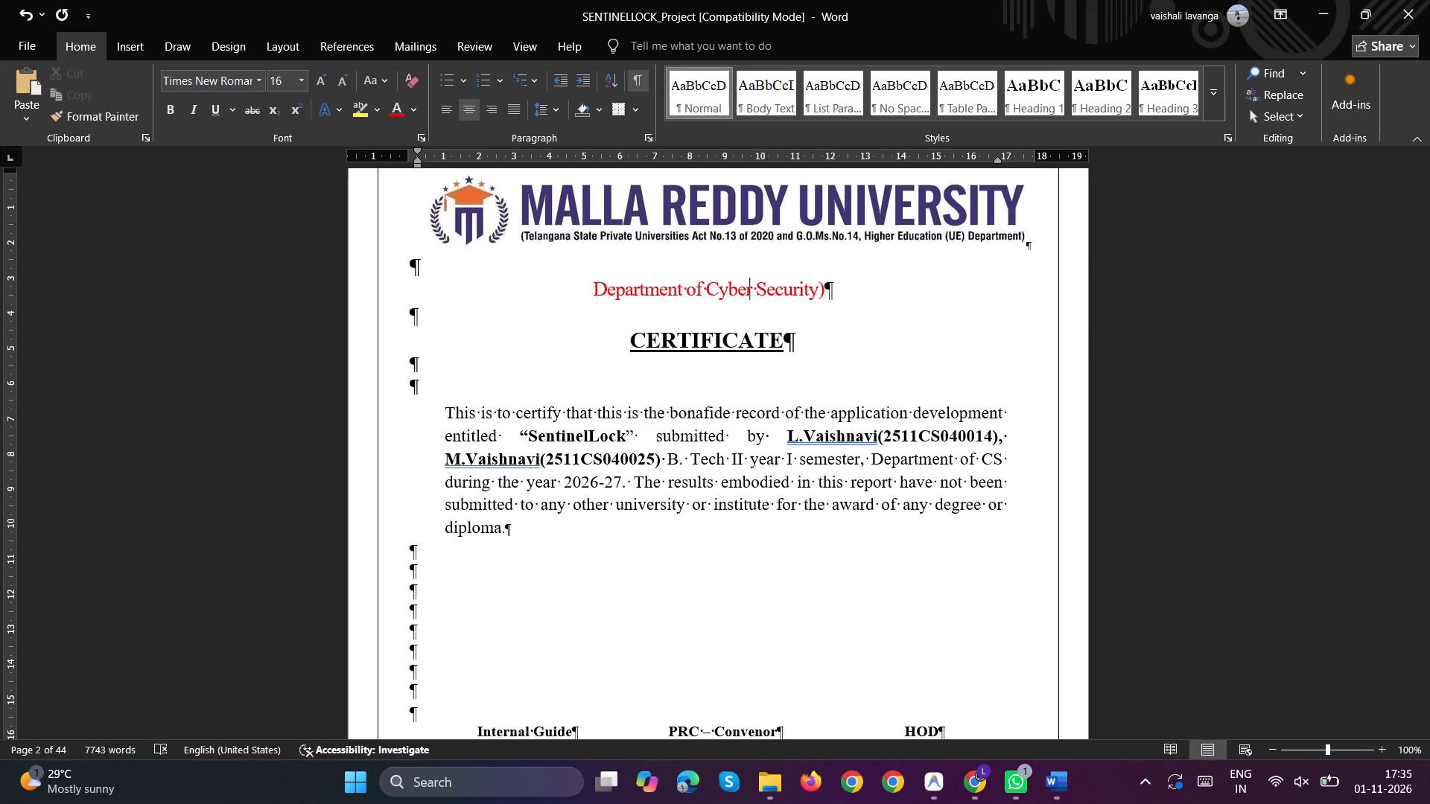
{"action": "key", "text": "Right"}
{"action": "key", "text": "Right"}
{"action": "key", "text": "Right"}
{"action": "key", "text": "Right"}
{"action": "key", "text": "Right"}
{"action": "key", "text": "Right"}
{"action": "key", "text": "Right"}
{"action": "key", "text": "Right"}
{"action": "key", "text": "Right"}
{"action": "key", "text": "Right"}
{"action": "key", "text": "BackSpace"}
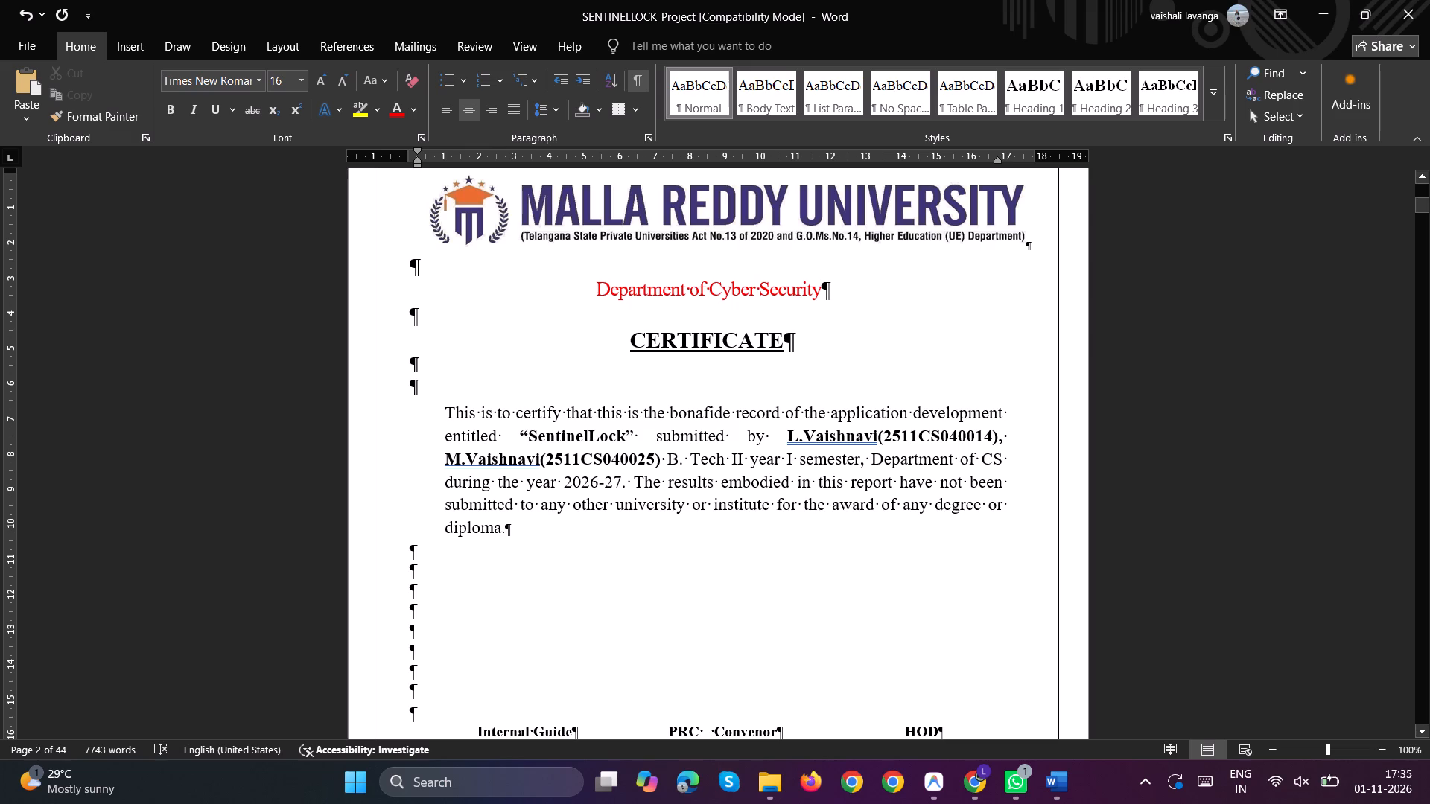
Delete all leading spaces before the first student's name in the declaration page's signature block.
{"action": "scroll", "coordinate": [784, 486], "scroll_direction": "down", "scroll_amount": 2}
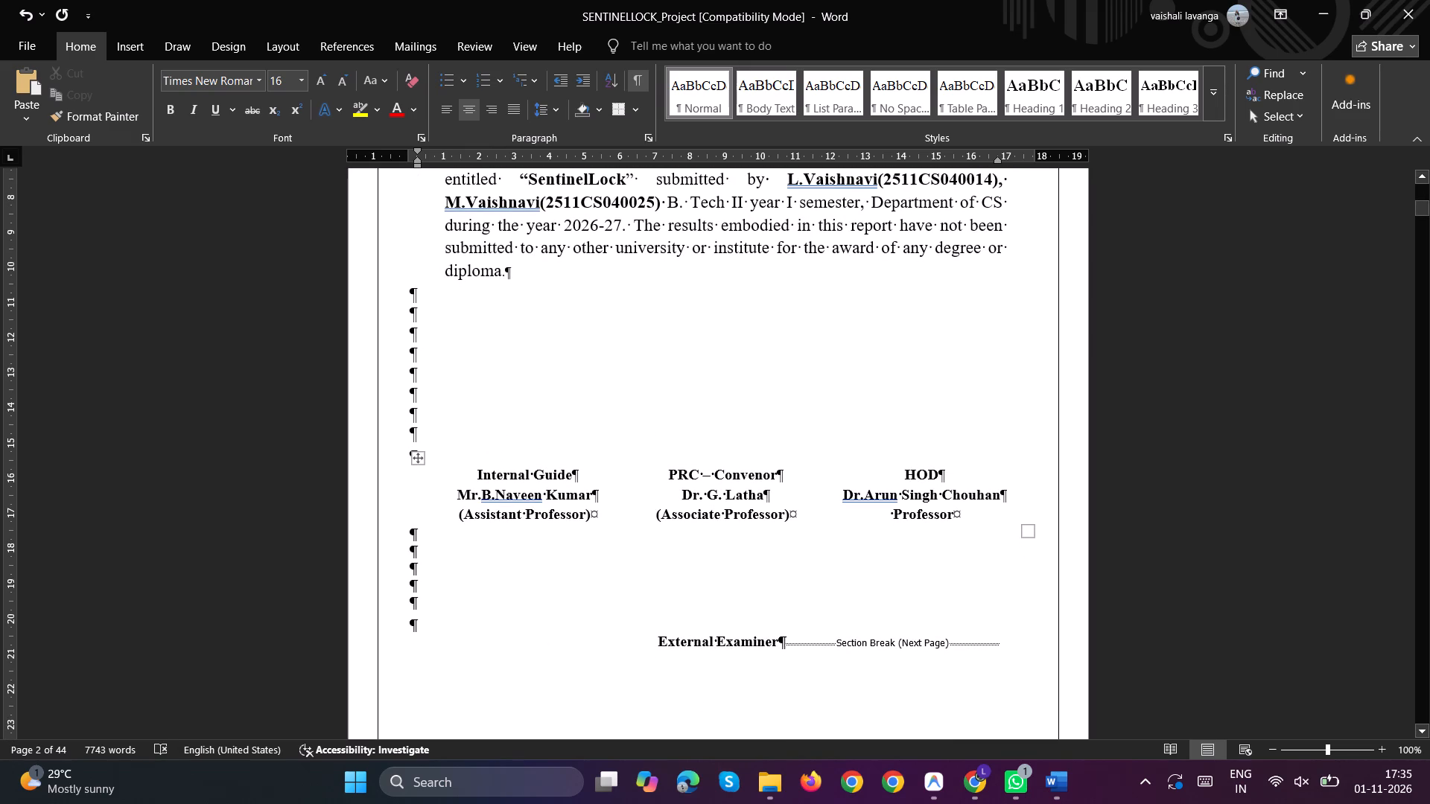
{"action": "scroll", "coordinate": [784, 486], "scroll_direction": "down", "scroll_amount": 3}
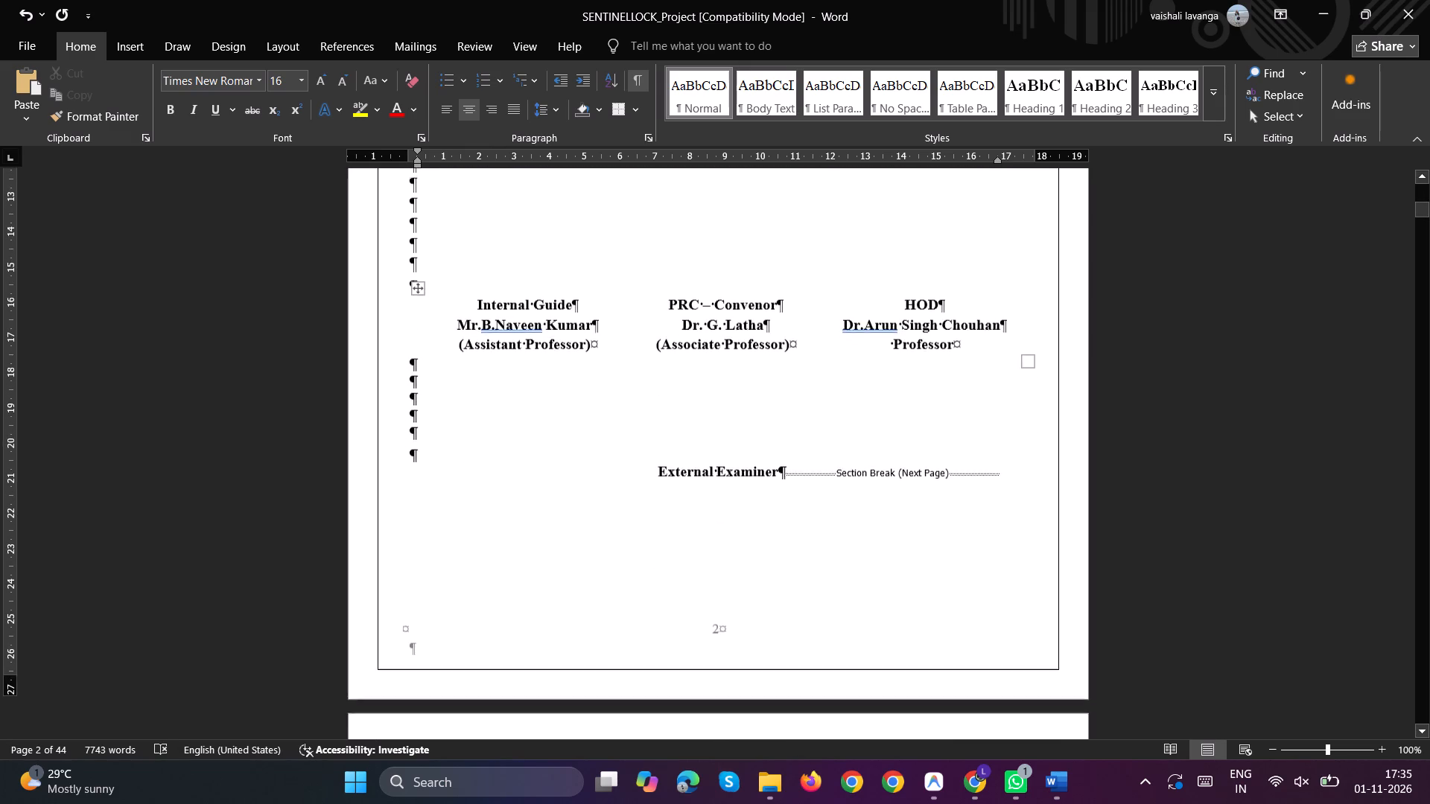
{"action": "scroll", "coordinate": [784, 486], "scroll_direction": "down", "scroll_amount": 2}
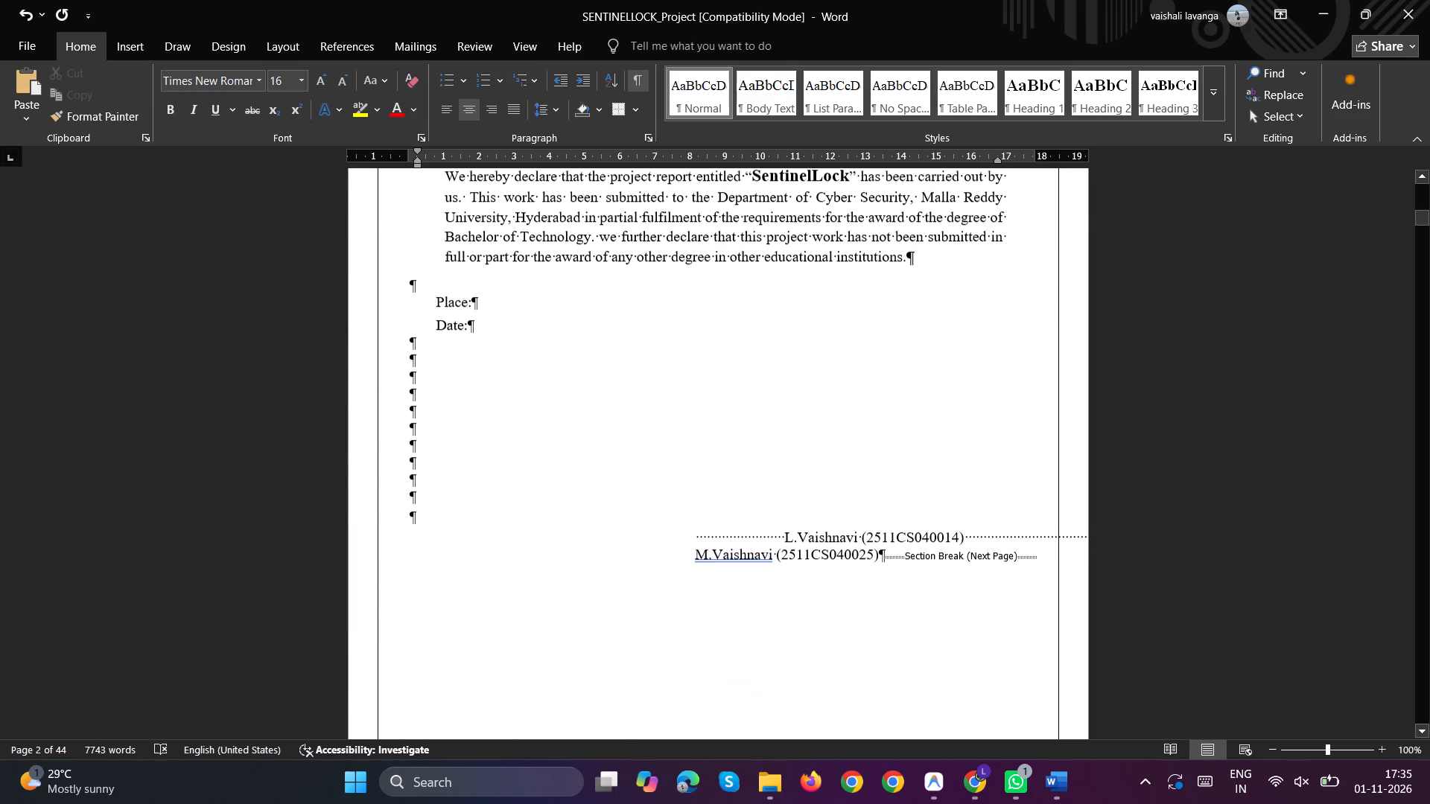
{"action": "left_click", "coordinate": [784, 531]}
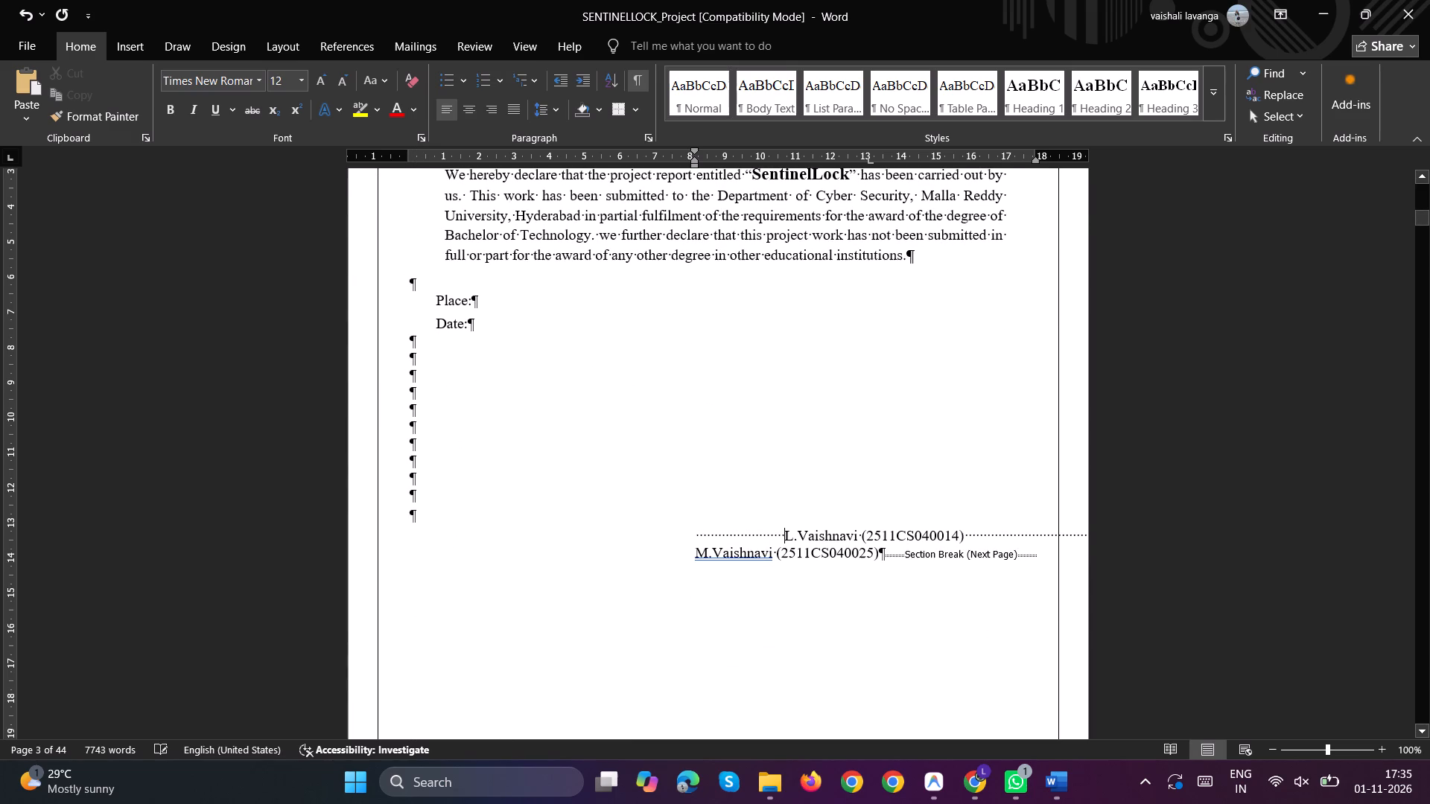
{"action": "key", "text": "BackSpace"}
{"action": "key", "text": "BackSpace"}
{"action": "key", "text": "BackSpace"}
{"action": "key", "text": "BackSpace"}
{"action": "key", "text": "BackSpace"}
{"action": "key", "text": "BackSpace"}
{"action": "key", "text": "BackSpace"}
{"action": "key", "text": "BackSpace"}
{"action": "key", "text": "BackSpace"}
{"action": "key", "text": "BackSpace"}
{"action": "key", "text": "BackSpace"}
{"action": "key", "text": "BackSpace"}
{"action": "key", "text": "BackSpace"}
{"action": "key", "text": "BackSpace"}
{"action": "key", "text": "BackSpace"}
{"action": "key", "text": "BackSpace"}
{"action": "key", "text": "BackSpace"}
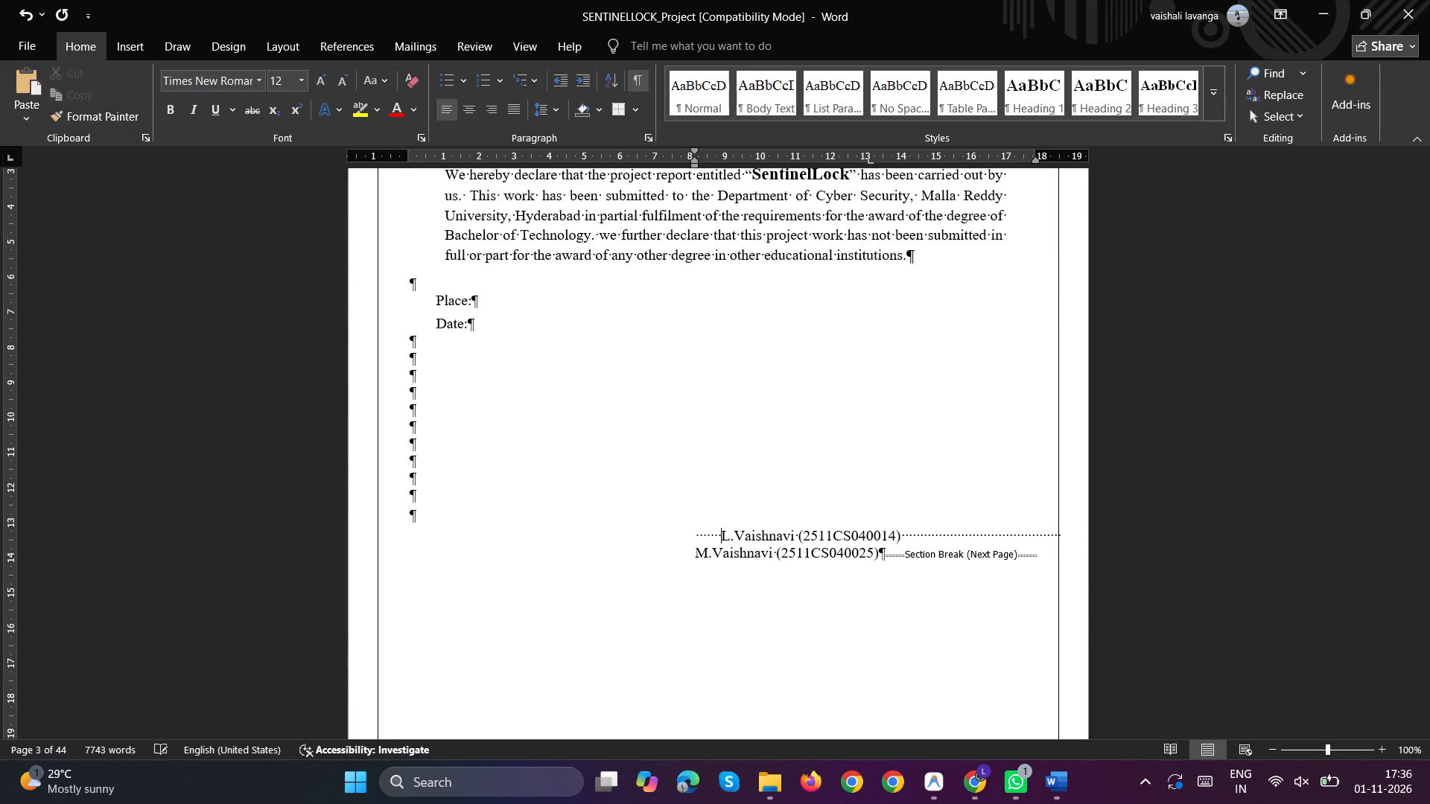
{"action": "key", "text": "BackSpace"}
{"action": "key", "text": "BackSpace"}
{"action": "key", "text": "BackSpace"}
{"action": "key", "text": "BackSpace"}
{"action": "key", "text": "BackSpace"}
{"action": "key", "text": "BackSpace"}
{"action": "key", "text": "BackSpace"}
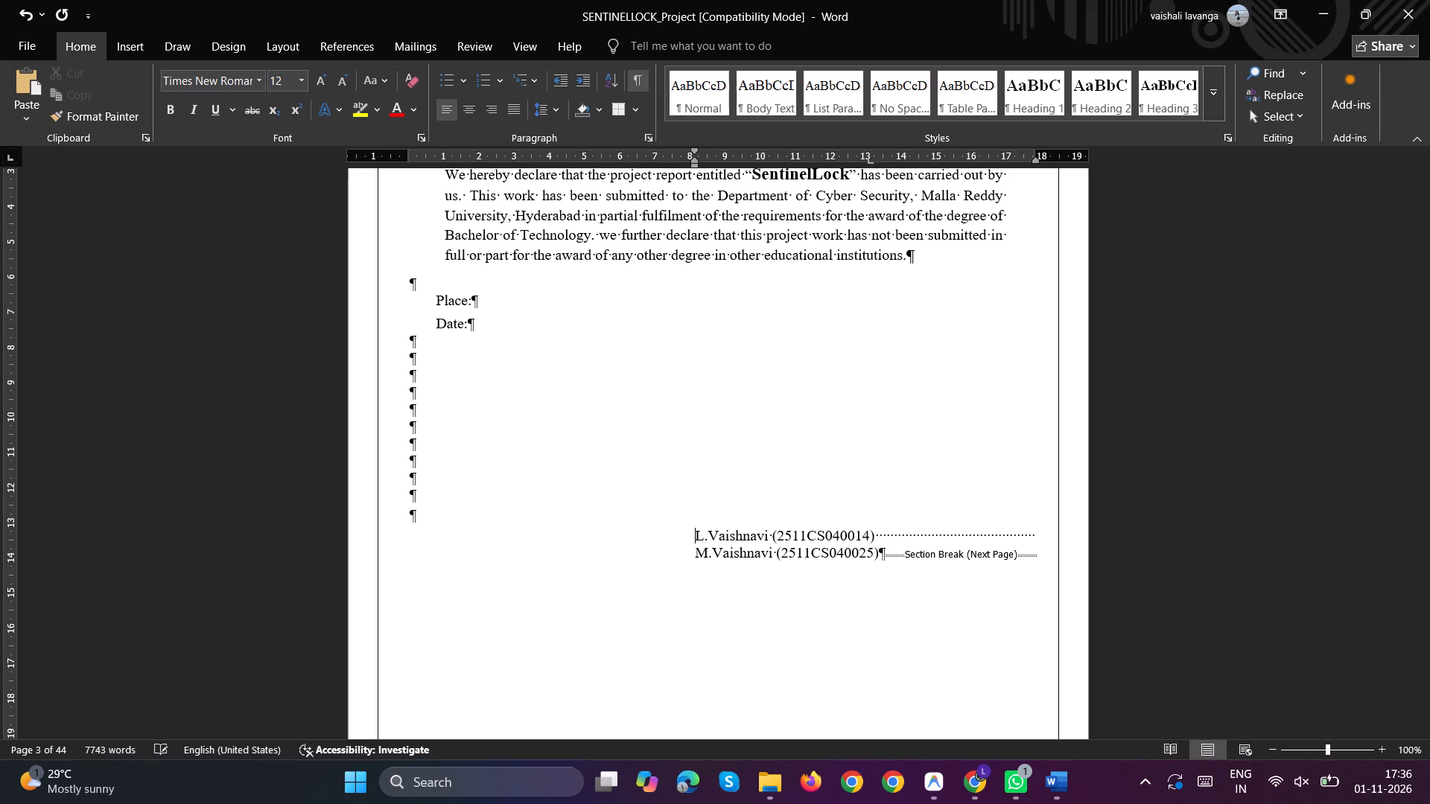
Indent the first student's signature line with a run of spaces before the name.
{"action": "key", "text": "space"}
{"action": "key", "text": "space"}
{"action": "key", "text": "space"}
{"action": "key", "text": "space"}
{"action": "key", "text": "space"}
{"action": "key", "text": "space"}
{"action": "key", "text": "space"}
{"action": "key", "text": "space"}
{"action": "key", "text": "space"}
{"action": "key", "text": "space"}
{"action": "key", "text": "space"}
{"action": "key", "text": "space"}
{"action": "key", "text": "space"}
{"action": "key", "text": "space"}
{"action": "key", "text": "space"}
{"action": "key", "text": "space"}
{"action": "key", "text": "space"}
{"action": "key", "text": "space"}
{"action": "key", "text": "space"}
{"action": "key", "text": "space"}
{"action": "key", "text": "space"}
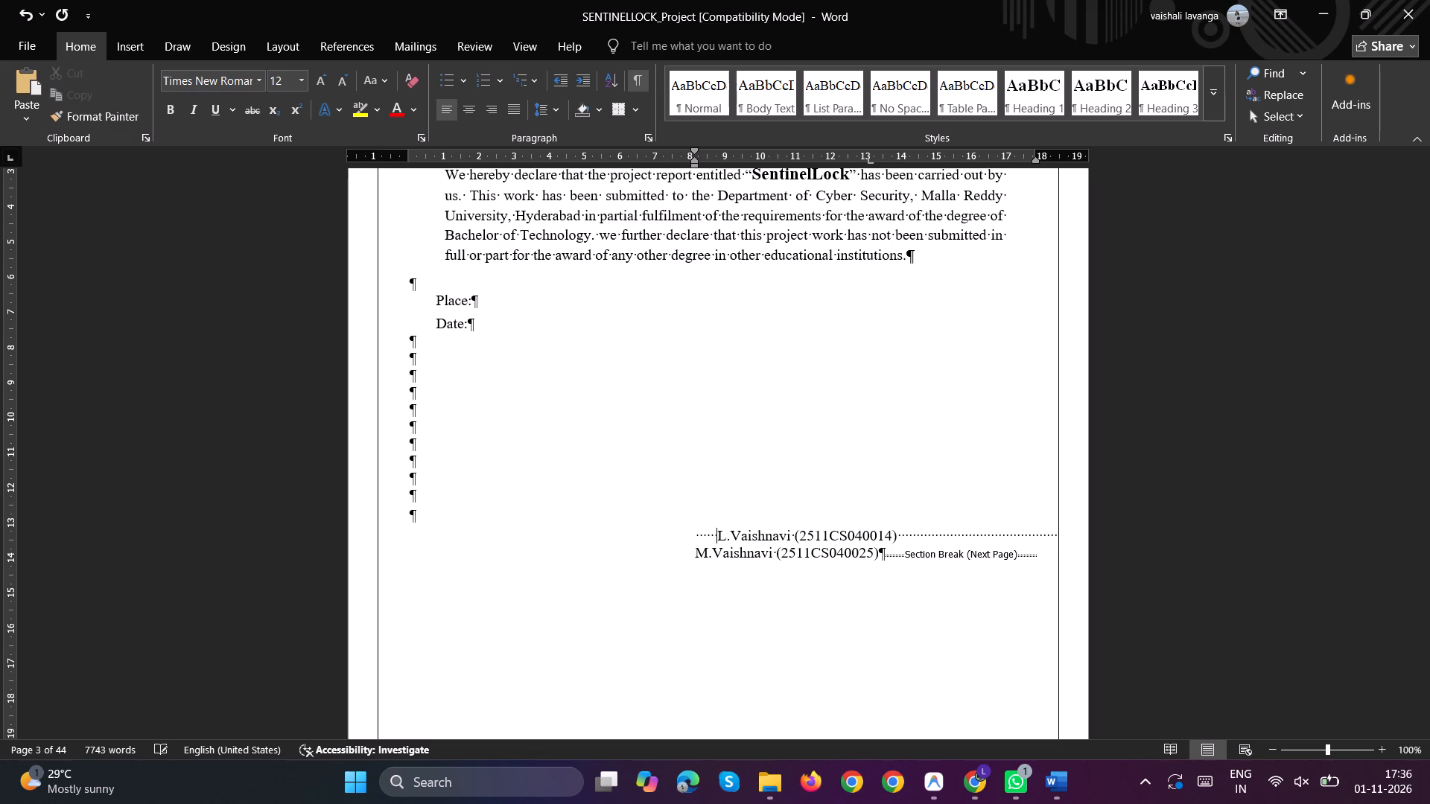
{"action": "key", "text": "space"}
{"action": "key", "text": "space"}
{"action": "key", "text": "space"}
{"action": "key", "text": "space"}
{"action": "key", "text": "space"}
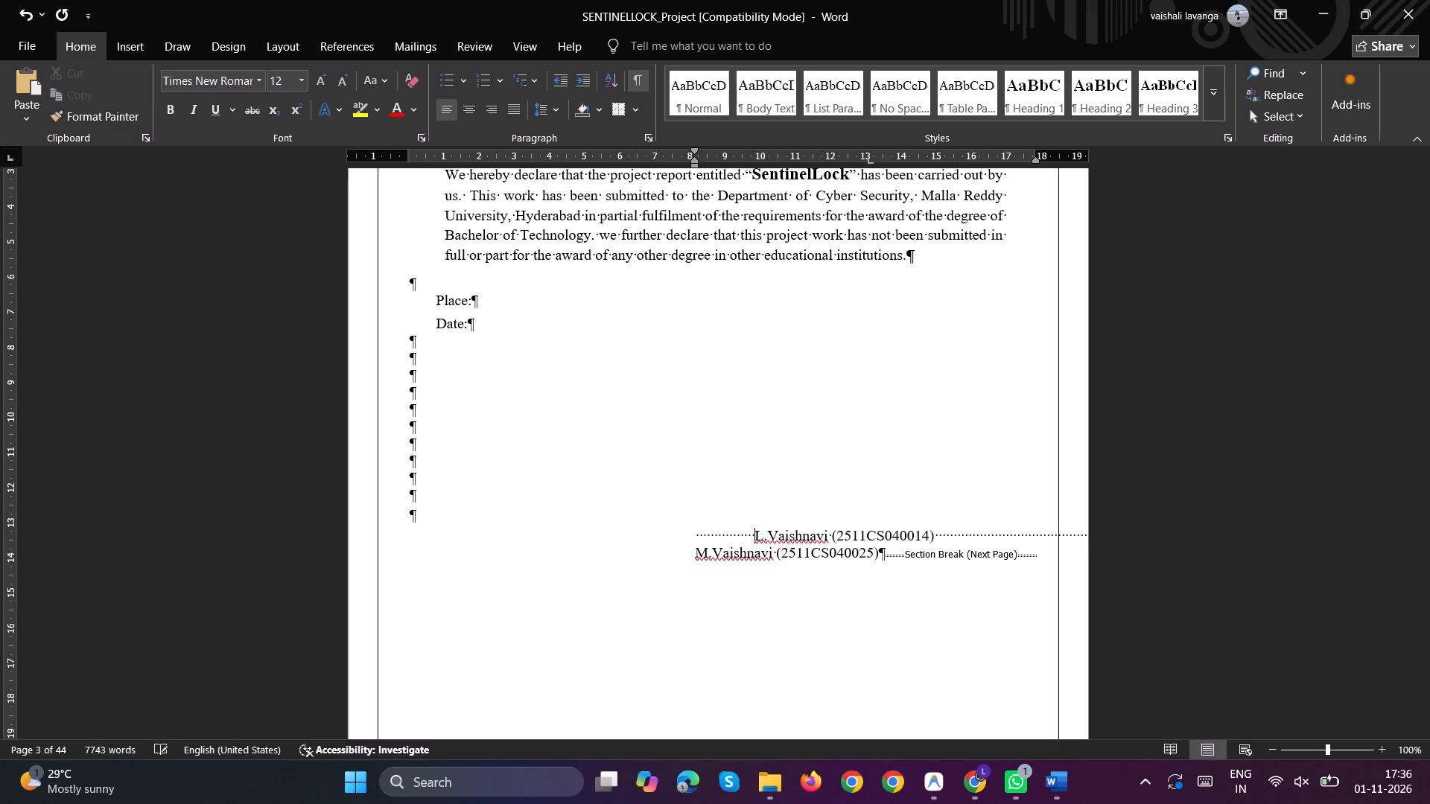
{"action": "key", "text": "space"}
Insert a paragraph break between the second student's signature line and the section break.
{"action": "left_click", "coordinate": [883, 552]}
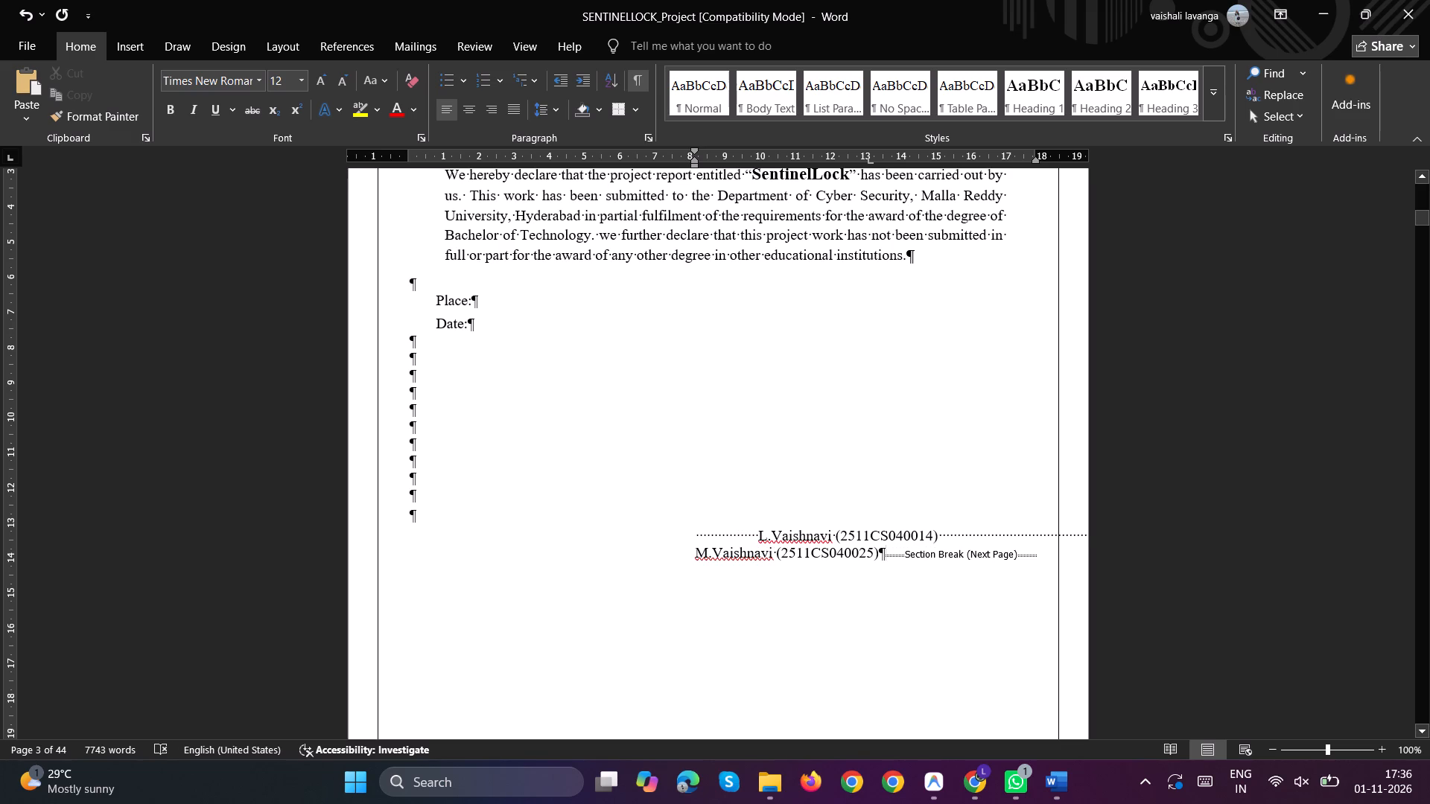
{"action": "key", "text": "Return"}
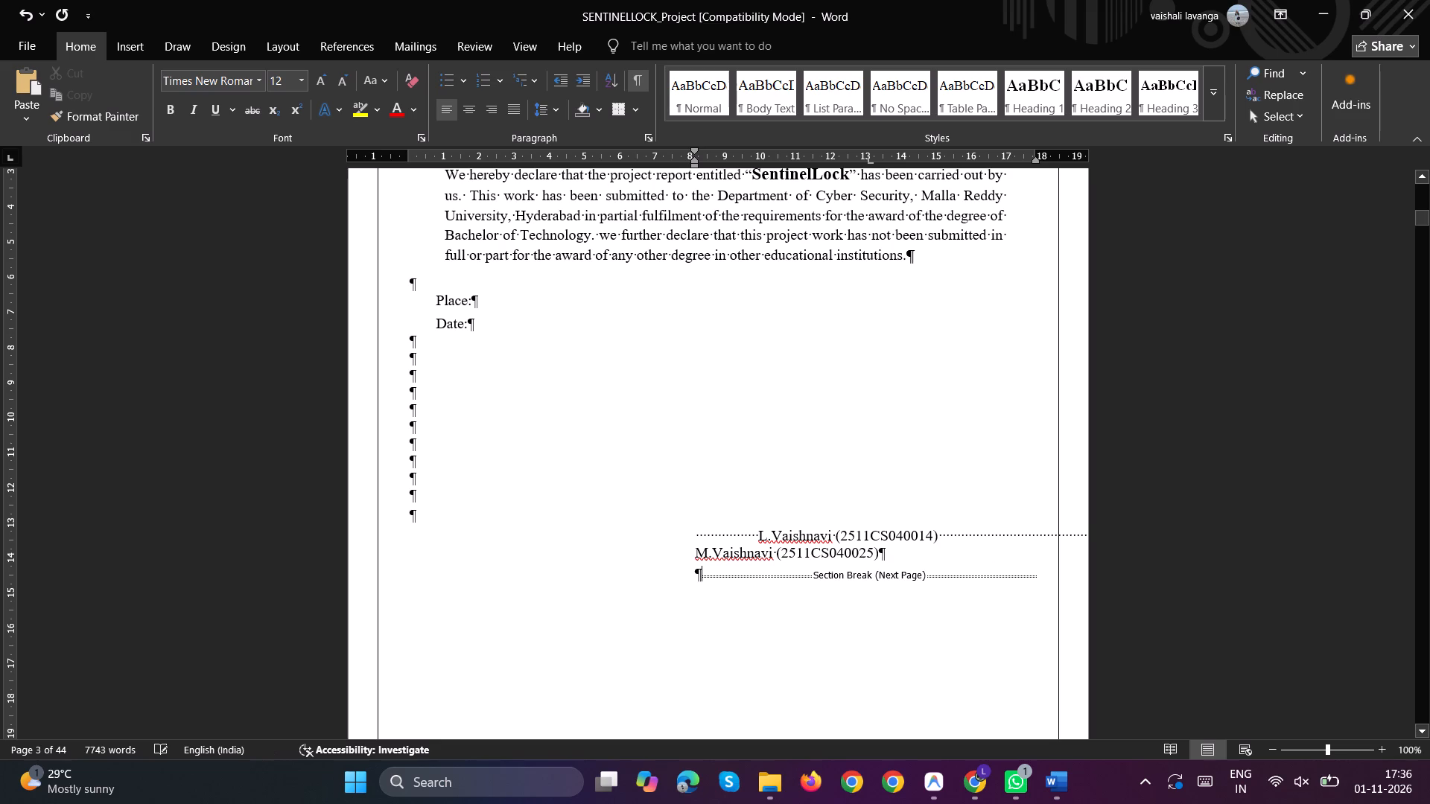
Try to indent the second student's signature line by adding spaces before the name.
{"action": "left_click", "coordinate": [696, 549]}
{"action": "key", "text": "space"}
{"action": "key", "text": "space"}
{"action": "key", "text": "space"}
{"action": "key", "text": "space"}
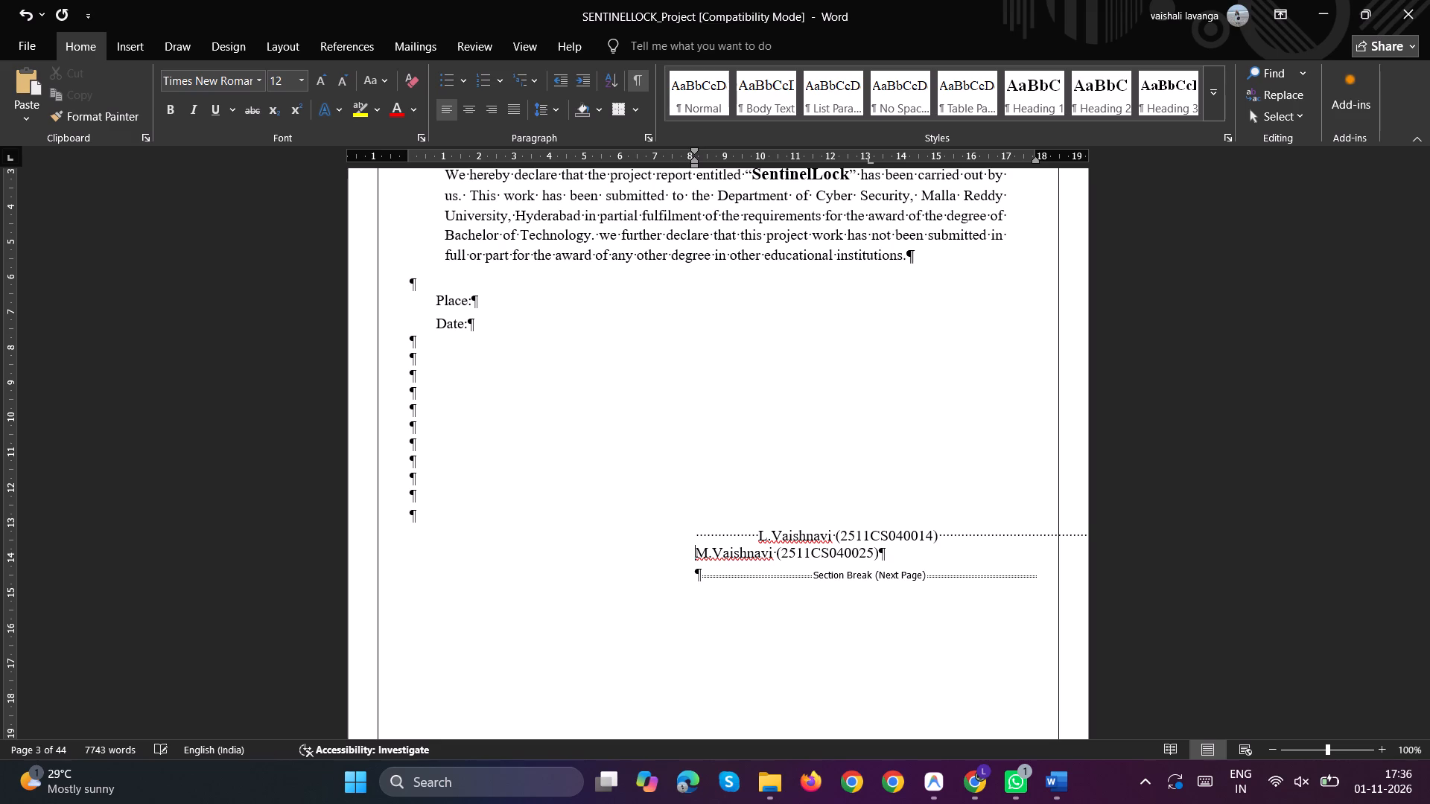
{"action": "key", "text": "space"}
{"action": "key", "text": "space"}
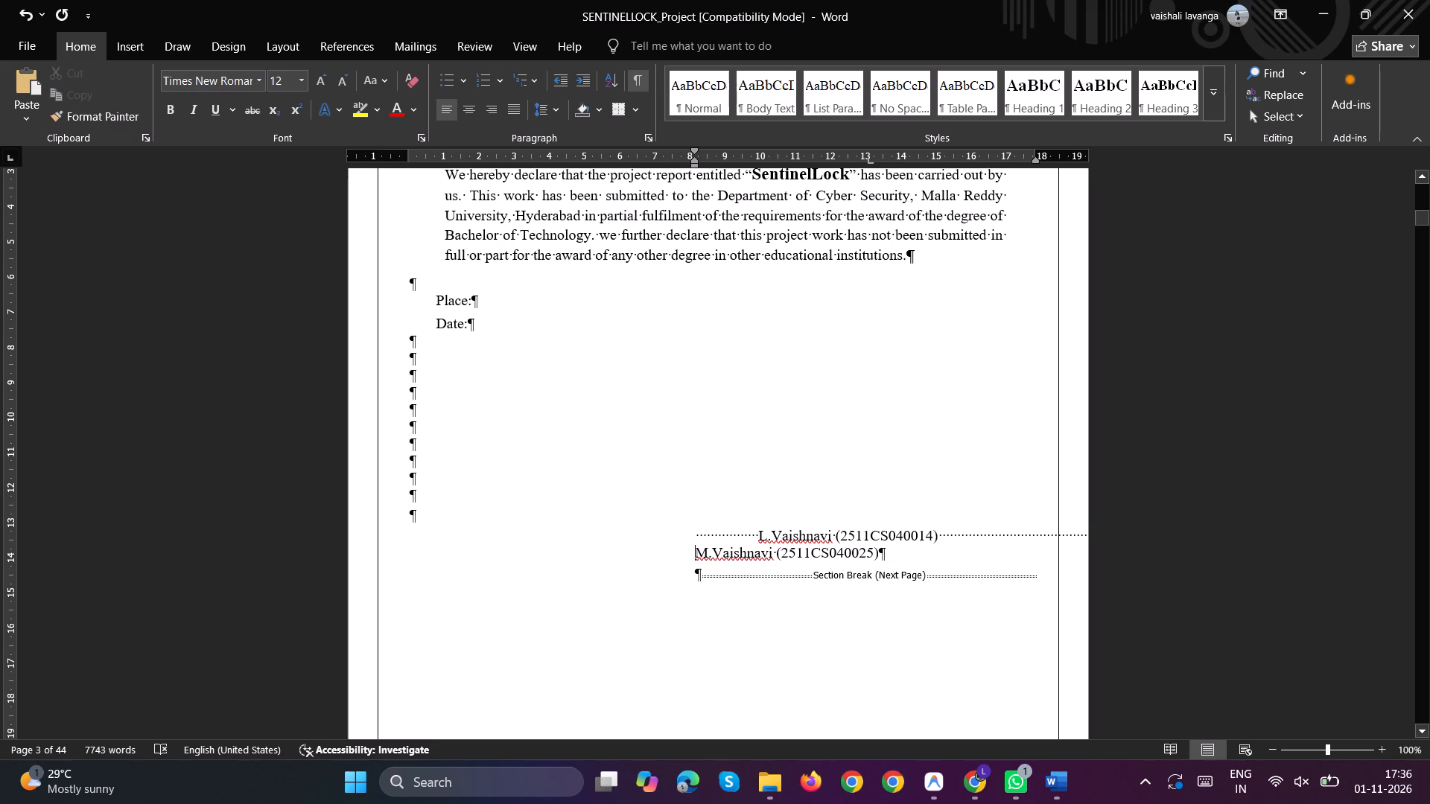
Add a run of spaces at the end of the second student's signature line.
{"action": "left_click", "coordinate": [880, 548]}
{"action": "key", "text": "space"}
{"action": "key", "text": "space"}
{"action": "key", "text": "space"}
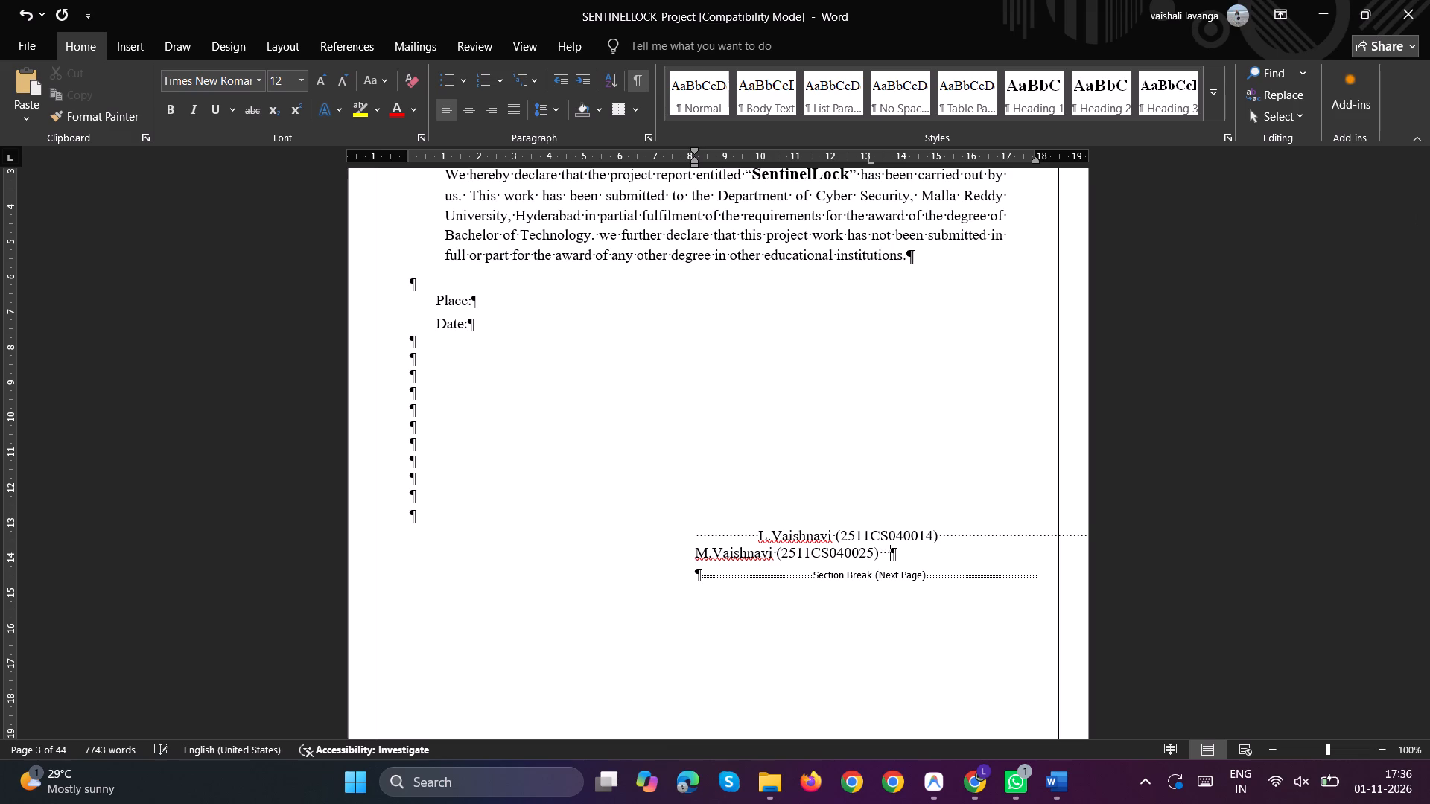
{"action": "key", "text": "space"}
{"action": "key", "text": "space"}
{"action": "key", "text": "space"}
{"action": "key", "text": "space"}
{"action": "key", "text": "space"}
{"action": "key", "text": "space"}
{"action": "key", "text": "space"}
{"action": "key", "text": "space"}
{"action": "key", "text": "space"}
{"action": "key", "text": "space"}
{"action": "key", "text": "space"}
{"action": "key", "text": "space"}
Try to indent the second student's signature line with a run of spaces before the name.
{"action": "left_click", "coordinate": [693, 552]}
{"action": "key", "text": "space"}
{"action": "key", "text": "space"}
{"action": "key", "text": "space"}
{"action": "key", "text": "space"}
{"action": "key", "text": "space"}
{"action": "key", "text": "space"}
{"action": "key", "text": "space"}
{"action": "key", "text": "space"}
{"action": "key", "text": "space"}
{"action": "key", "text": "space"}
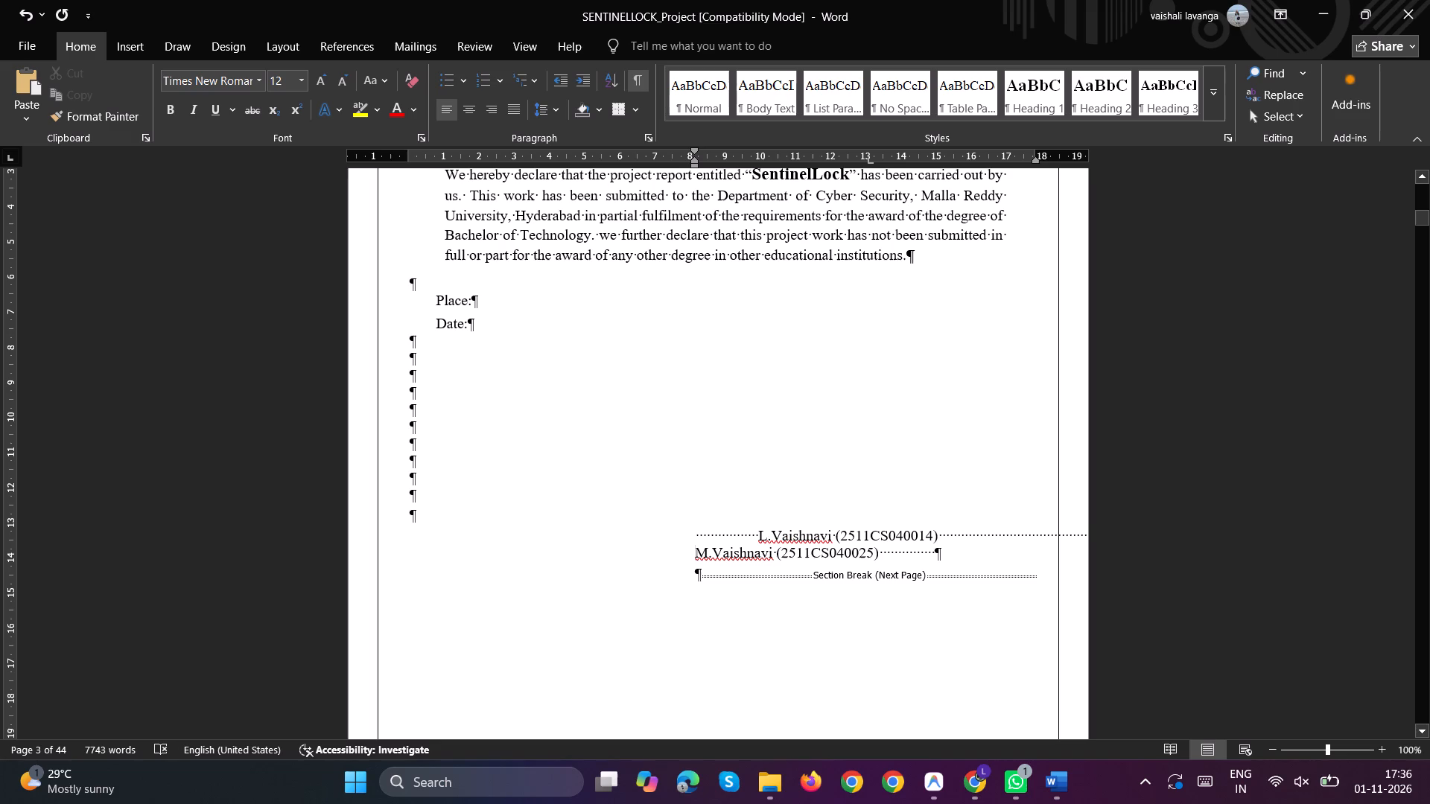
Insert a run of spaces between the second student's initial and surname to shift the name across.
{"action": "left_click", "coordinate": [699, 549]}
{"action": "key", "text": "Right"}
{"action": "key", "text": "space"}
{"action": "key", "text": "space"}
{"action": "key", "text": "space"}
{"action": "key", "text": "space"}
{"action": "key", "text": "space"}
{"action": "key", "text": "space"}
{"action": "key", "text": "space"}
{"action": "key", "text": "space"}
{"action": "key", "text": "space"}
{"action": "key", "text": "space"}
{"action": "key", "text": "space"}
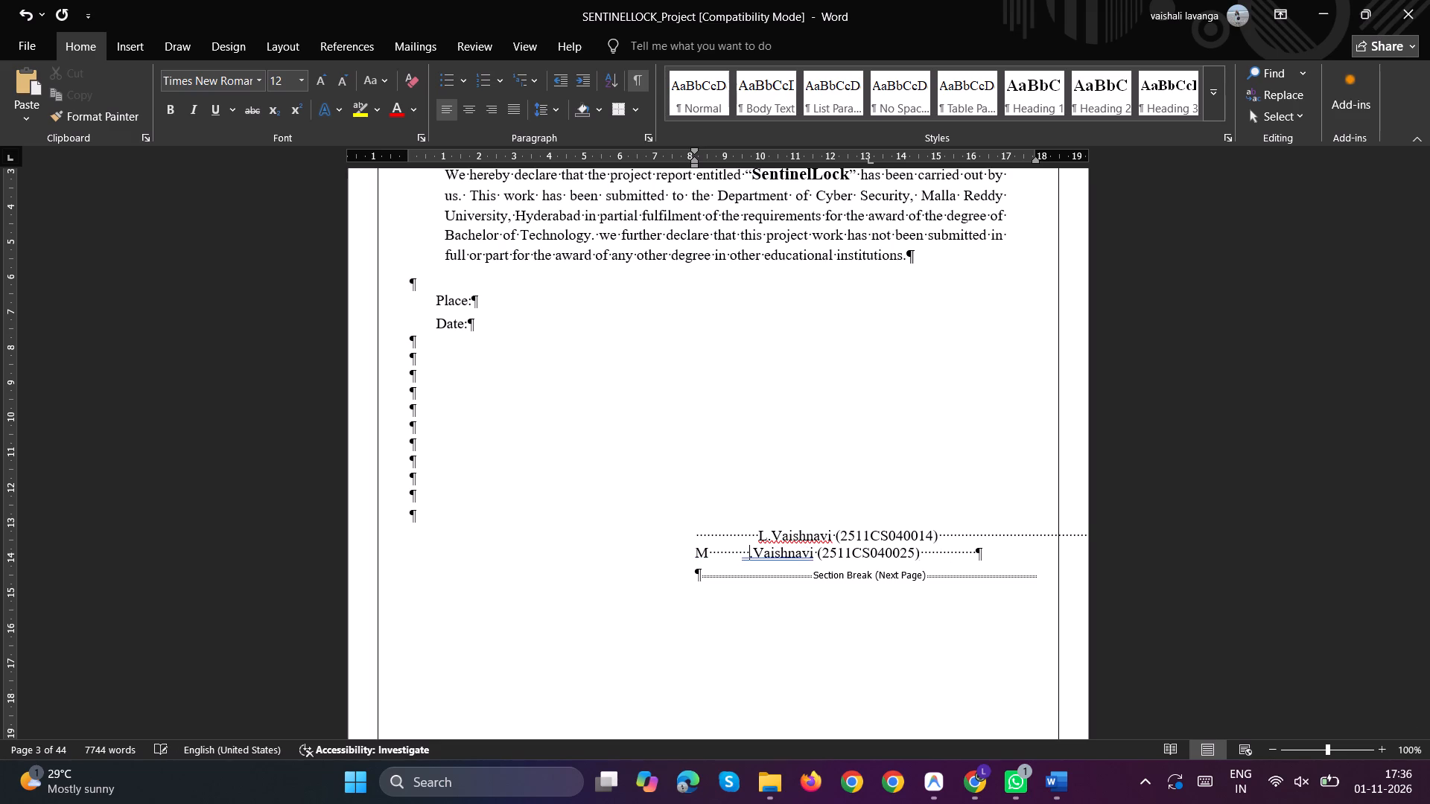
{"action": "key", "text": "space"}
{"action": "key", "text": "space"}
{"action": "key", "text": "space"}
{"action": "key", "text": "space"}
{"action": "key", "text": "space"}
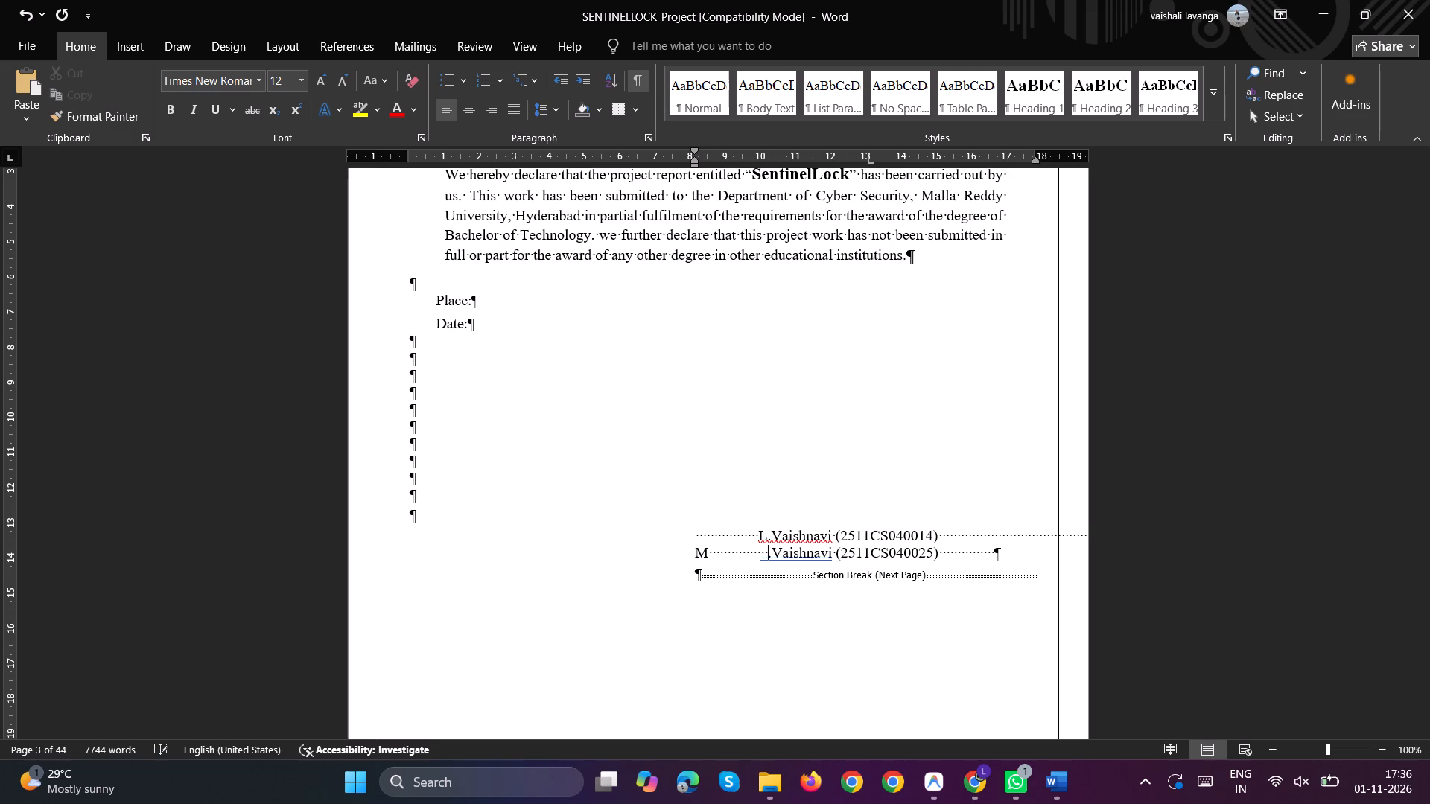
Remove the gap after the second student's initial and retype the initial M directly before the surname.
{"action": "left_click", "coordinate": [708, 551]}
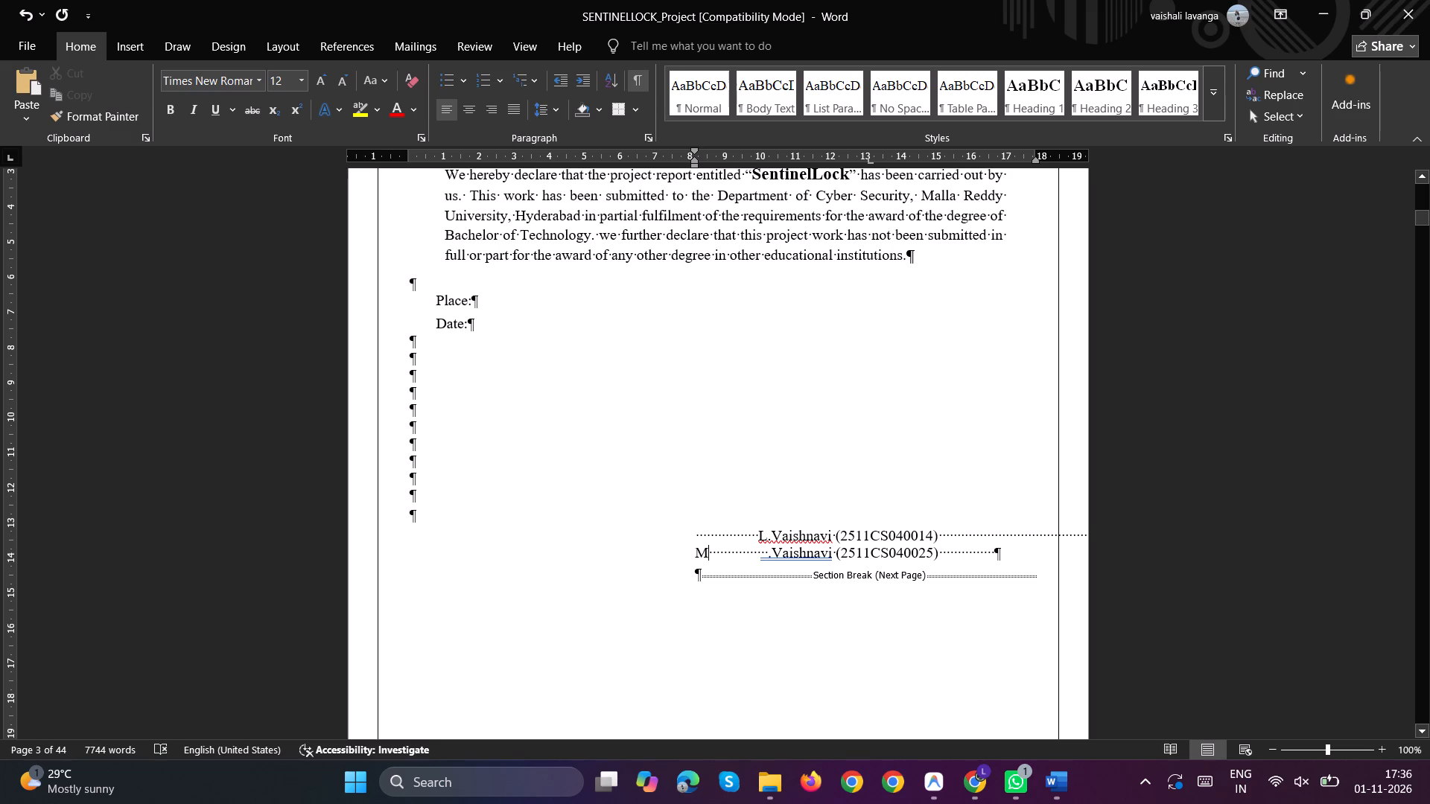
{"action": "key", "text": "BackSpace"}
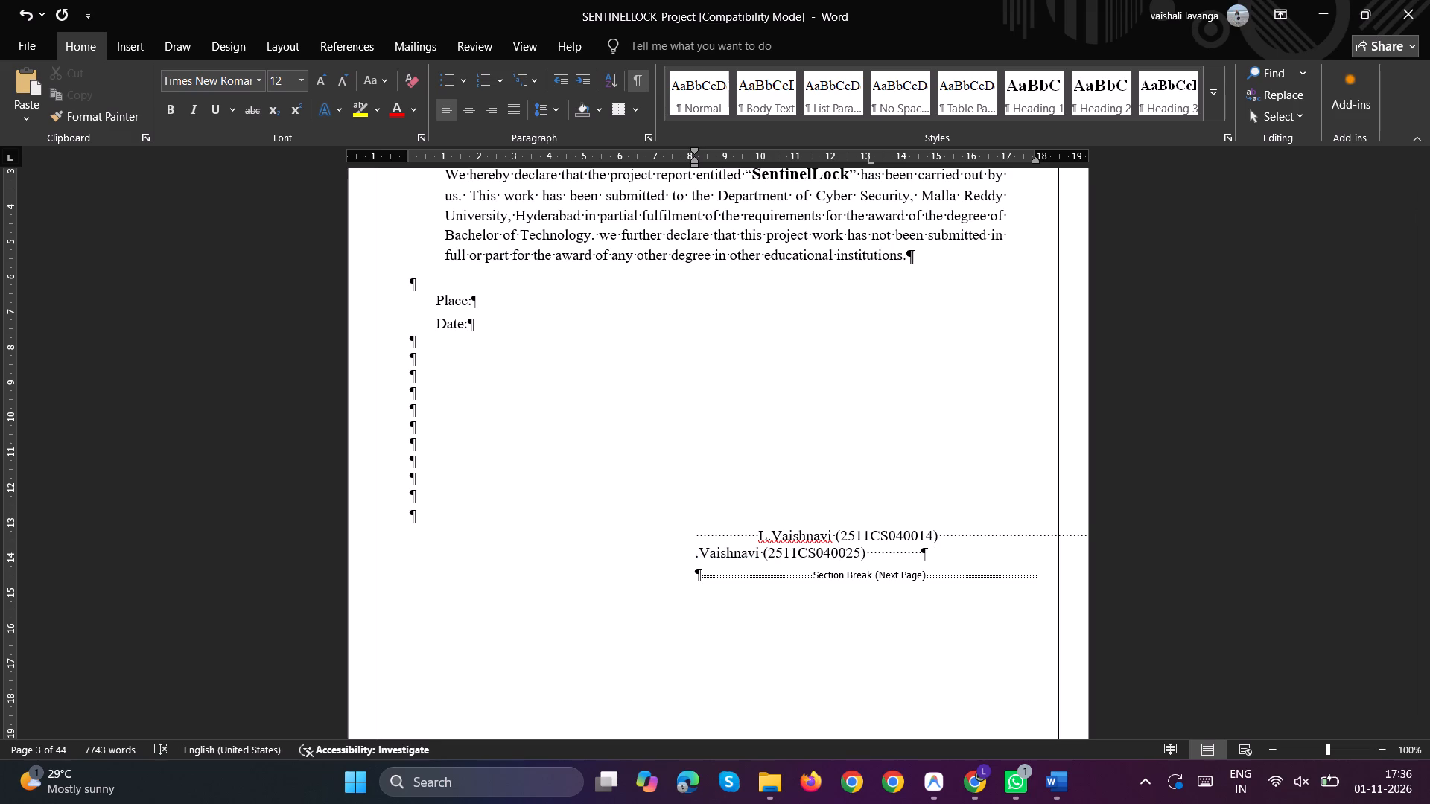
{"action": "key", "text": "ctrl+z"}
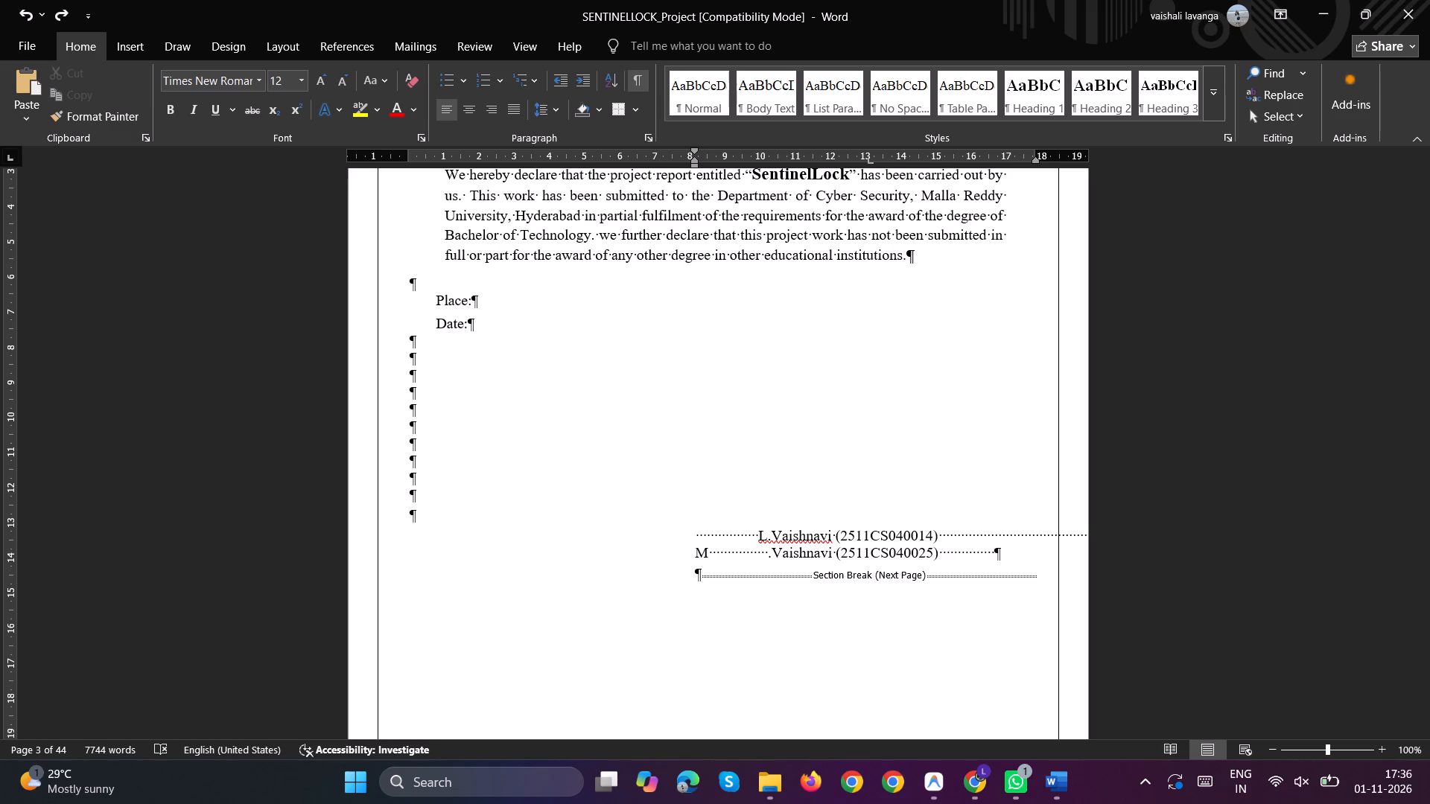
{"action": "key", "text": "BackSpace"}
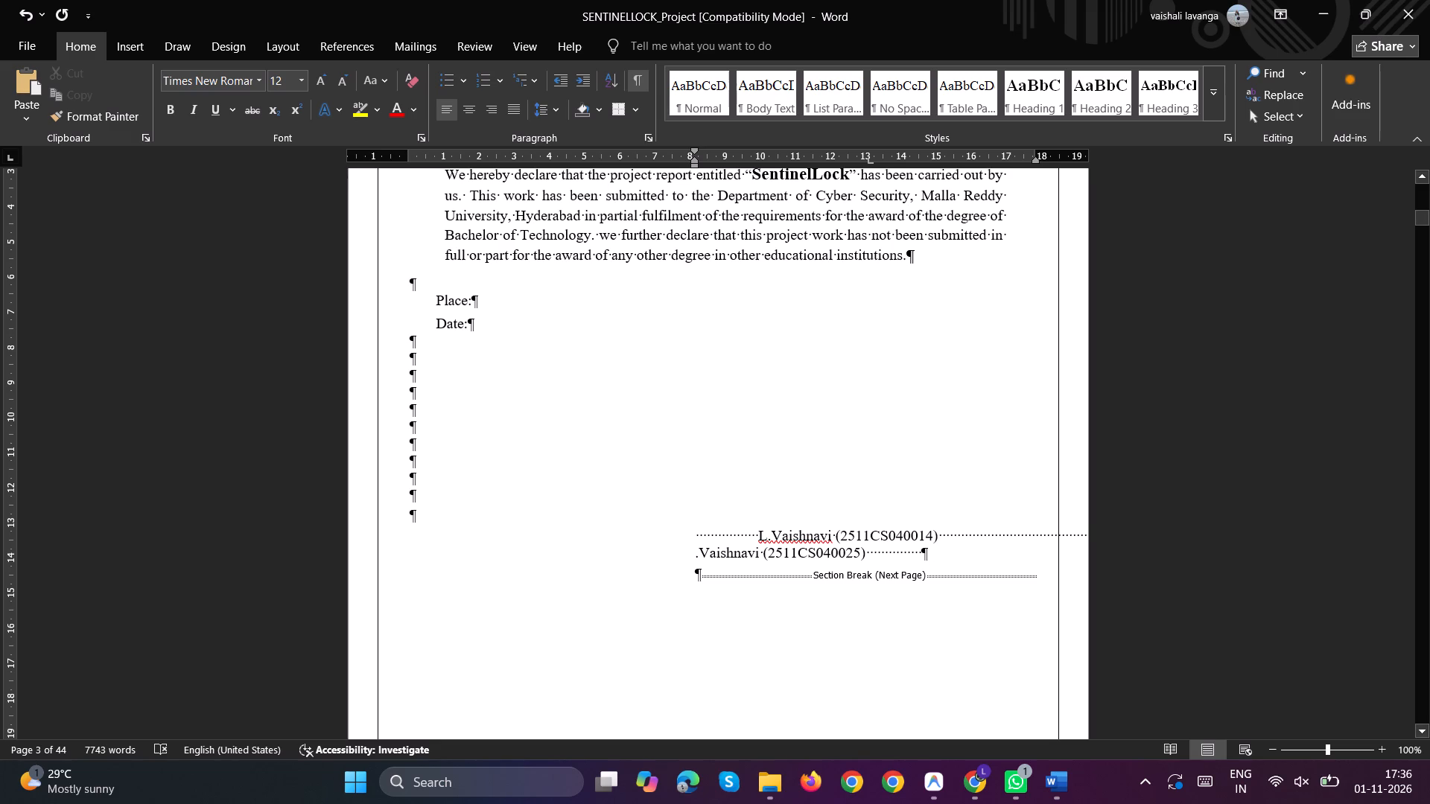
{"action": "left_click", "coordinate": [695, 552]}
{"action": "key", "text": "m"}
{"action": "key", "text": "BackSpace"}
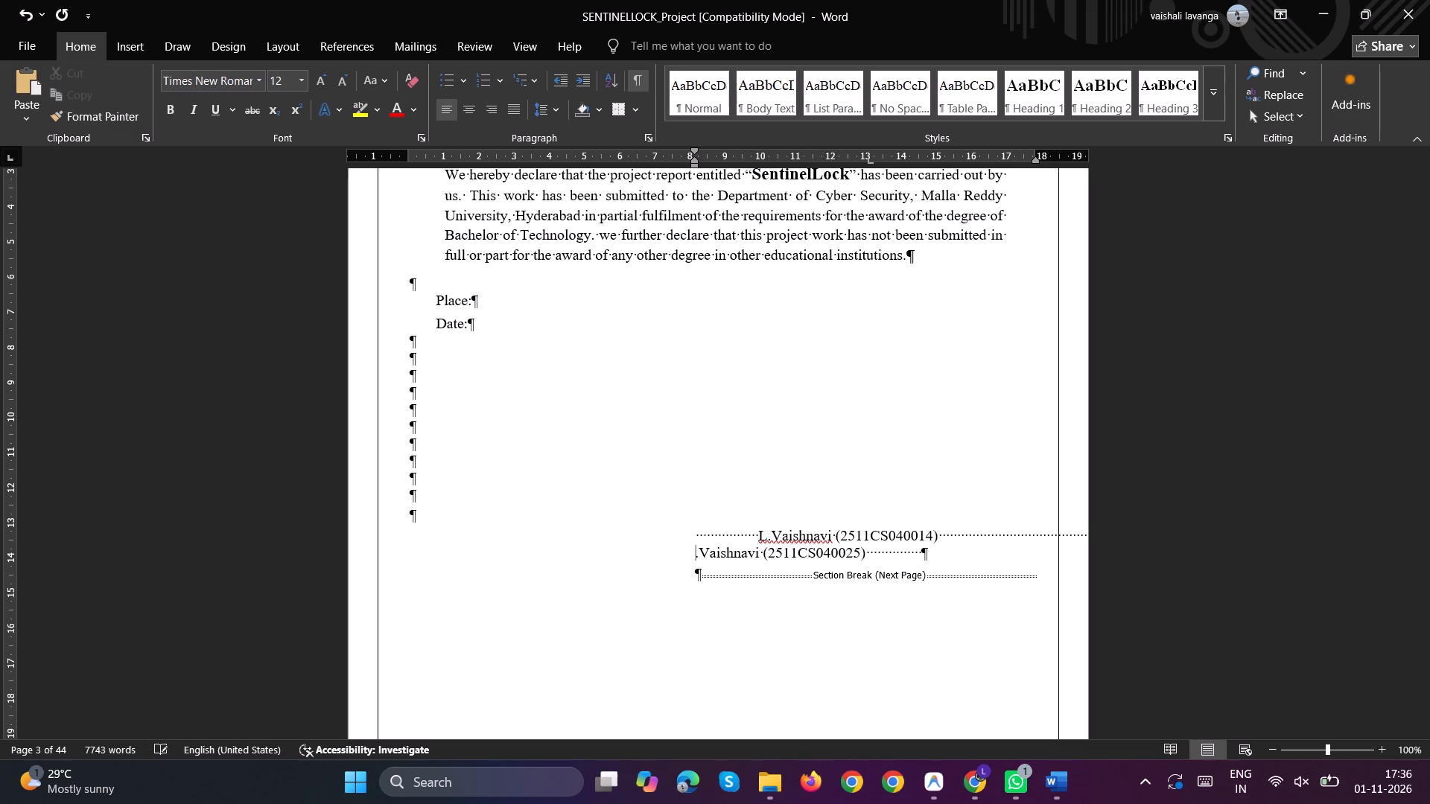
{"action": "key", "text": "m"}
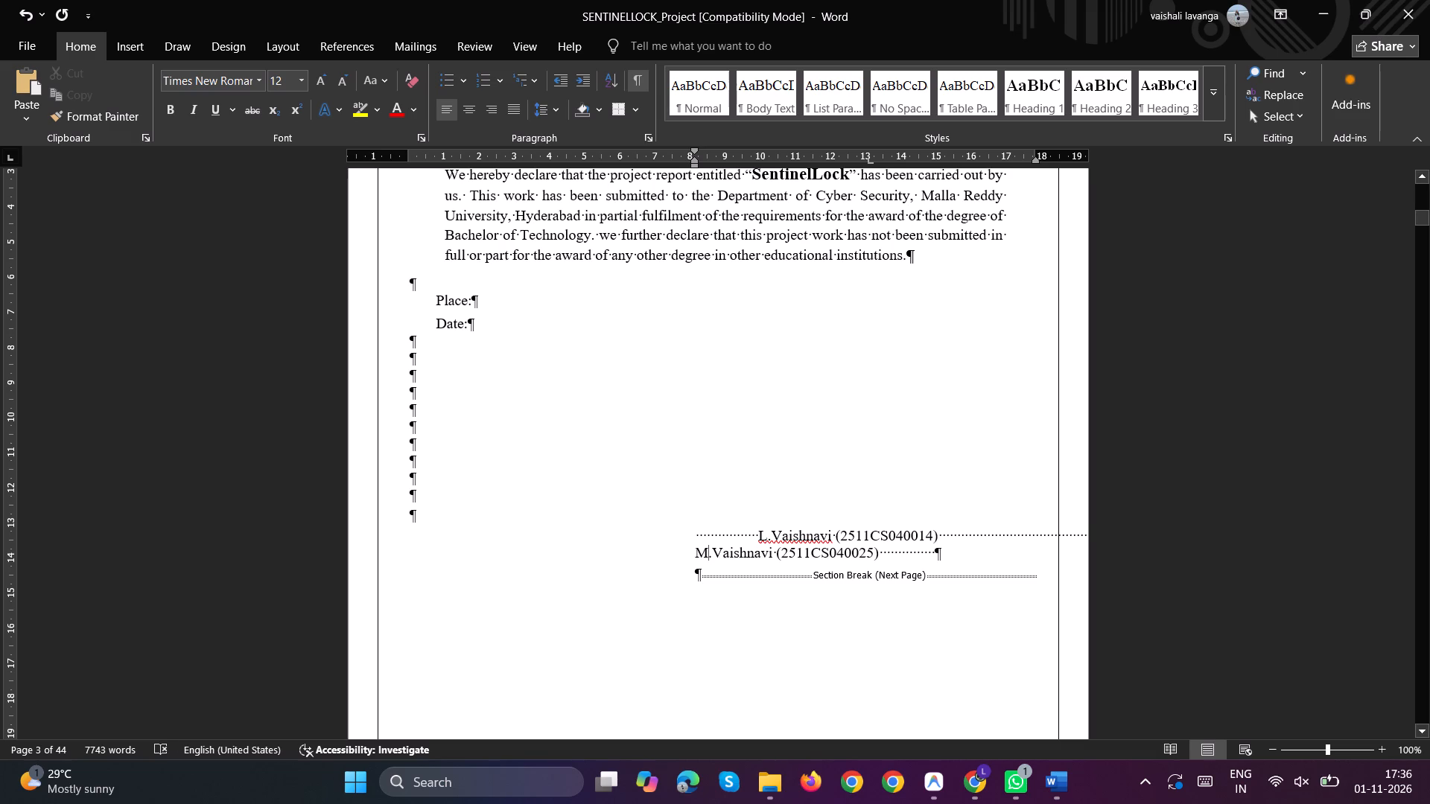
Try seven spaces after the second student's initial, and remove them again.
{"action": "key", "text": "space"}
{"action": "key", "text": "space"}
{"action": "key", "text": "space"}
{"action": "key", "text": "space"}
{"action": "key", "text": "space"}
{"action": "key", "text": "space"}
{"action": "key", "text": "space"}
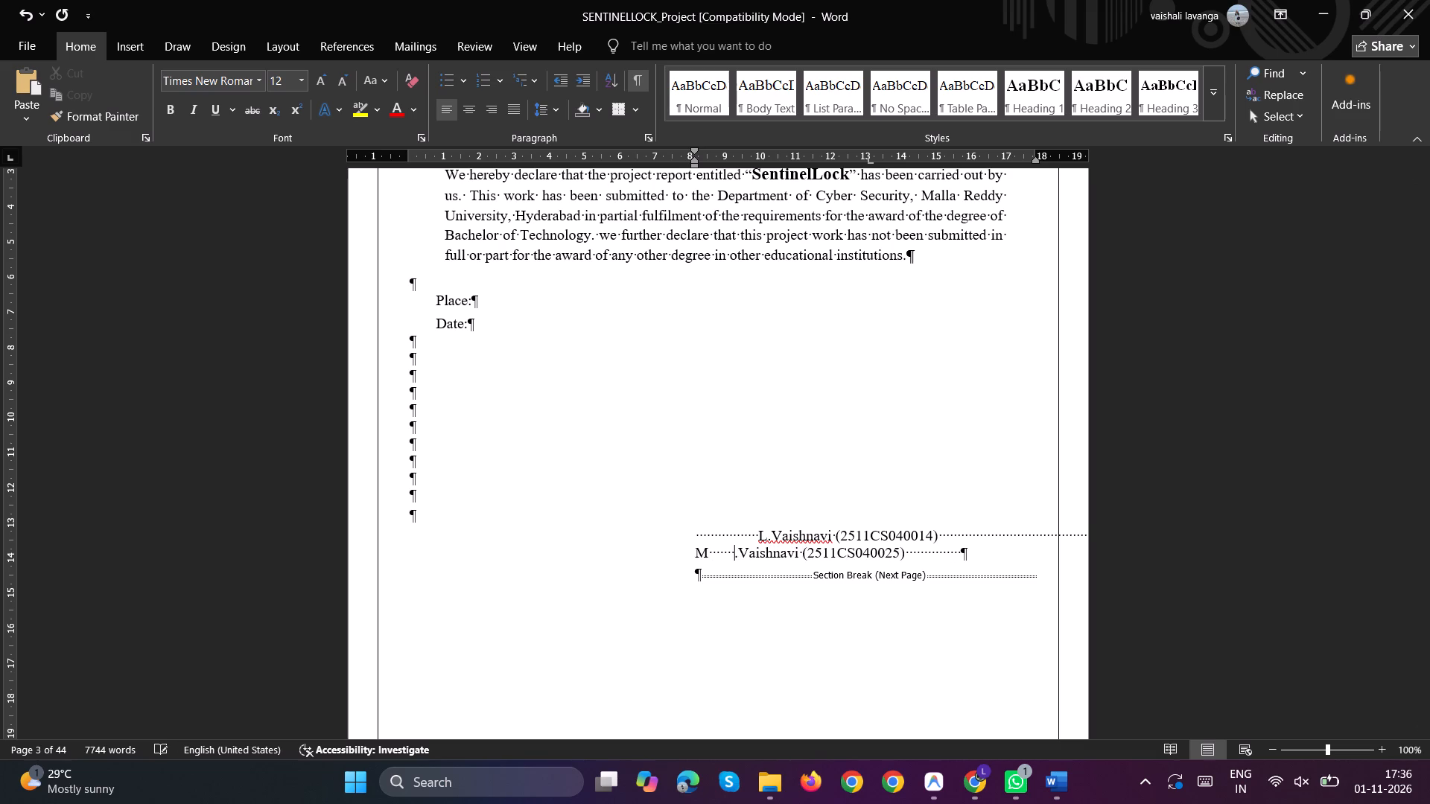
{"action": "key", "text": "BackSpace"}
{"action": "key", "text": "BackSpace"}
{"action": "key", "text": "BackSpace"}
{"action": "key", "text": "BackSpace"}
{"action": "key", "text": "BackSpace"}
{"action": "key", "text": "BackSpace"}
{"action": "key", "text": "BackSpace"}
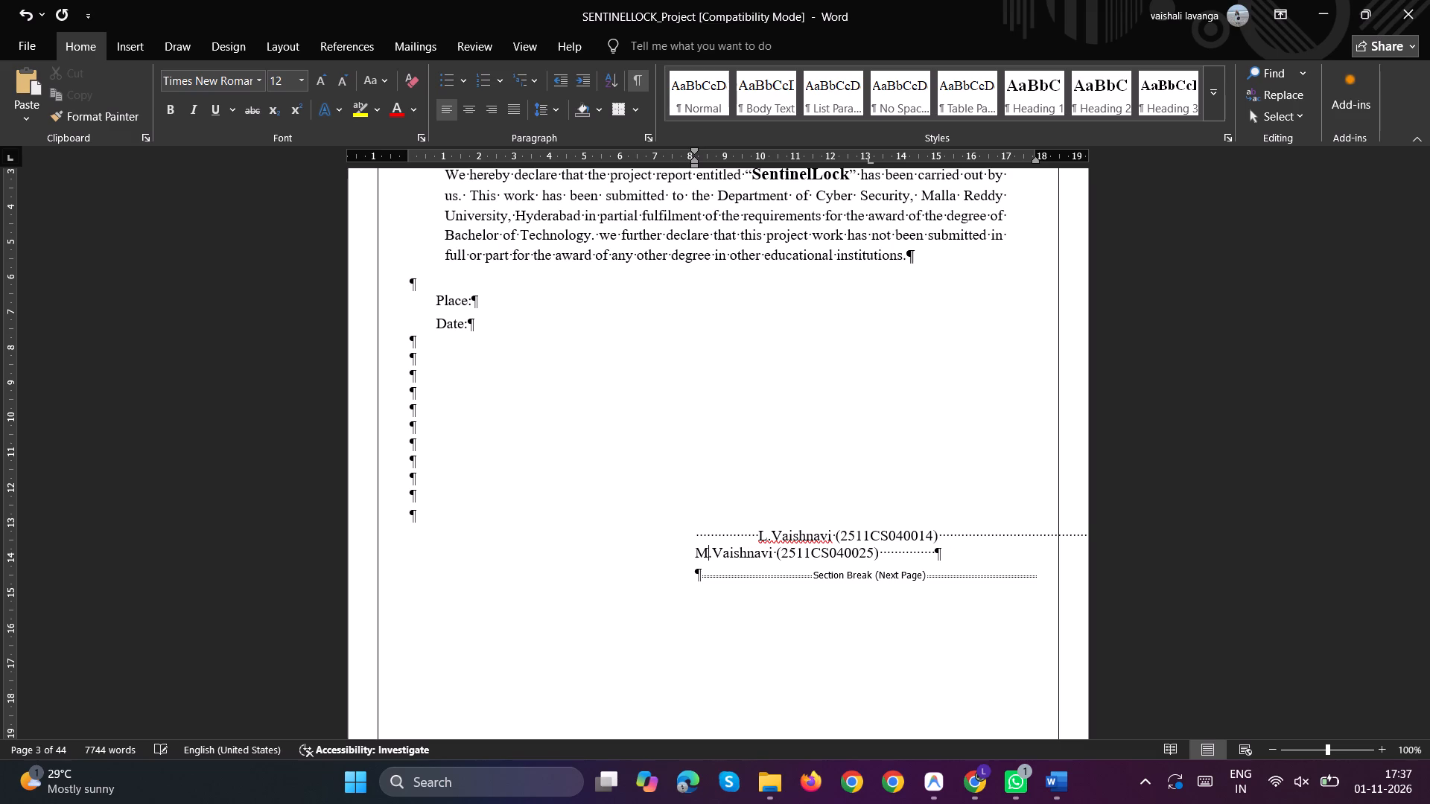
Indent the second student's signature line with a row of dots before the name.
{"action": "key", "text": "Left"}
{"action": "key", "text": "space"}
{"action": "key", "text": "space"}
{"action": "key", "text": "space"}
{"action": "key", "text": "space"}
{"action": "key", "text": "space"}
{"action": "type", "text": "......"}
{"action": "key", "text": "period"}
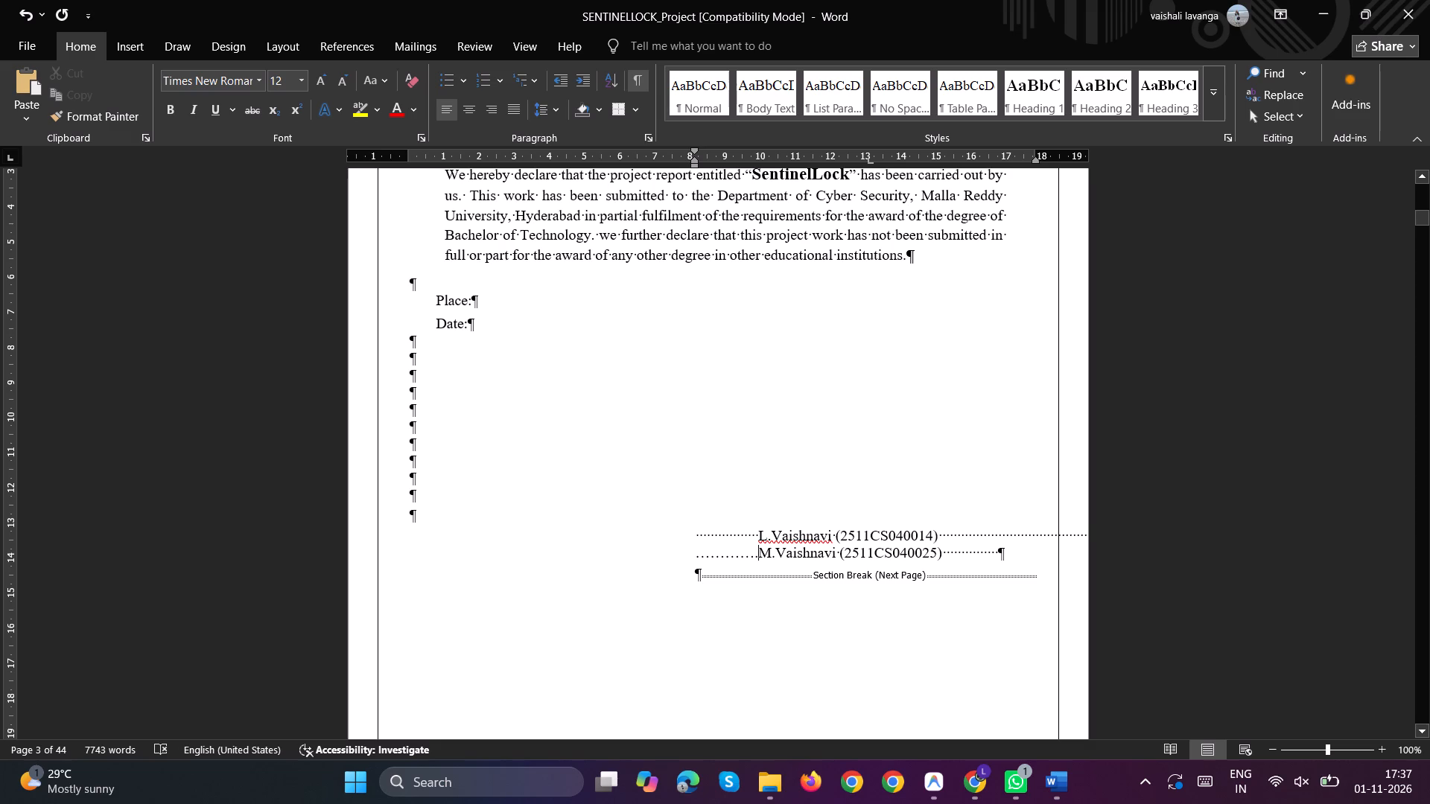
Try to trim the surplus trailing spaces after the first student's signature line.
{"action": "left_click", "coordinate": [1019, 525]}
{"action": "key", "text": "BackSpace"}
{"action": "key", "text": "BackSpace"}
{"action": "key", "text": "BackSpace"}
{"action": "key", "text": "BackSpace"}
{"action": "key", "text": "BackSpace"}
{"action": "key", "text": "BackSpace"}
{"action": "key", "text": "BackSpace"}
{"action": "key", "text": "BackSpace"}
{"action": "key", "text": "BackSpace"}
{"action": "key", "text": "BackSpace"}
{"action": "key", "text": "BackSpace"}
{"action": "key", "text": "BackSpace"}
{"action": "key", "text": "BackSpace"}
{"action": "key", "text": "BackSpace"}
{"action": "key", "text": "BackSpace"}
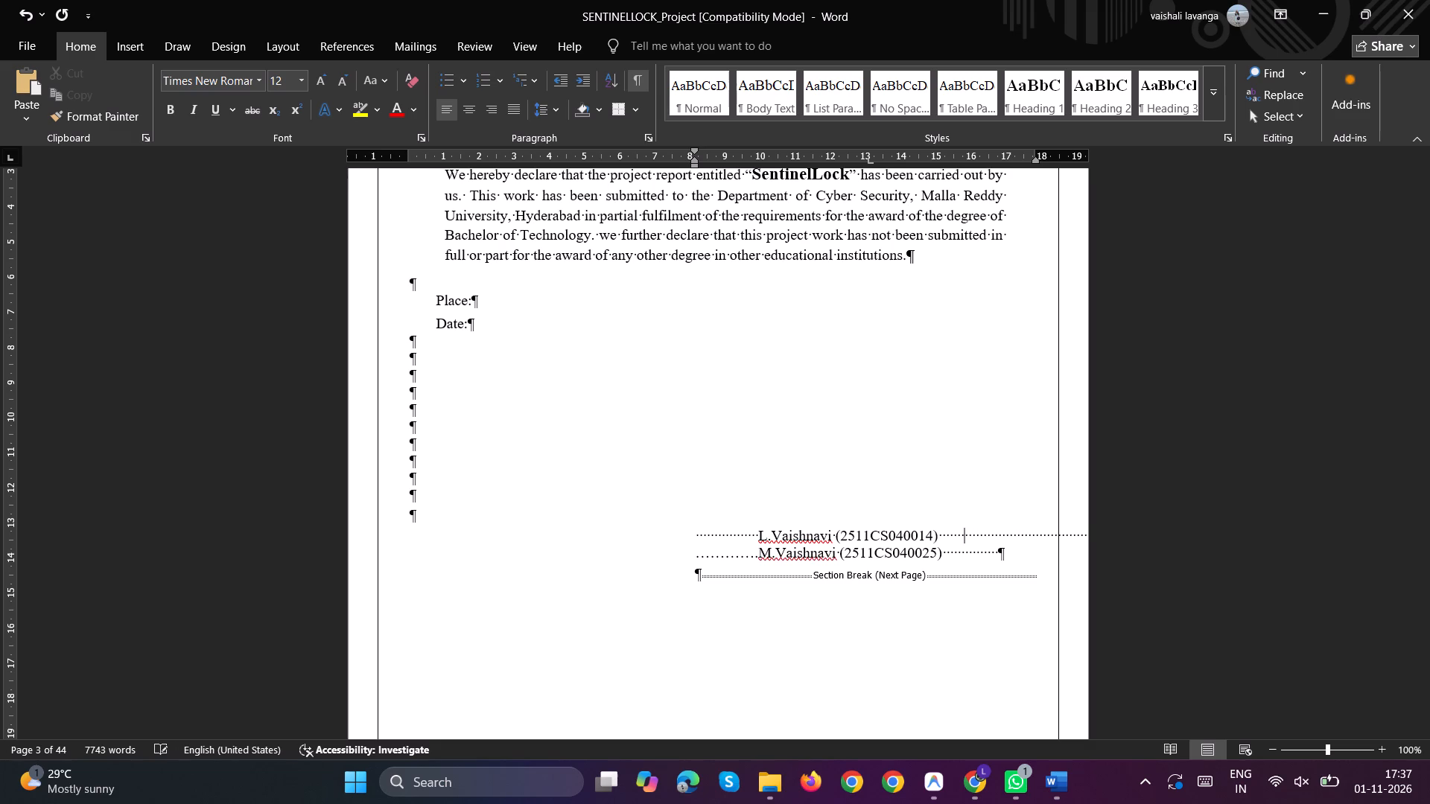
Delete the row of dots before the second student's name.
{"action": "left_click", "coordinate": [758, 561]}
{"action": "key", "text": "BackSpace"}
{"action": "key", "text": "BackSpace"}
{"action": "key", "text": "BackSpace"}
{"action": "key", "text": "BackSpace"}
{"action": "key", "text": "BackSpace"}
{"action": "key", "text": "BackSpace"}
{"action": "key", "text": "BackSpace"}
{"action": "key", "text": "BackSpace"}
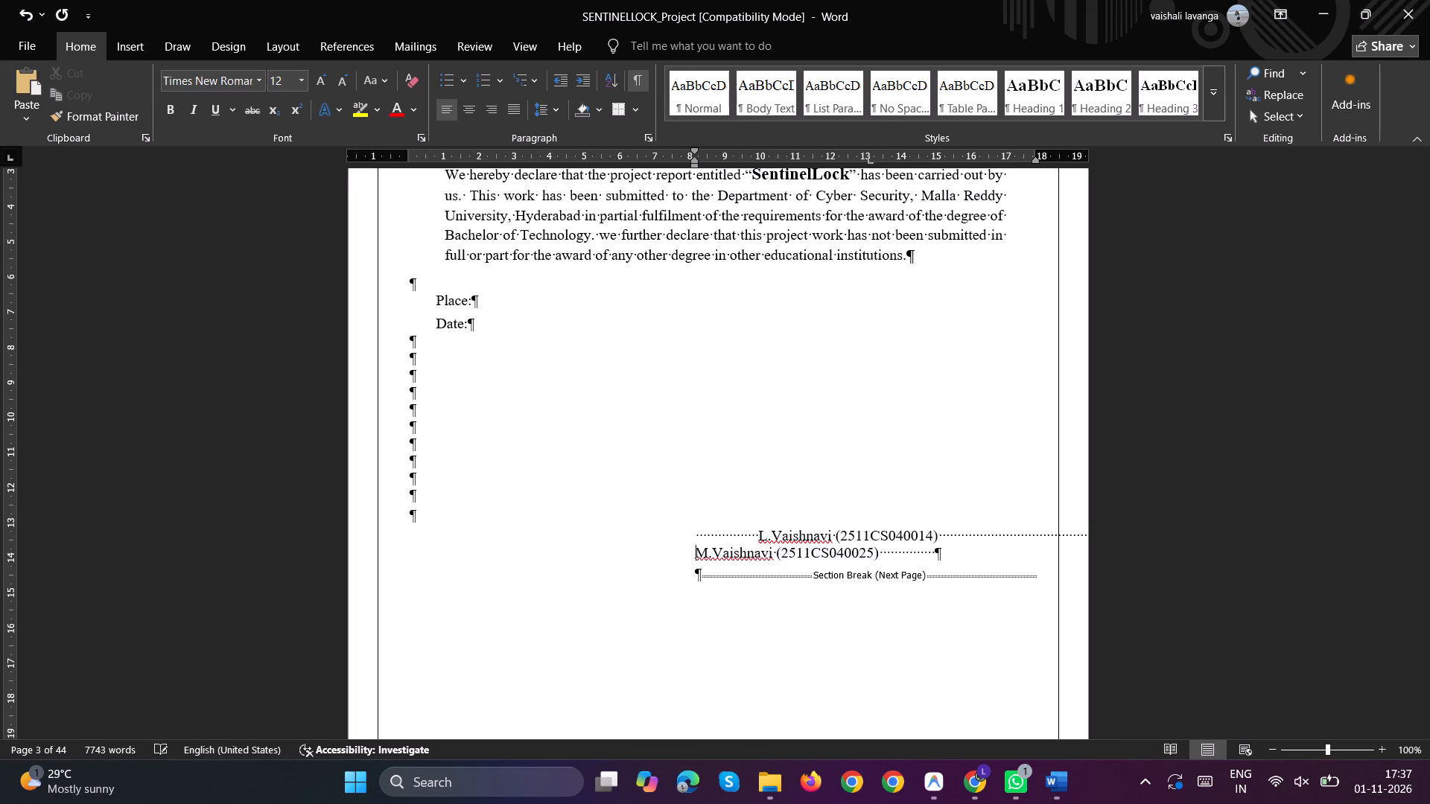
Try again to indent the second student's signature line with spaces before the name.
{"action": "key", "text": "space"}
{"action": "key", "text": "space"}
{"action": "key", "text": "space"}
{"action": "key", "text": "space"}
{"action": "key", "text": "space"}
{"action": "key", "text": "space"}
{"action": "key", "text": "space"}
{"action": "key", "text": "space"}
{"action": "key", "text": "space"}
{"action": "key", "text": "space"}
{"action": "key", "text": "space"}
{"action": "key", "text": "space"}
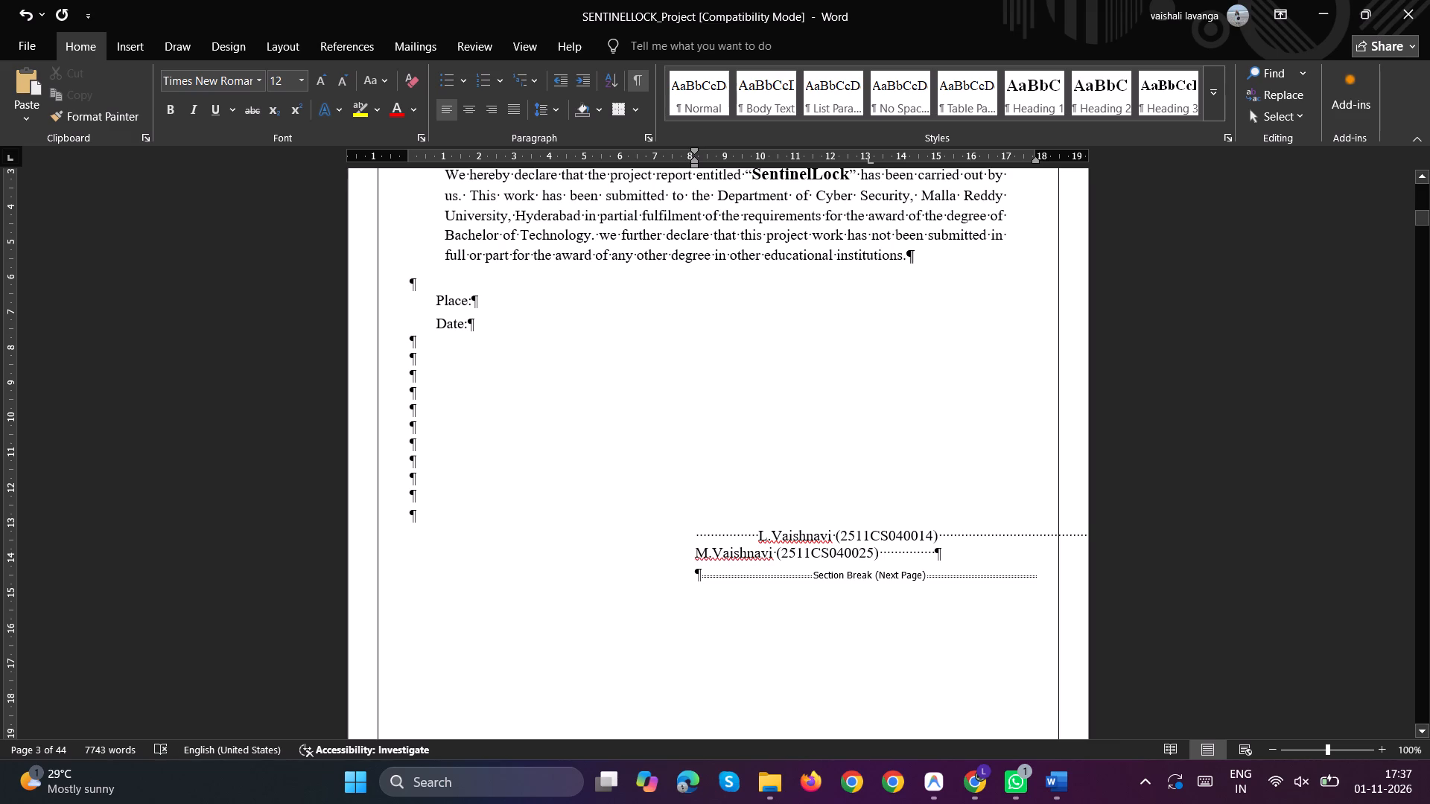
Delete all the leading spaces before the first student's name so both signature lines start at the same position.
{"action": "left_click", "coordinate": [760, 535]}
{"action": "key", "text": "BackSpace"}
{"action": "key", "text": "BackSpace"}
{"action": "key", "text": "BackSpace"}
{"action": "key", "text": "BackSpace"}
{"action": "key", "text": "BackSpace"}
{"action": "key", "text": "BackSpace"}
{"action": "key", "text": "BackSpace"}
{"action": "key", "text": "BackSpace"}
{"action": "key", "text": "BackSpace"}
{"action": "key", "text": "BackSpace"}
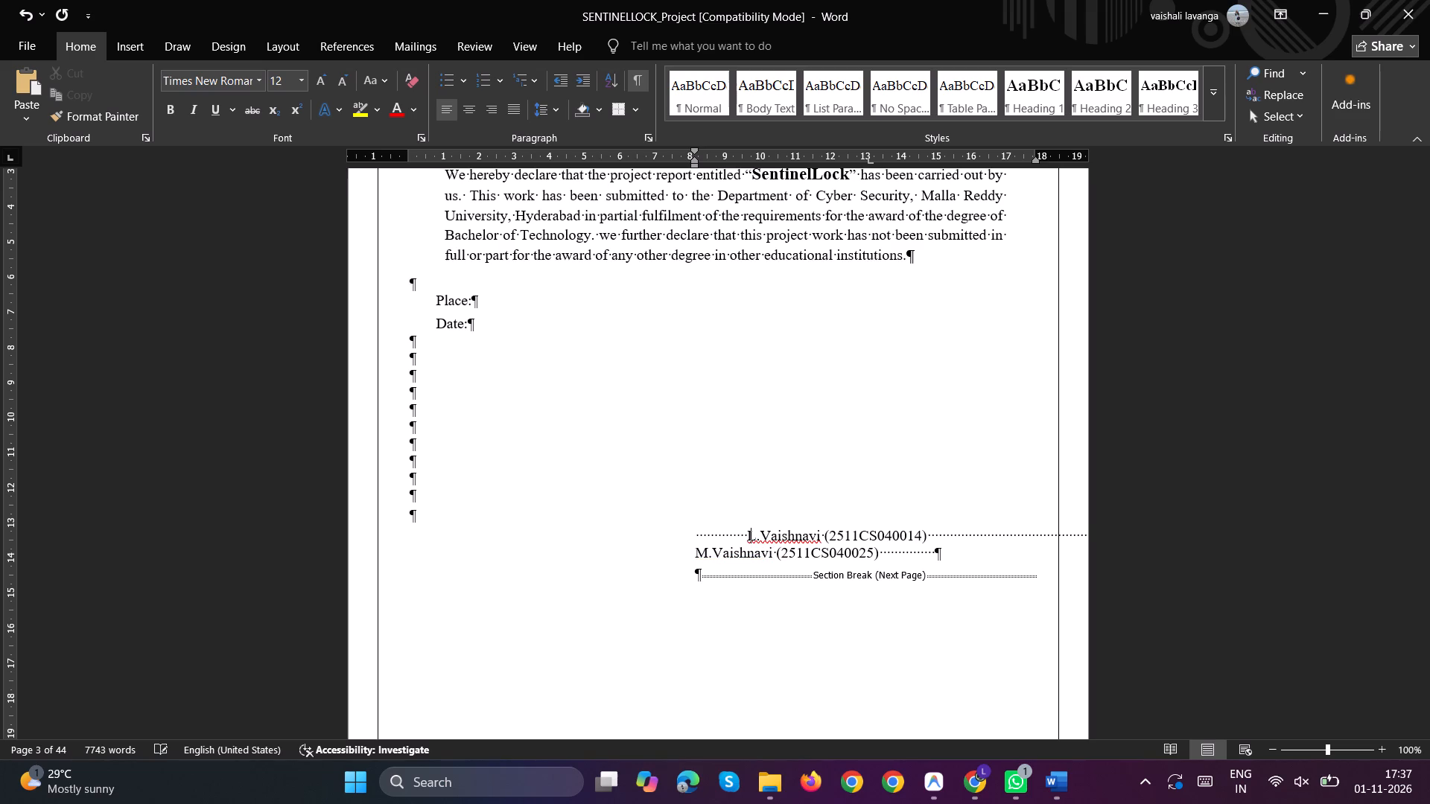
{"action": "key", "text": "BackSpace"}
{"action": "key", "text": "BackSpace"}
{"action": "key", "text": "BackSpace"}
{"action": "key", "text": "BackSpace"}
{"action": "key", "text": "BackSpace"}
{"action": "key", "text": "BackSpace"}
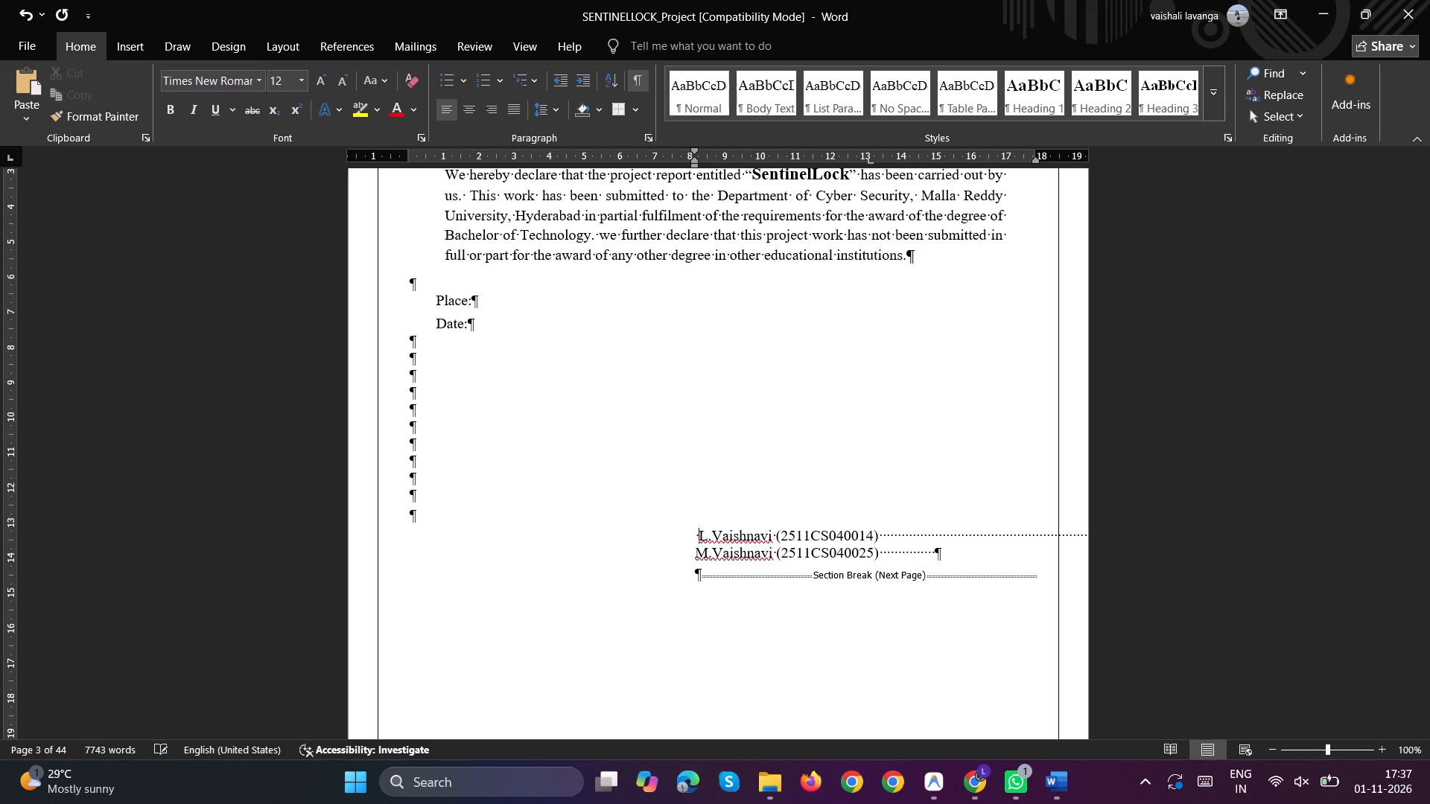
{"action": "key", "text": "BackSpace"}
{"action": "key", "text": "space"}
{"action": "key", "text": "BackSpace"}
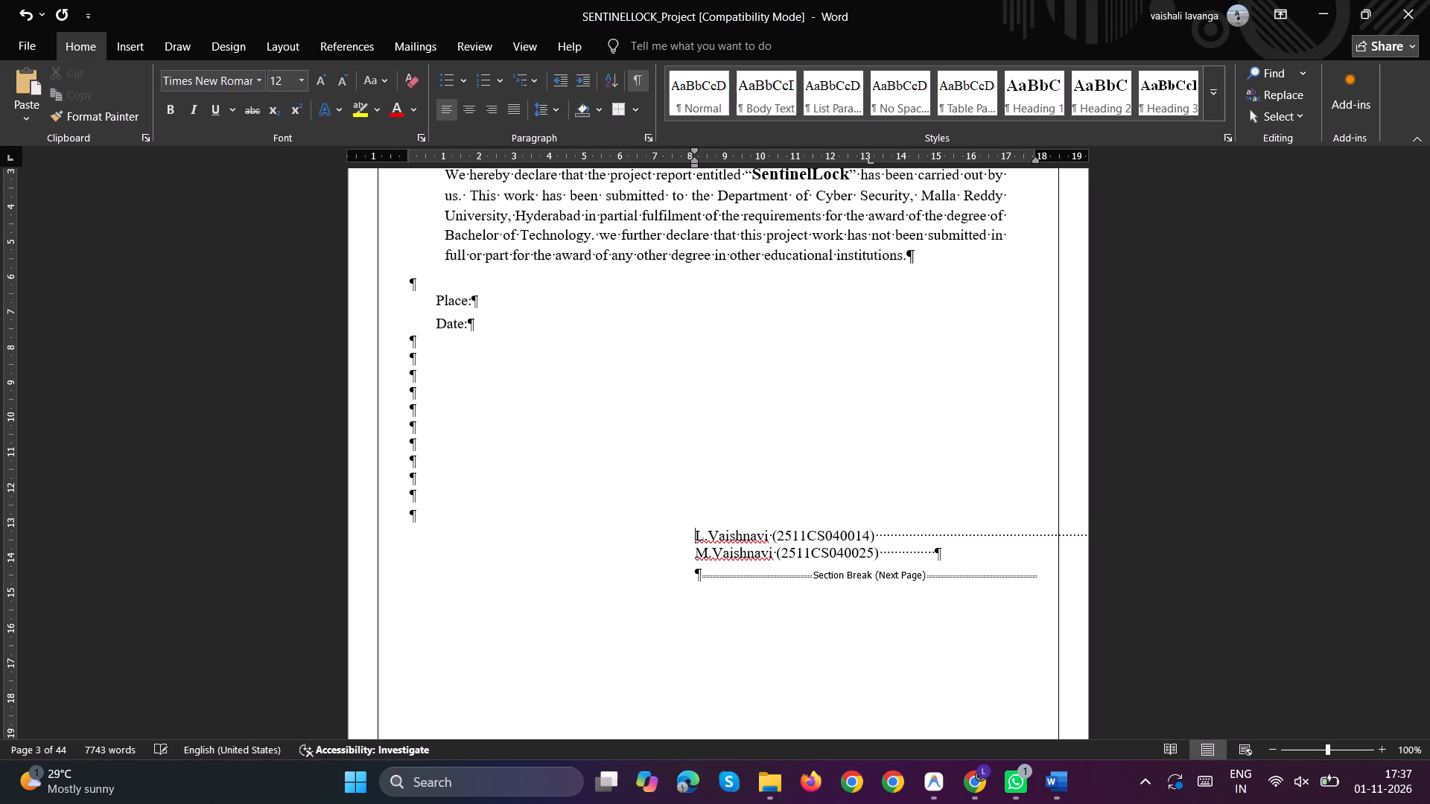
Insert an empty paragraph after the second student's signature line, above the section break.
{"action": "scroll", "coordinate": [755, 654], "scroll_direction": "up", "scroll_amount": 1}
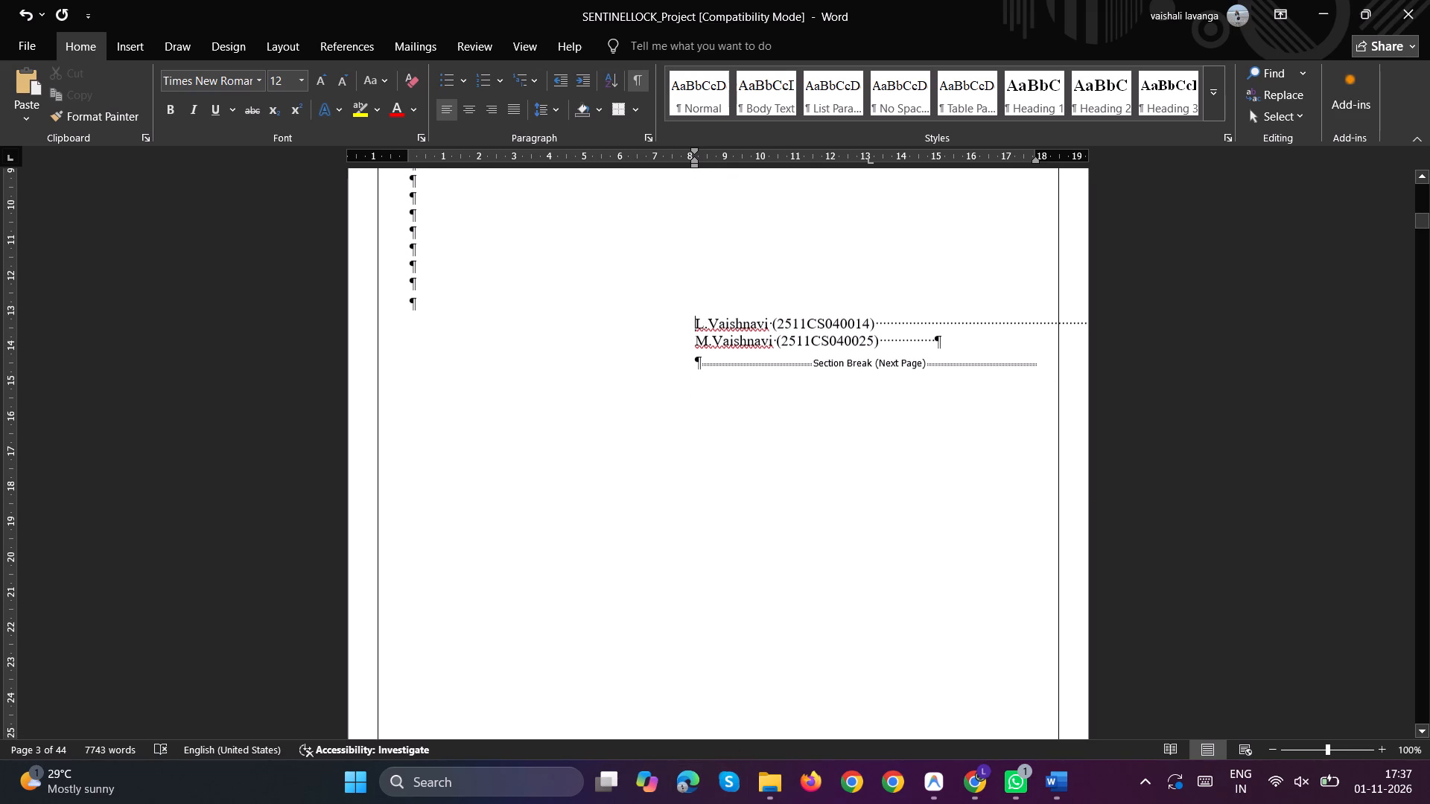
{"action": "scroll", "coordinate": [755, 654], "scroll_direction": "up", "scroll_amount": 2}
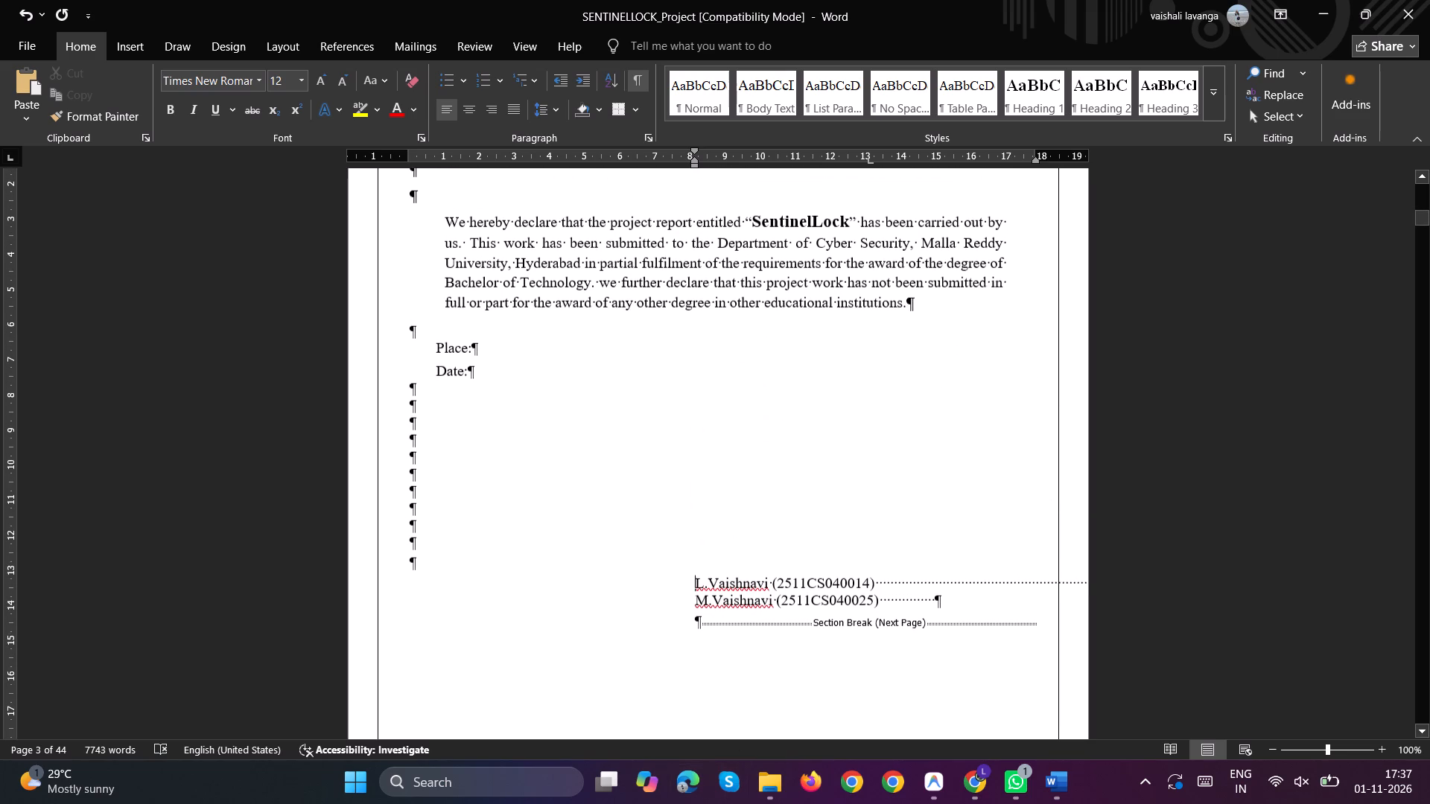
{"action": "left_click", "coordinate": [935, 620]}
{"action": "key", "text": "Return"}
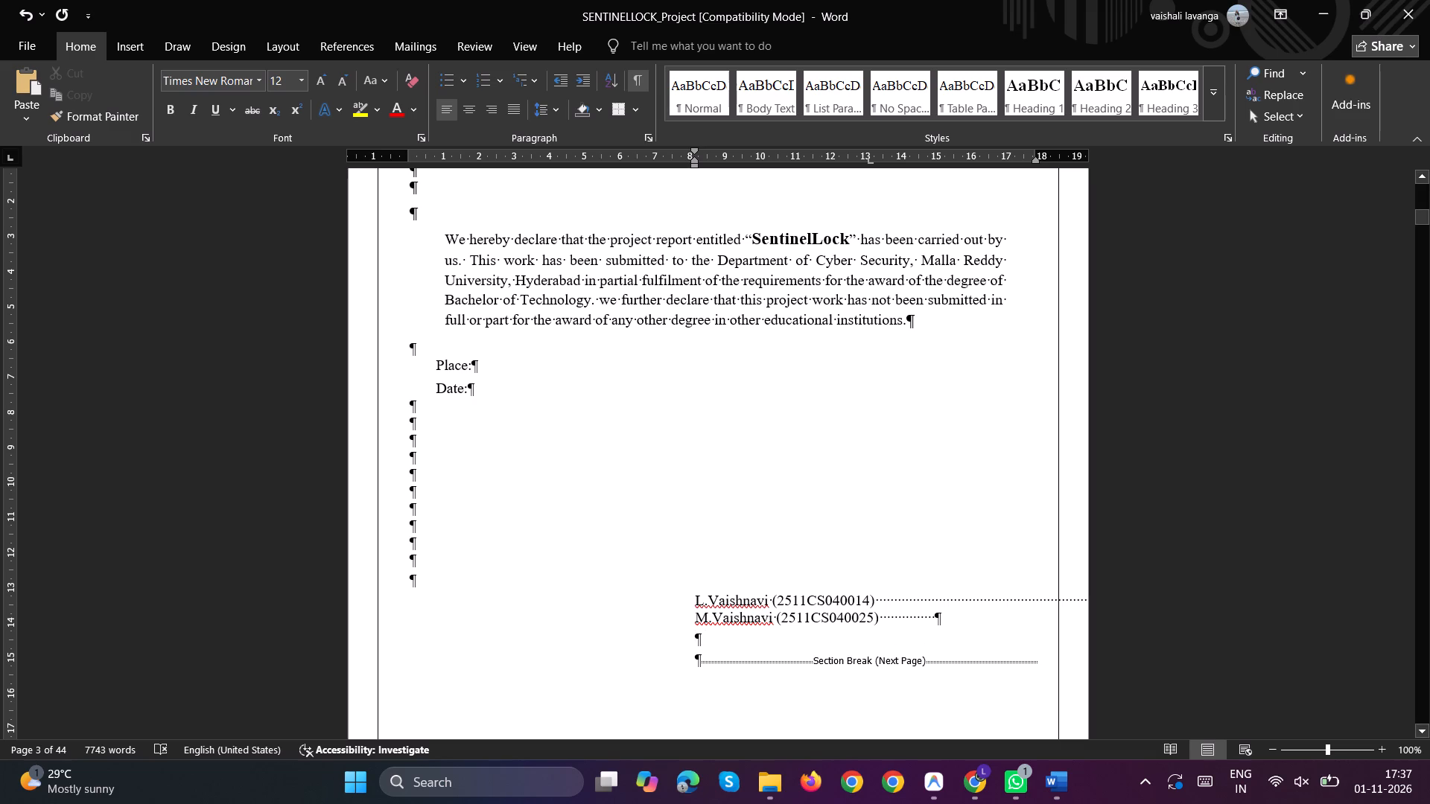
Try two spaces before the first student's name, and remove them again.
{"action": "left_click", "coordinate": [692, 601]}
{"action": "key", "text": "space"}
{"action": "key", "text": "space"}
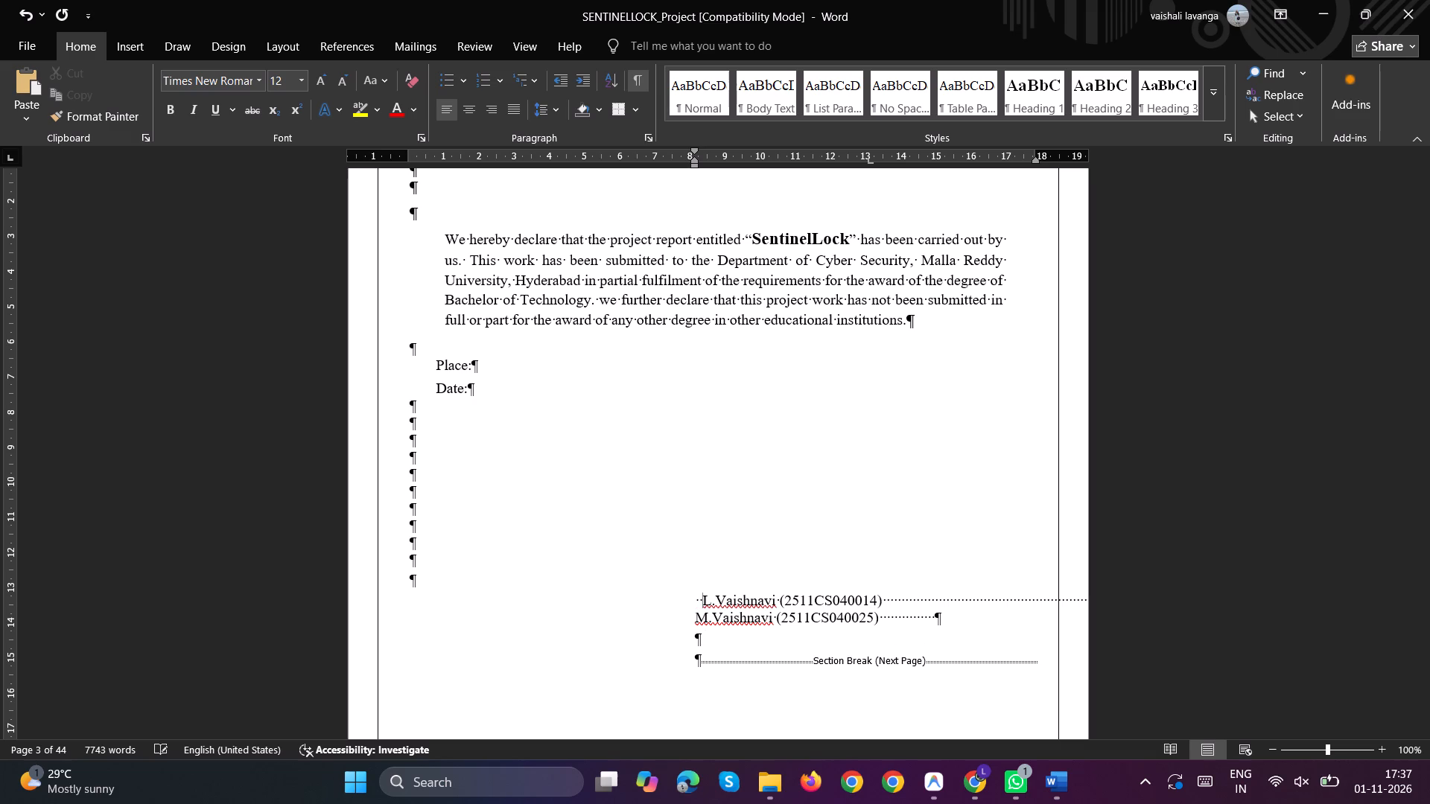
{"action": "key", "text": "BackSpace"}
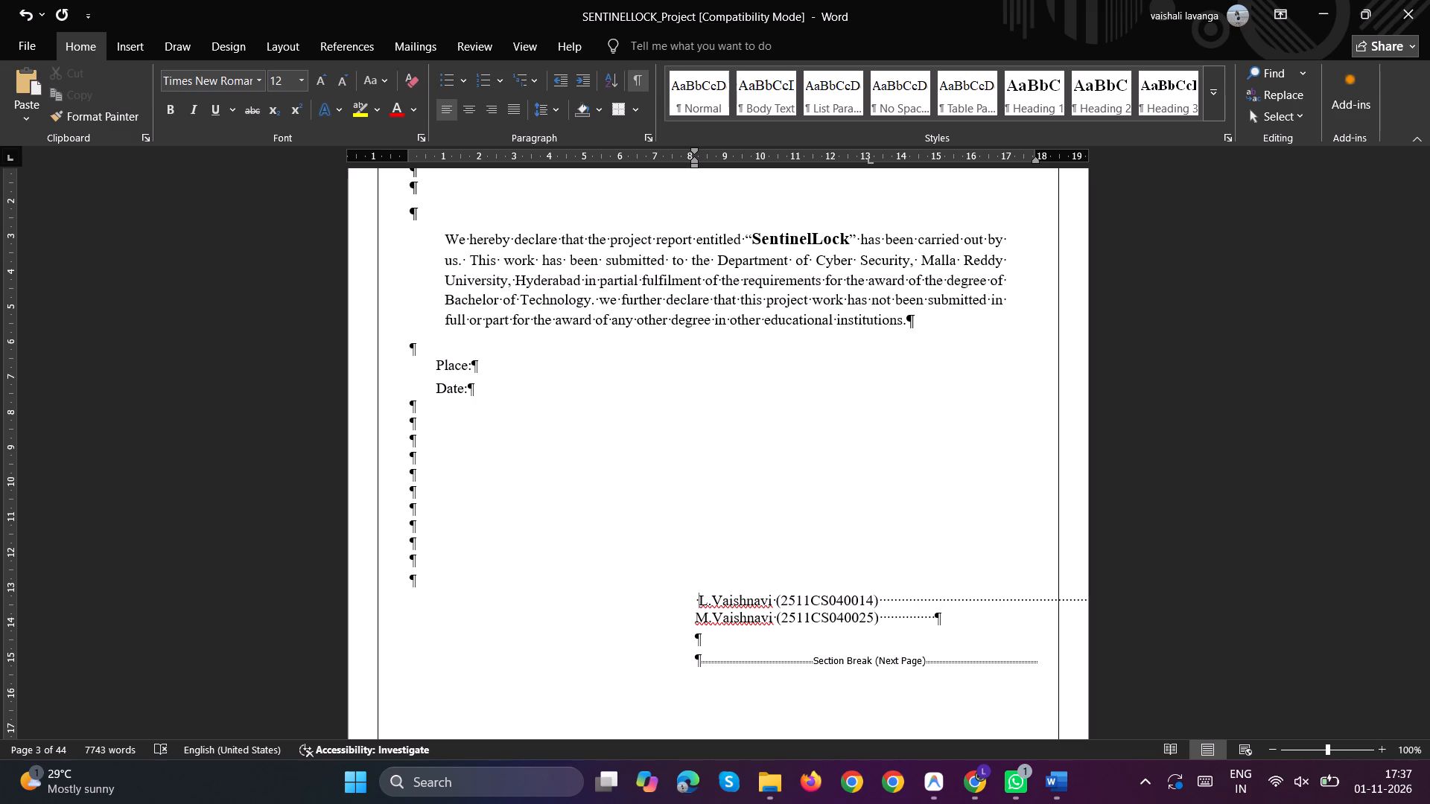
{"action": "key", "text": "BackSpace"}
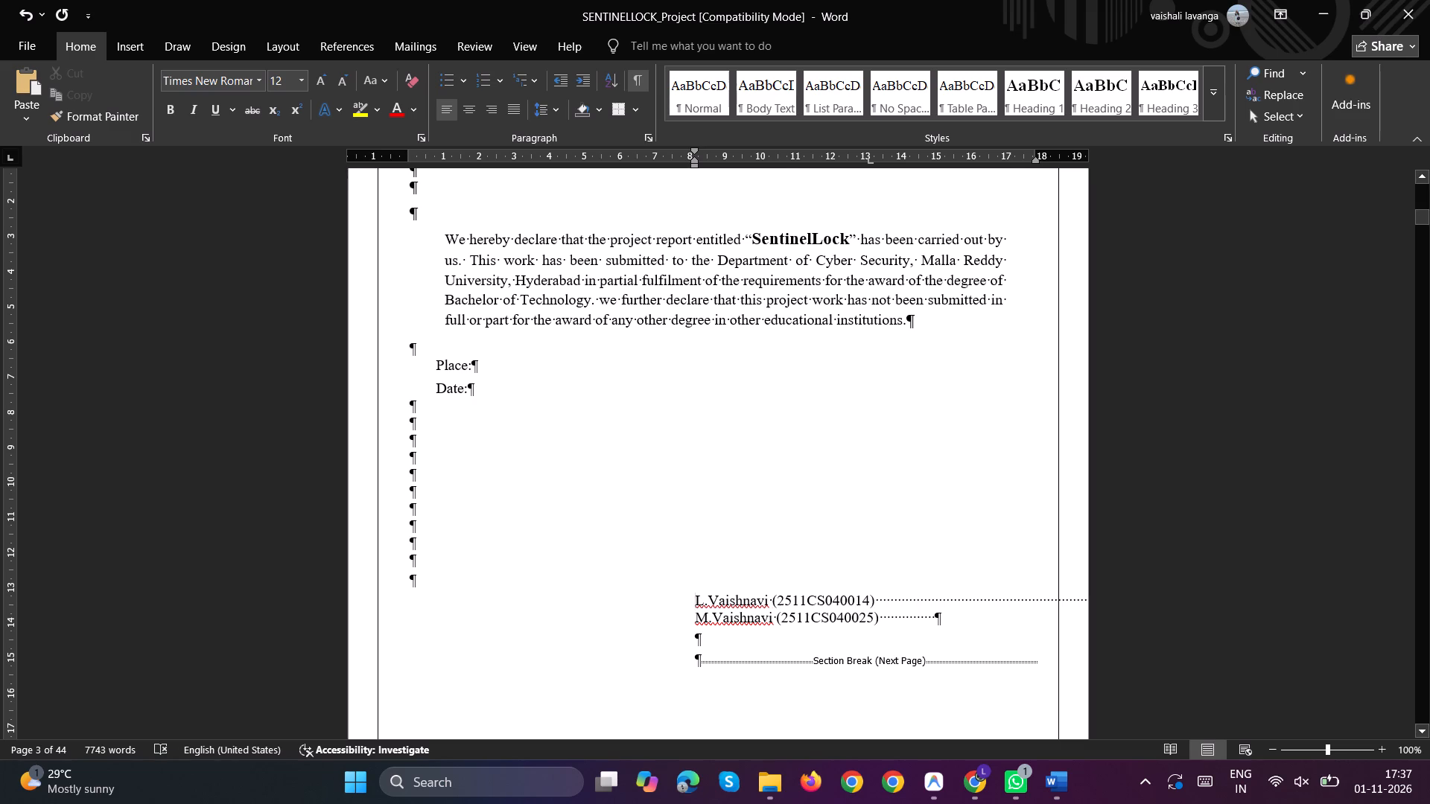
Try to delete the trailing spaces after the first student's roll number on the declaration page.
{"action": "scroll", "coordinate": [768, 647], "scroll_direction": "down", "scroll_amount": 1}
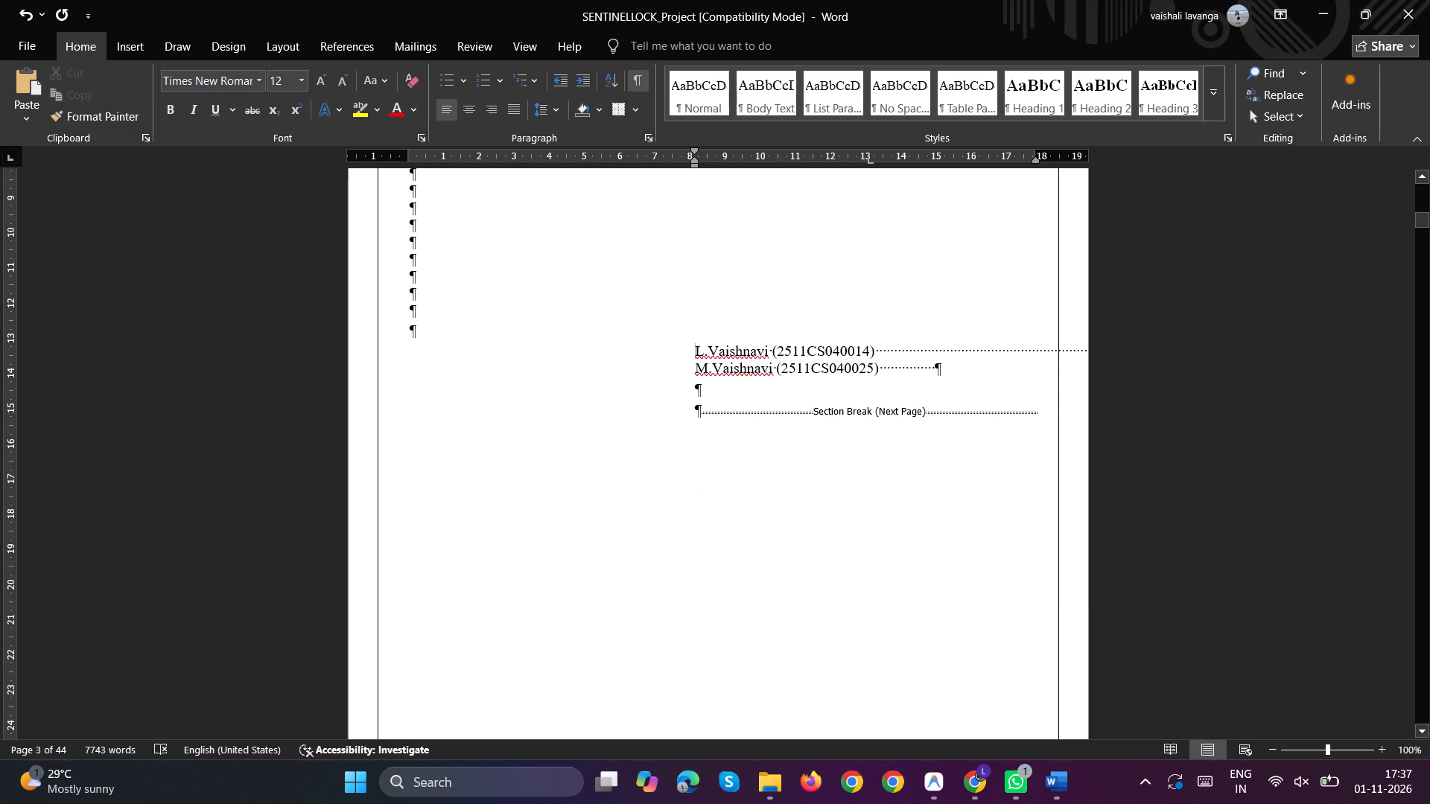
{"action": "left_click", "coordinate": [1083, 351]}
{"action": "left_click", "coordinate": [1083, 351]}
{"action": "left_click_drag", "start_coordinate": [1083, 351], "coordinate": [1072, 351]}
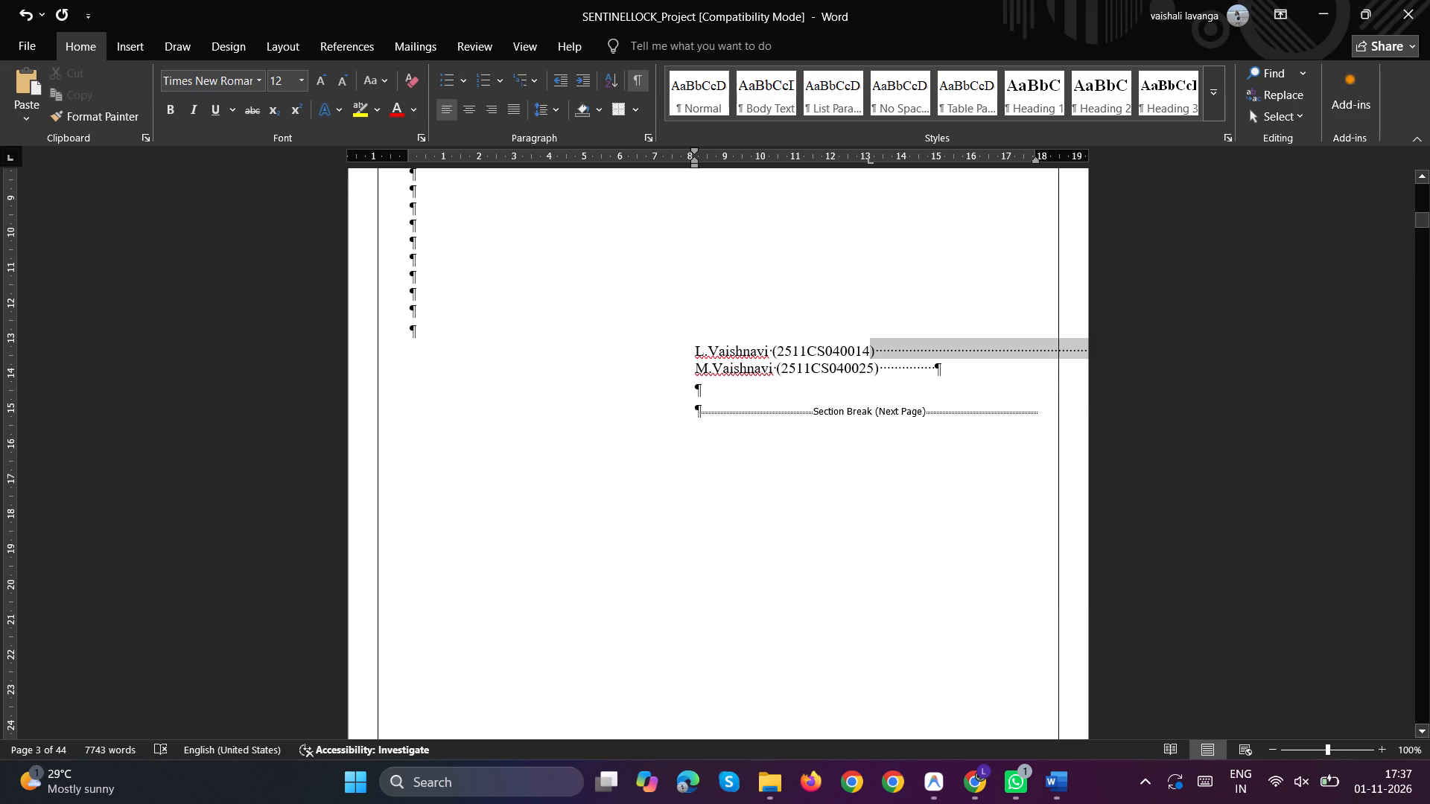
{"action": "left_click_drag", "start_coordinate": [1072, 351], "coordinate": [1005, 357]}
{"action": "key", "text": "BackSpace"}
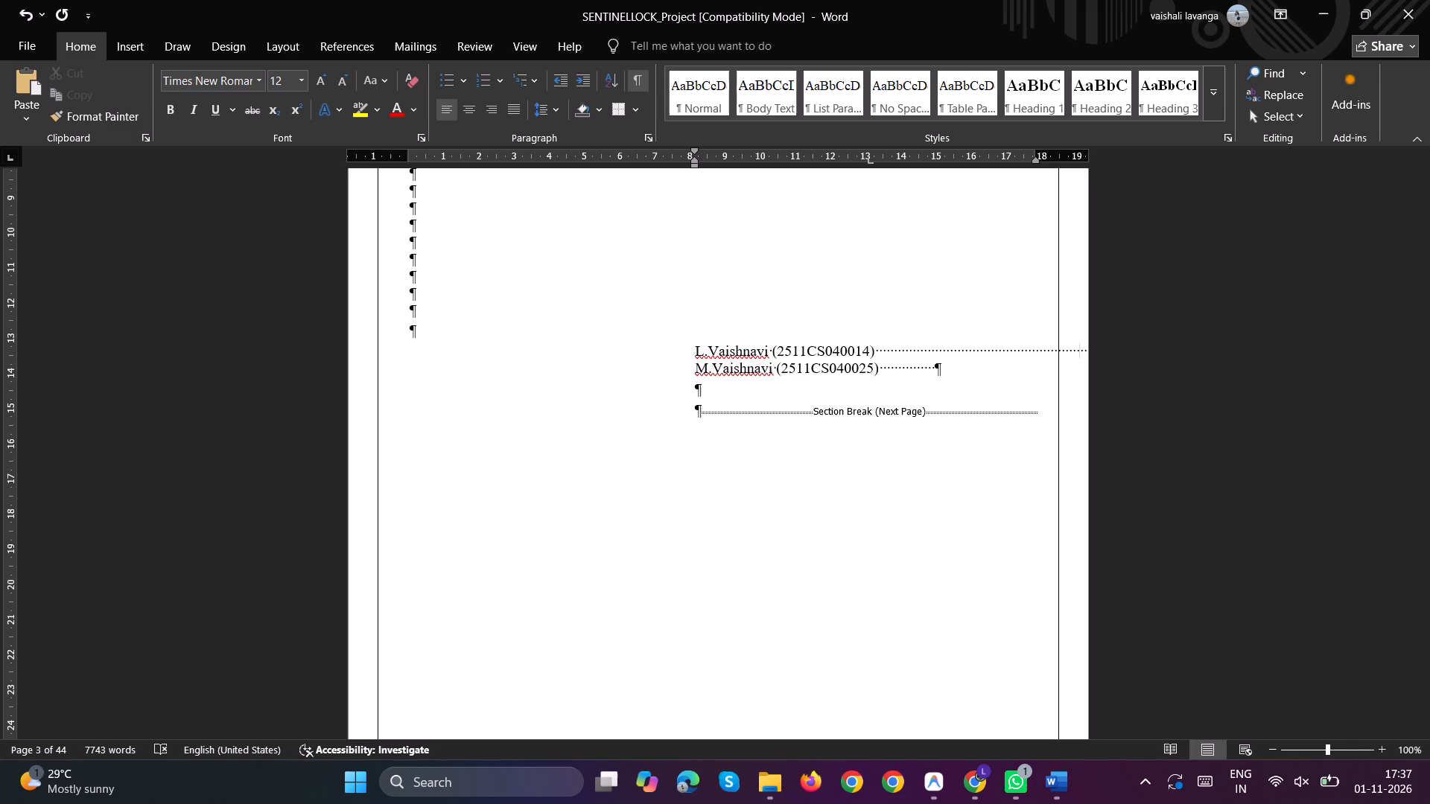
Delete the trailing spaces after the second student's roll number on the declaration page, keeping the closing parenthesis.
{"action": "left_click", "coordinate": [938, 373]}
{"action": "left_click_drag", "start_coordinate": [938, 373], "coordinate": [906, 371]}
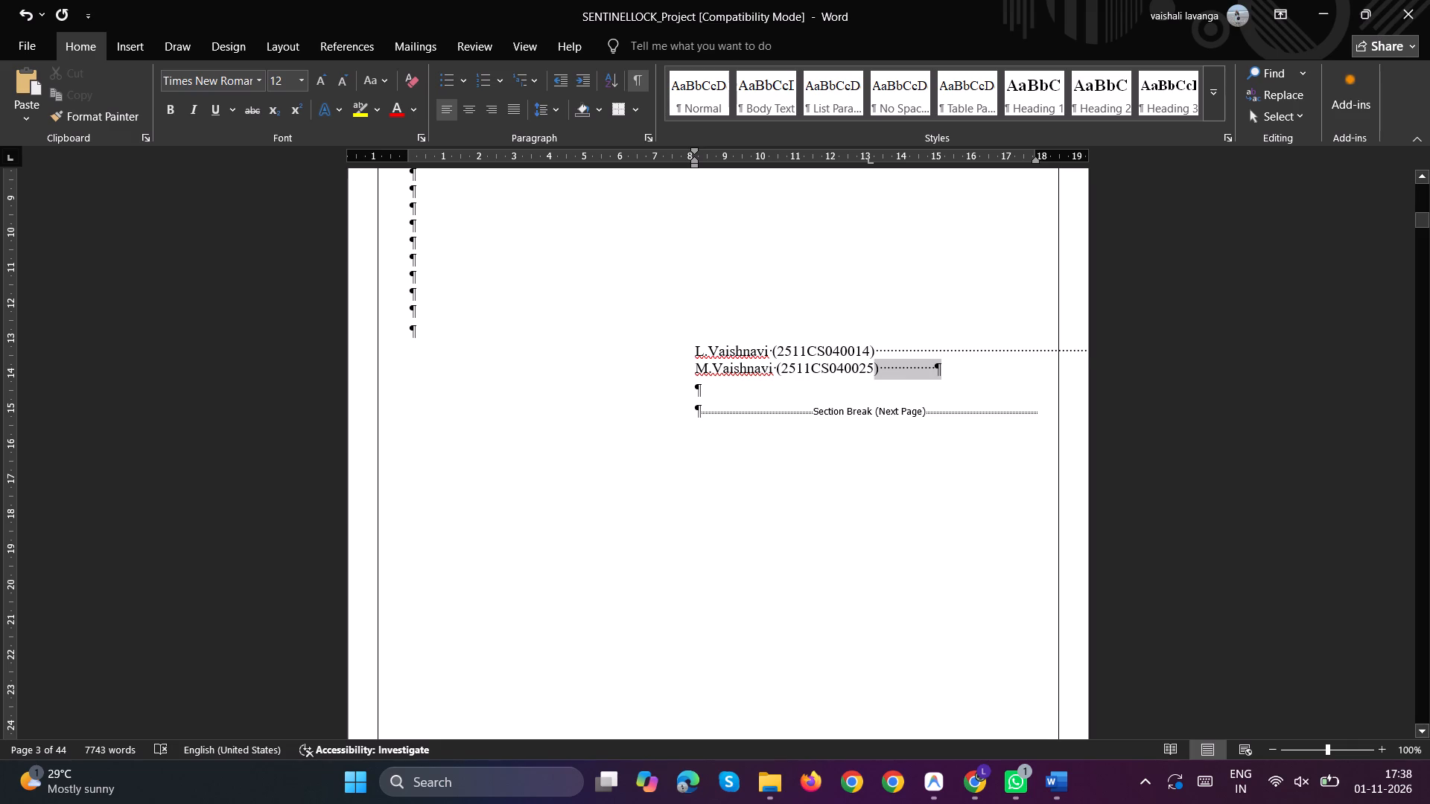
{"action": "left_click_drag", "start_coordinate": [906, 371], "coordinate": [897, 371]}
{"action": "key", "text": "BackSpace"}
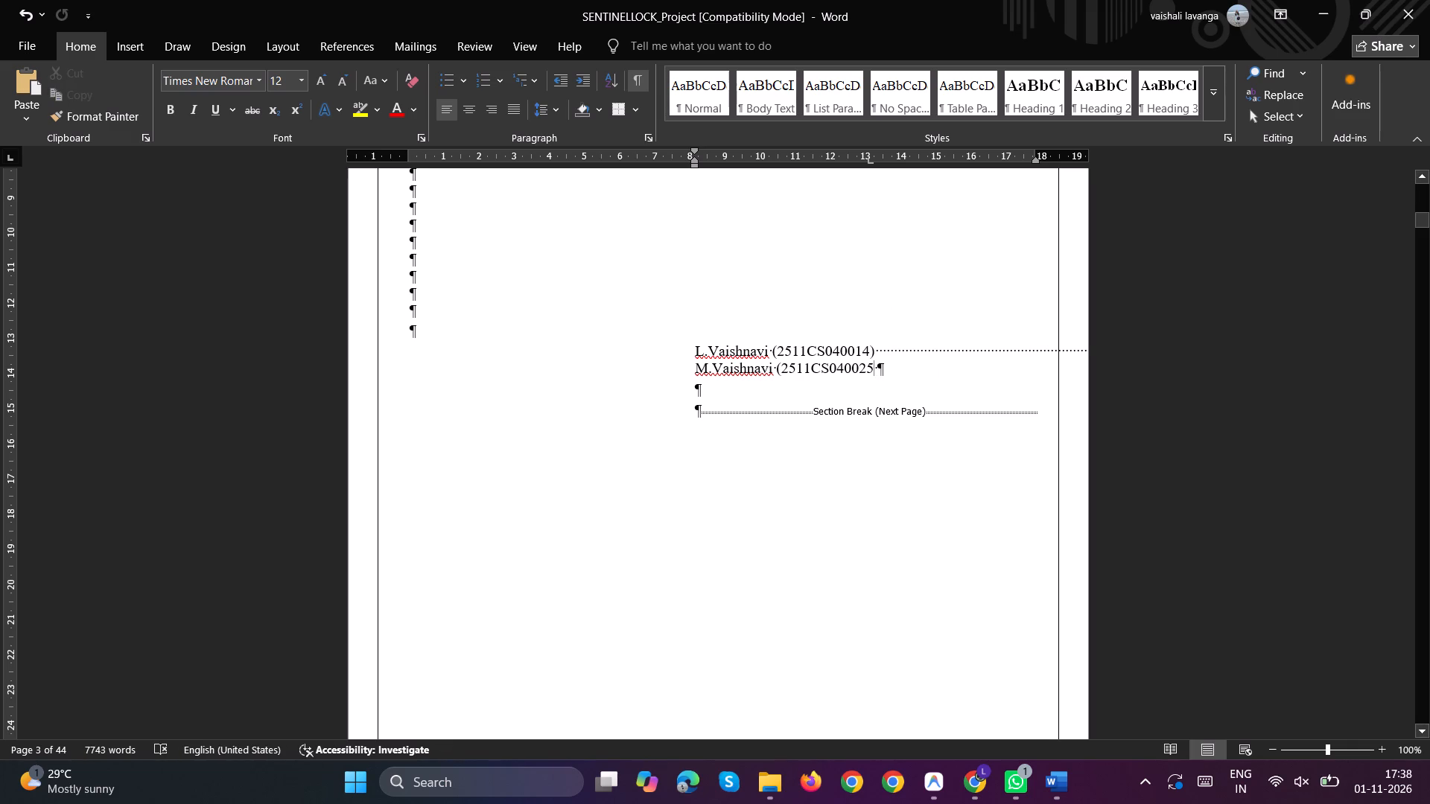
{"action": "key", "text": "shift+parenright"}
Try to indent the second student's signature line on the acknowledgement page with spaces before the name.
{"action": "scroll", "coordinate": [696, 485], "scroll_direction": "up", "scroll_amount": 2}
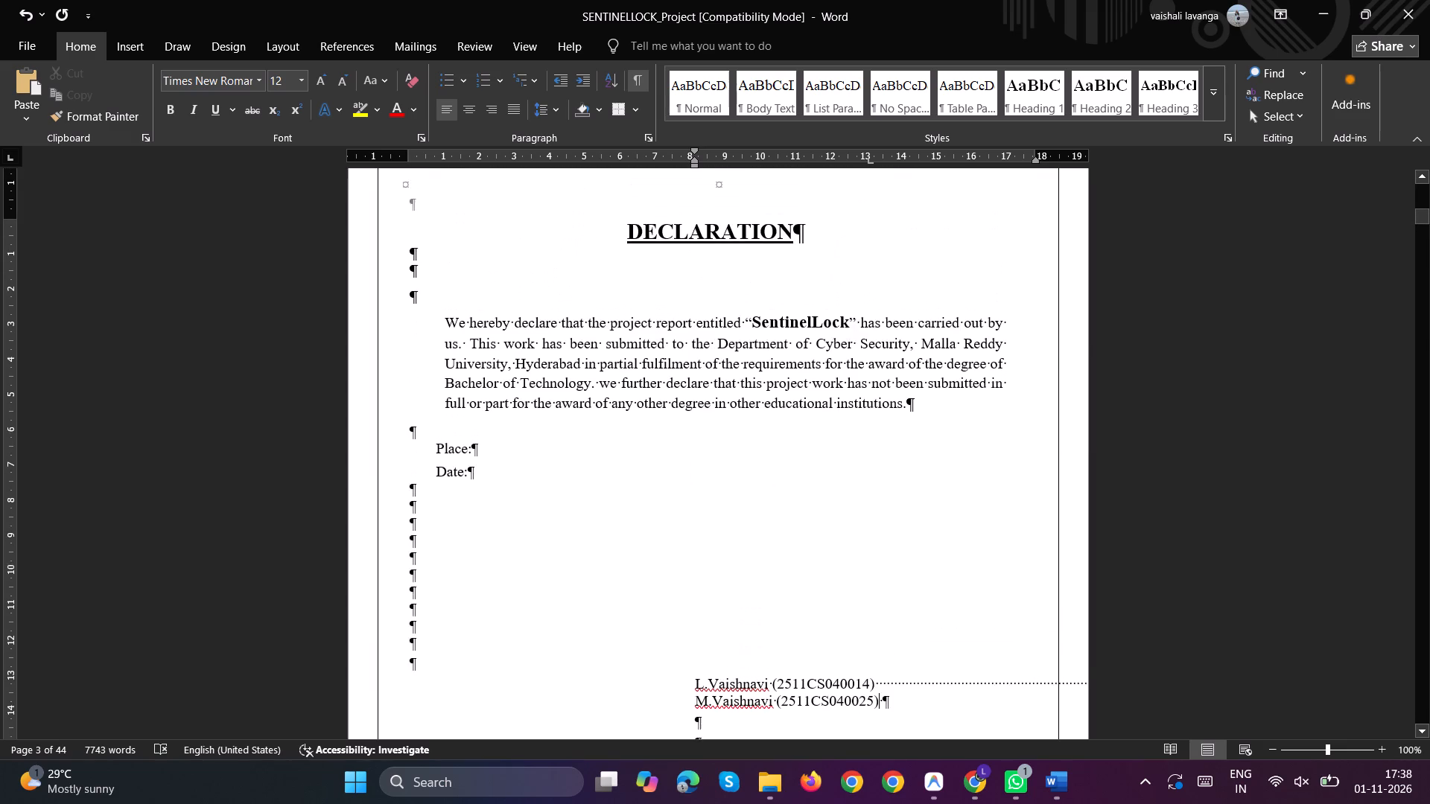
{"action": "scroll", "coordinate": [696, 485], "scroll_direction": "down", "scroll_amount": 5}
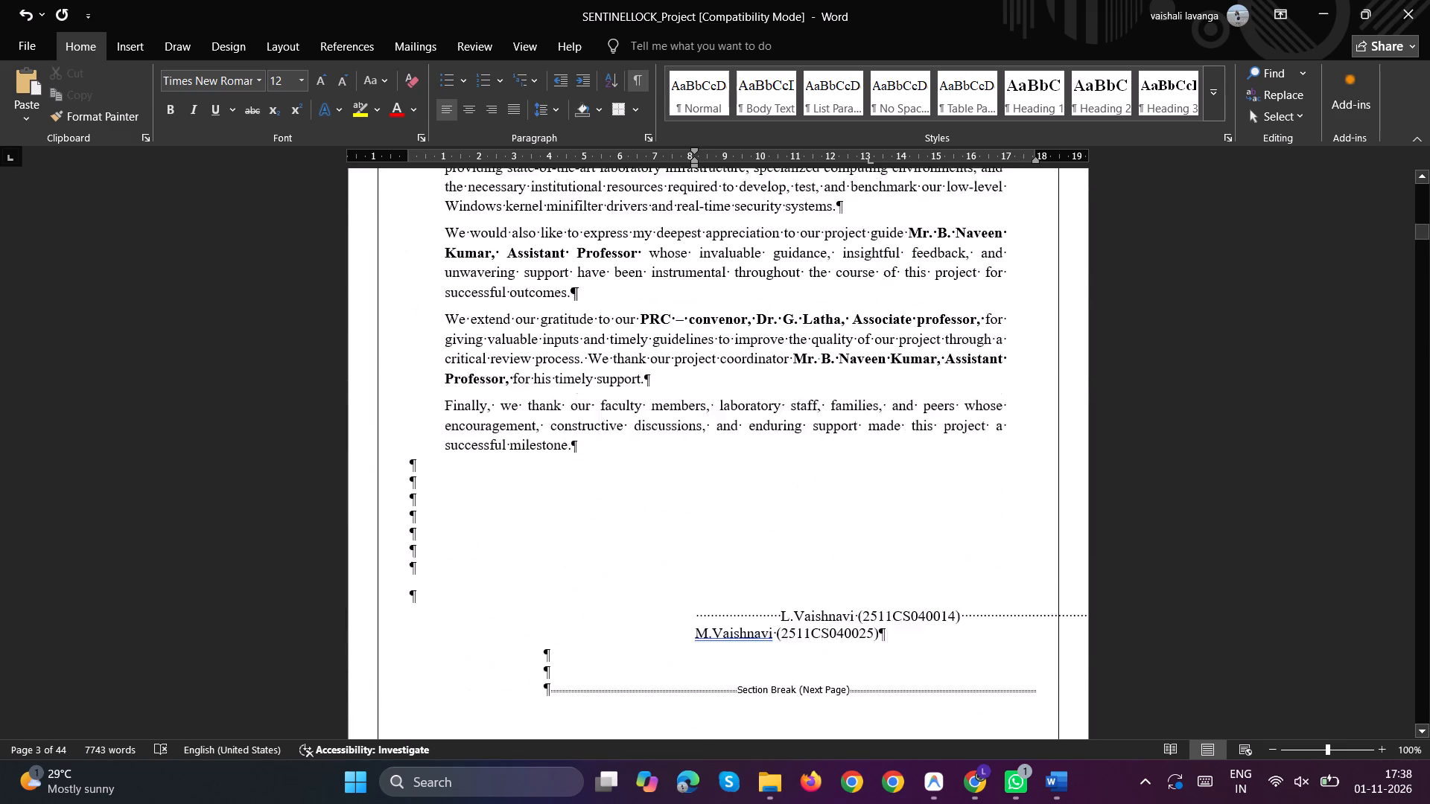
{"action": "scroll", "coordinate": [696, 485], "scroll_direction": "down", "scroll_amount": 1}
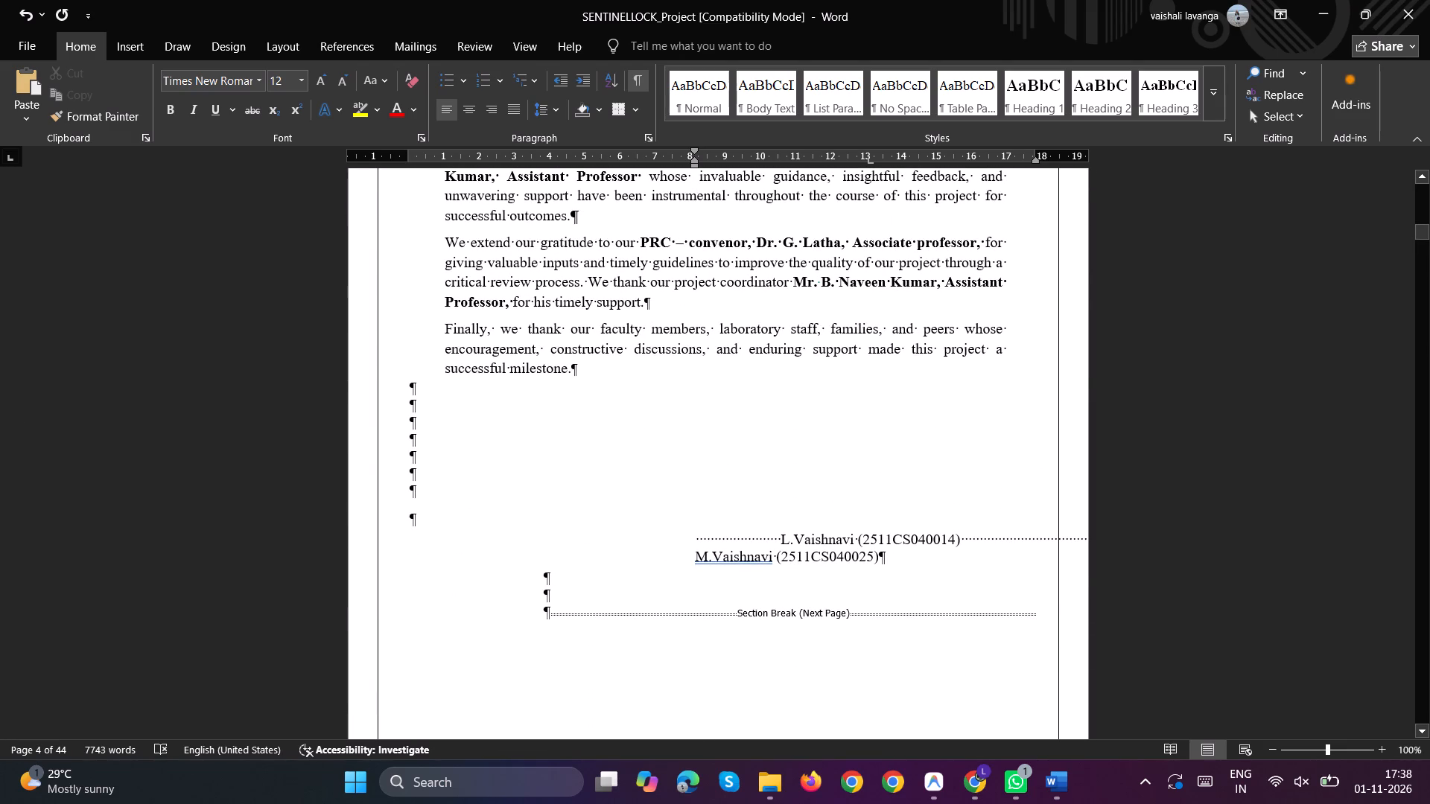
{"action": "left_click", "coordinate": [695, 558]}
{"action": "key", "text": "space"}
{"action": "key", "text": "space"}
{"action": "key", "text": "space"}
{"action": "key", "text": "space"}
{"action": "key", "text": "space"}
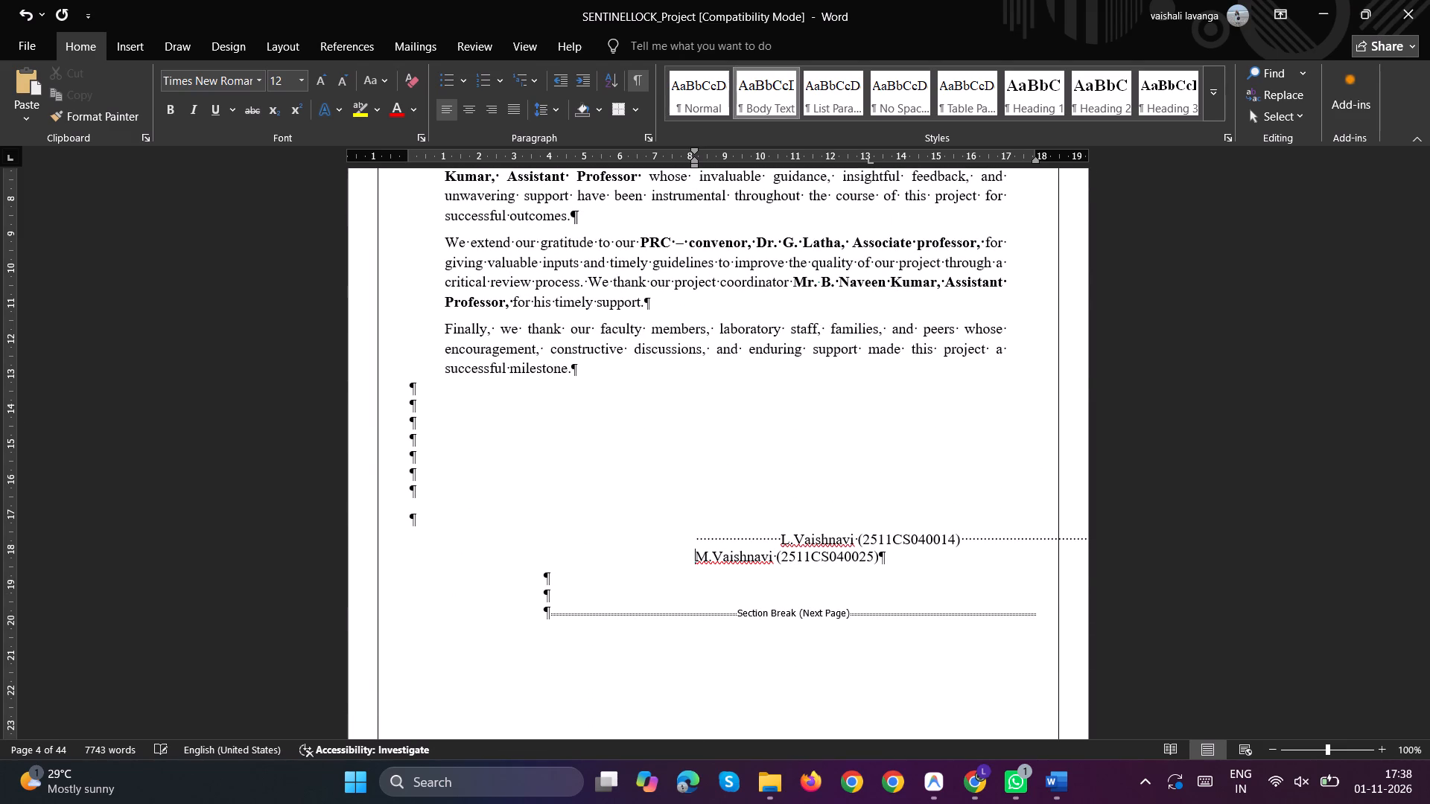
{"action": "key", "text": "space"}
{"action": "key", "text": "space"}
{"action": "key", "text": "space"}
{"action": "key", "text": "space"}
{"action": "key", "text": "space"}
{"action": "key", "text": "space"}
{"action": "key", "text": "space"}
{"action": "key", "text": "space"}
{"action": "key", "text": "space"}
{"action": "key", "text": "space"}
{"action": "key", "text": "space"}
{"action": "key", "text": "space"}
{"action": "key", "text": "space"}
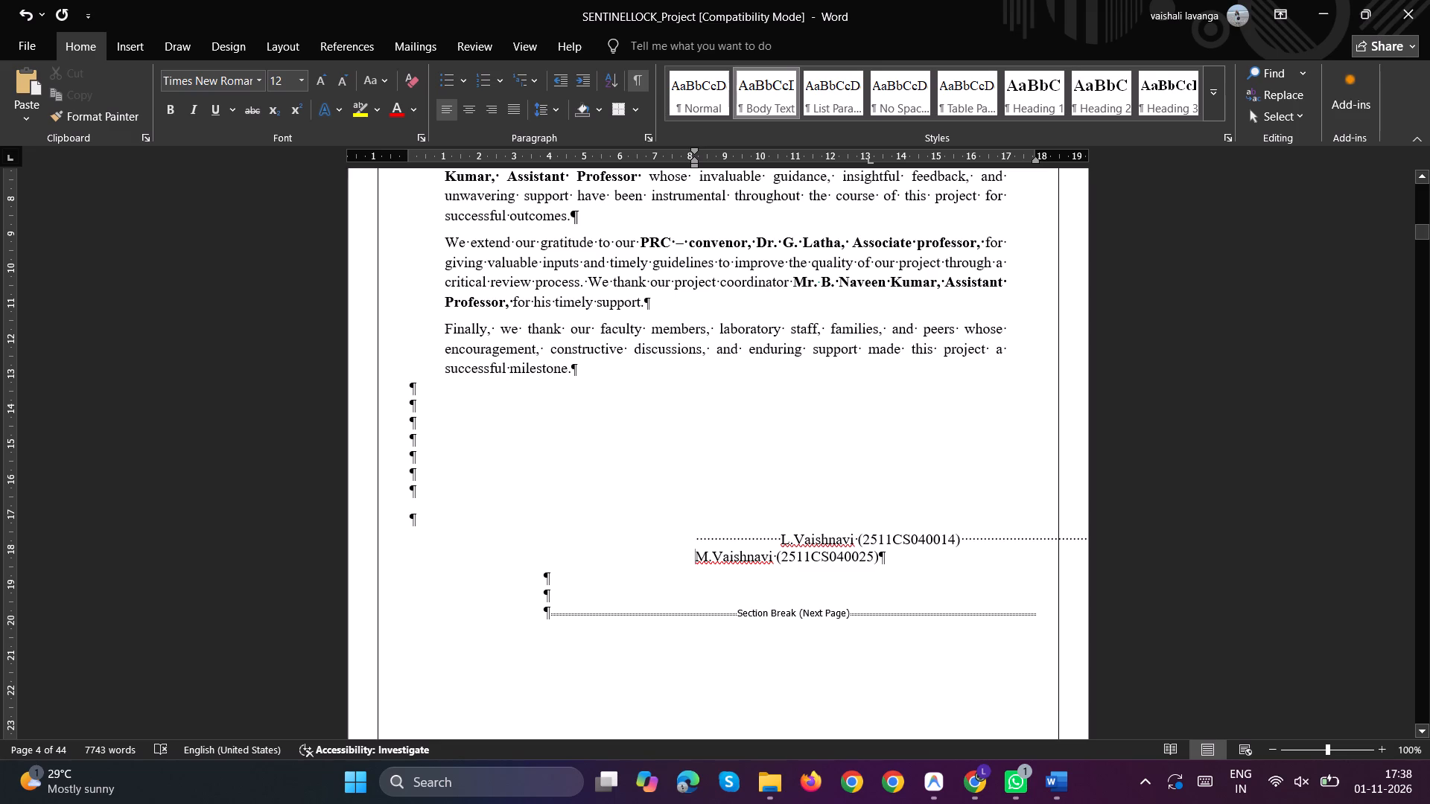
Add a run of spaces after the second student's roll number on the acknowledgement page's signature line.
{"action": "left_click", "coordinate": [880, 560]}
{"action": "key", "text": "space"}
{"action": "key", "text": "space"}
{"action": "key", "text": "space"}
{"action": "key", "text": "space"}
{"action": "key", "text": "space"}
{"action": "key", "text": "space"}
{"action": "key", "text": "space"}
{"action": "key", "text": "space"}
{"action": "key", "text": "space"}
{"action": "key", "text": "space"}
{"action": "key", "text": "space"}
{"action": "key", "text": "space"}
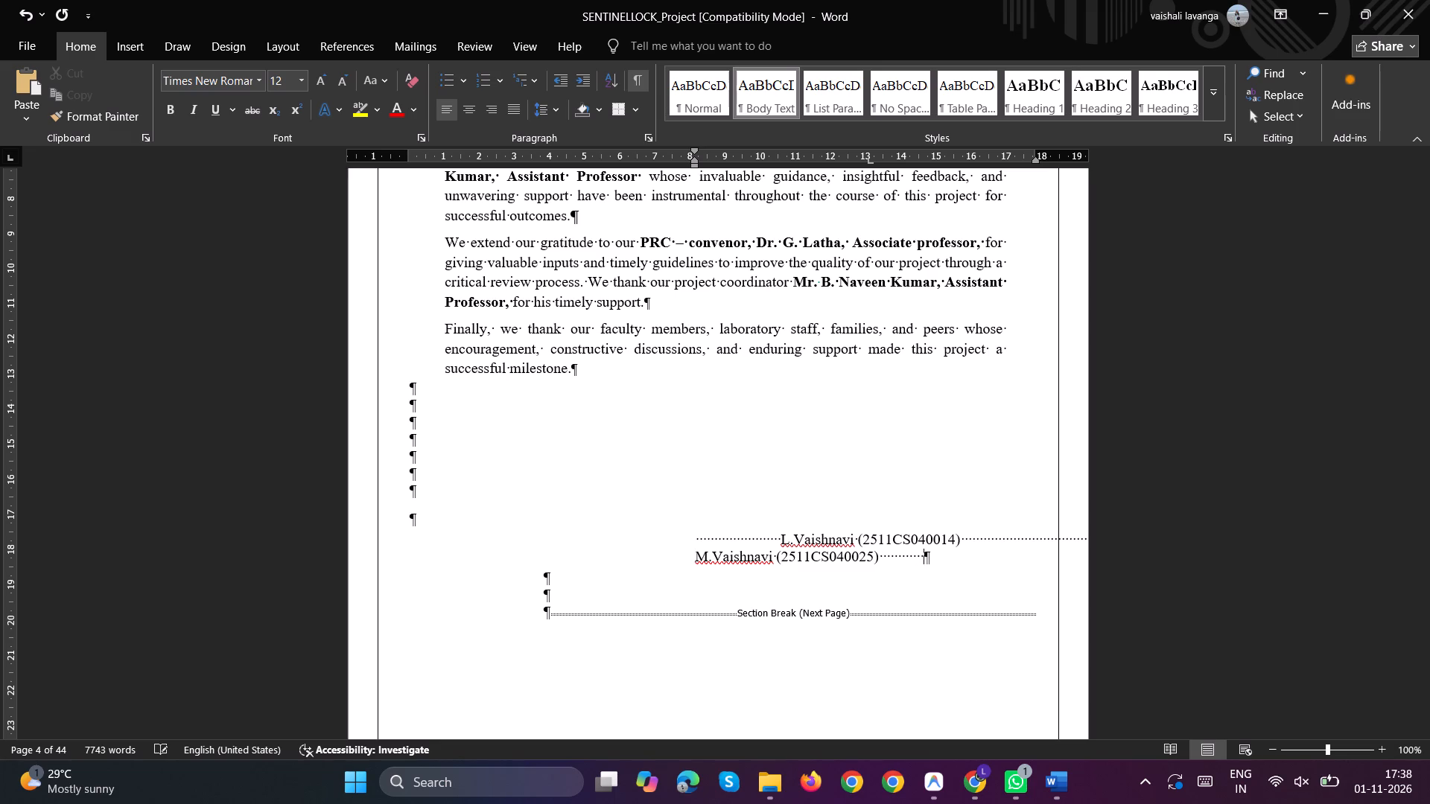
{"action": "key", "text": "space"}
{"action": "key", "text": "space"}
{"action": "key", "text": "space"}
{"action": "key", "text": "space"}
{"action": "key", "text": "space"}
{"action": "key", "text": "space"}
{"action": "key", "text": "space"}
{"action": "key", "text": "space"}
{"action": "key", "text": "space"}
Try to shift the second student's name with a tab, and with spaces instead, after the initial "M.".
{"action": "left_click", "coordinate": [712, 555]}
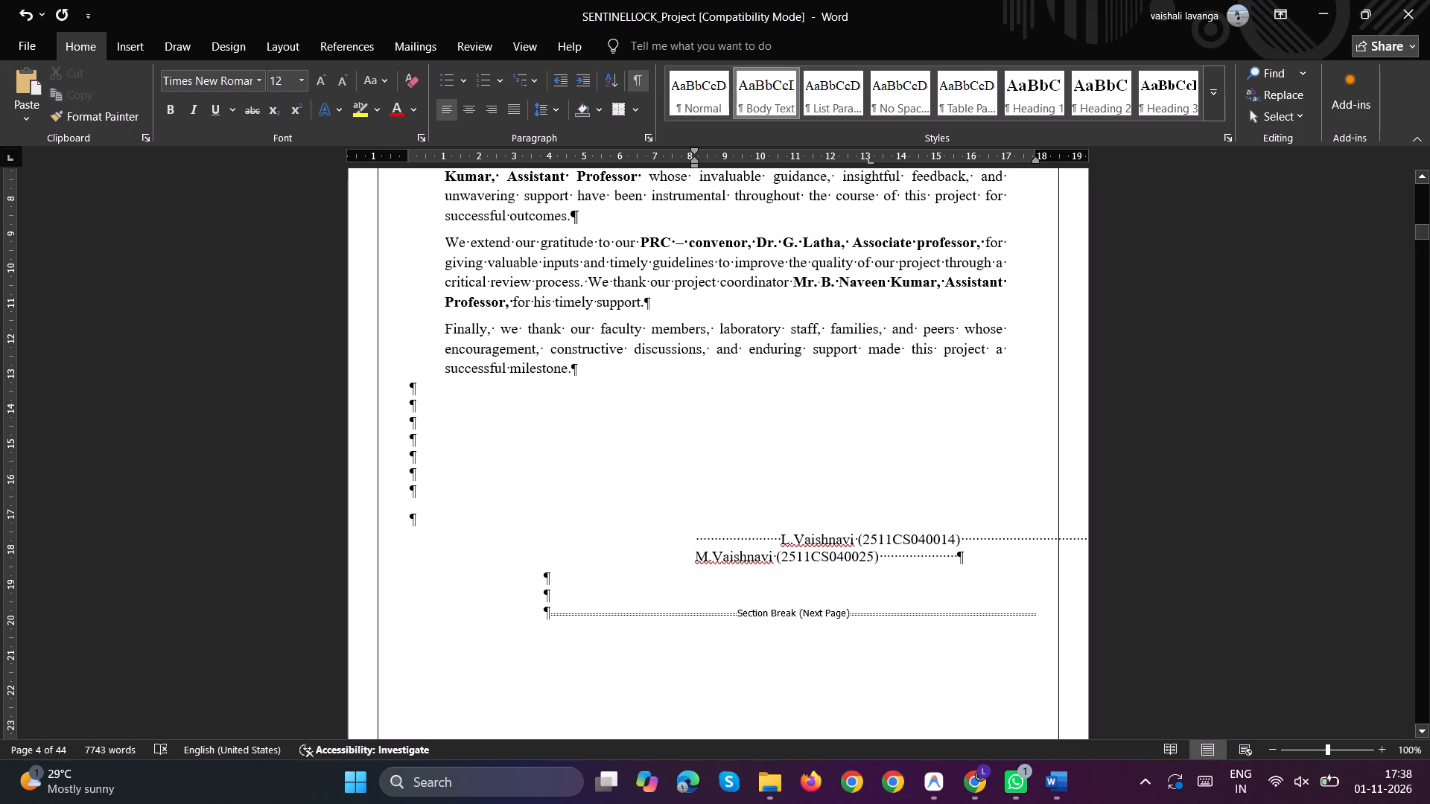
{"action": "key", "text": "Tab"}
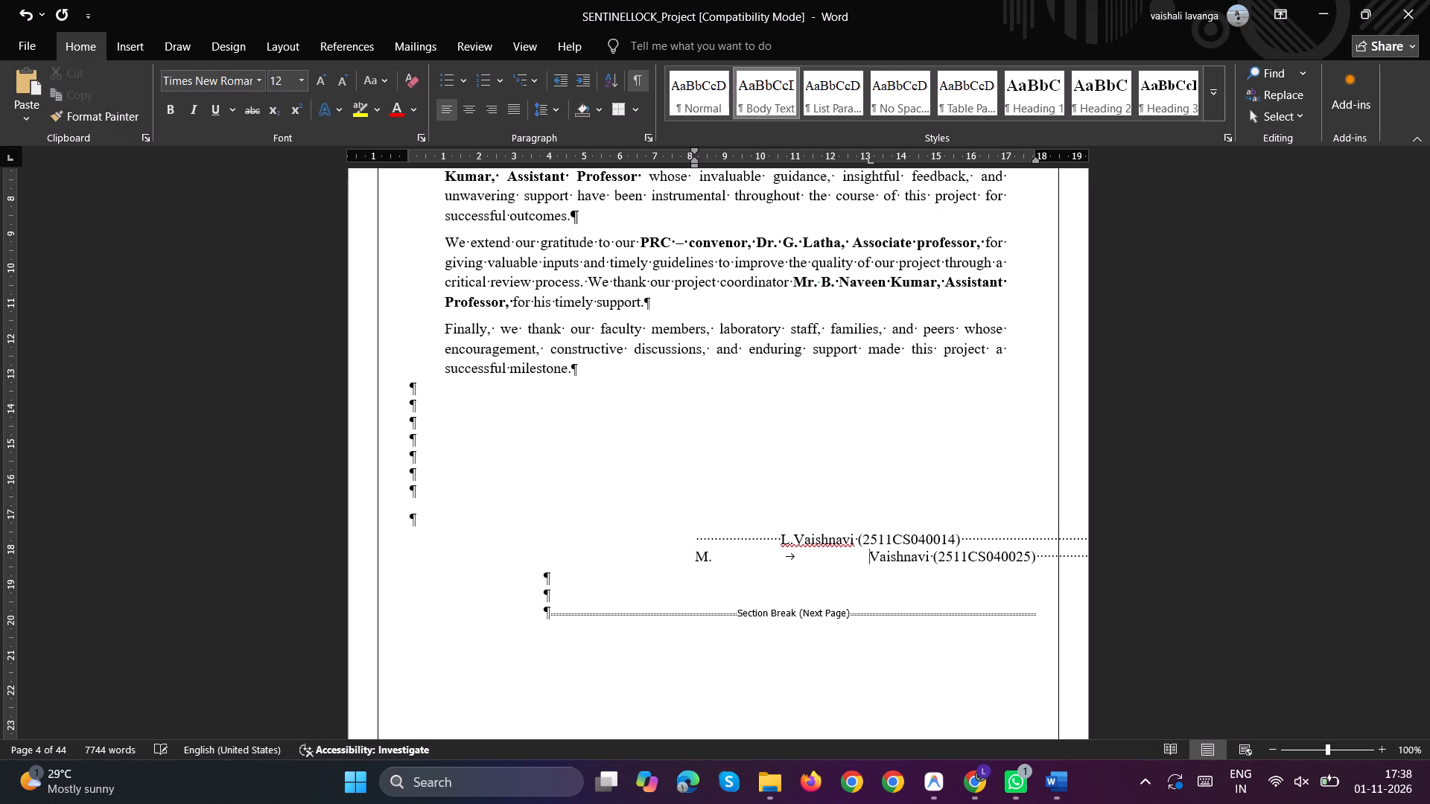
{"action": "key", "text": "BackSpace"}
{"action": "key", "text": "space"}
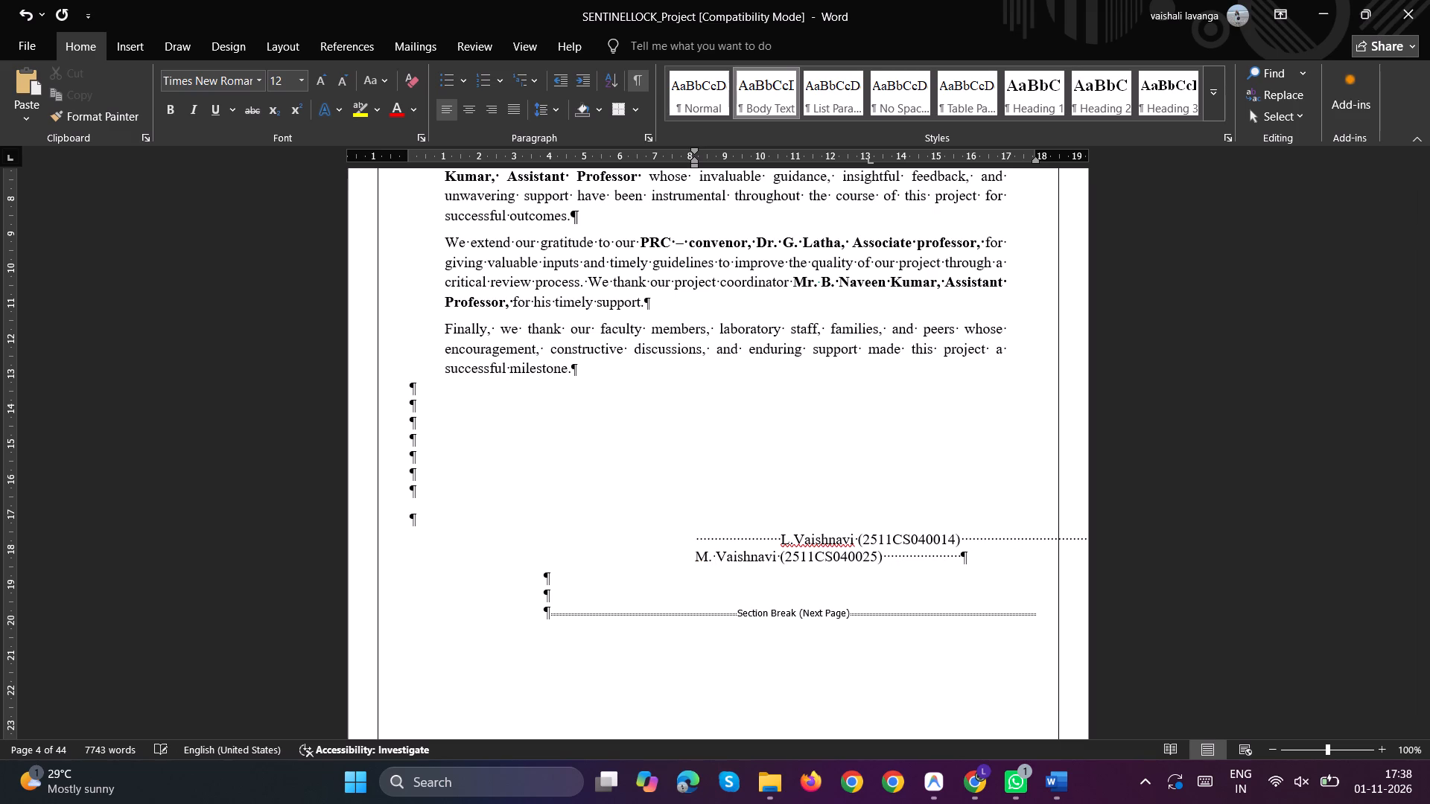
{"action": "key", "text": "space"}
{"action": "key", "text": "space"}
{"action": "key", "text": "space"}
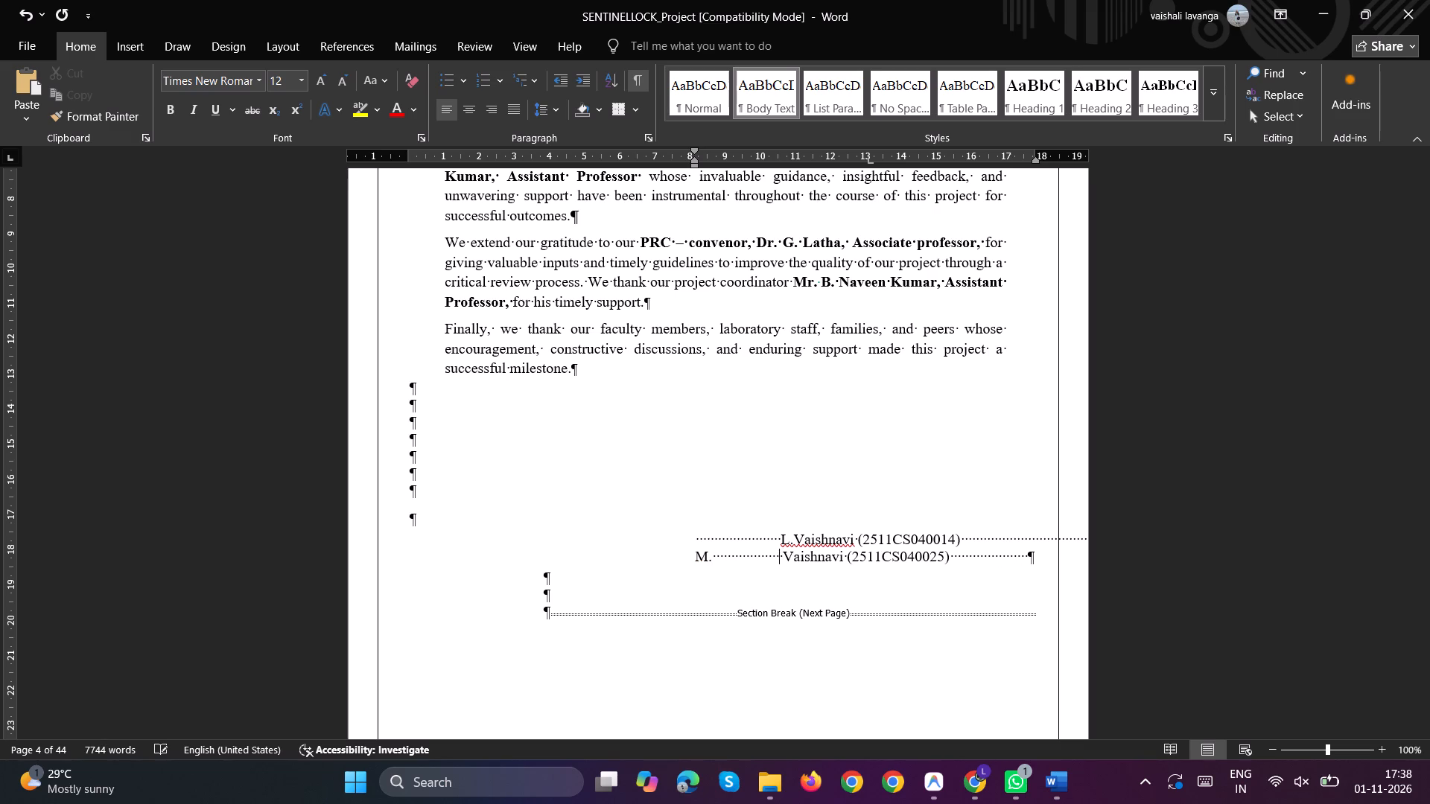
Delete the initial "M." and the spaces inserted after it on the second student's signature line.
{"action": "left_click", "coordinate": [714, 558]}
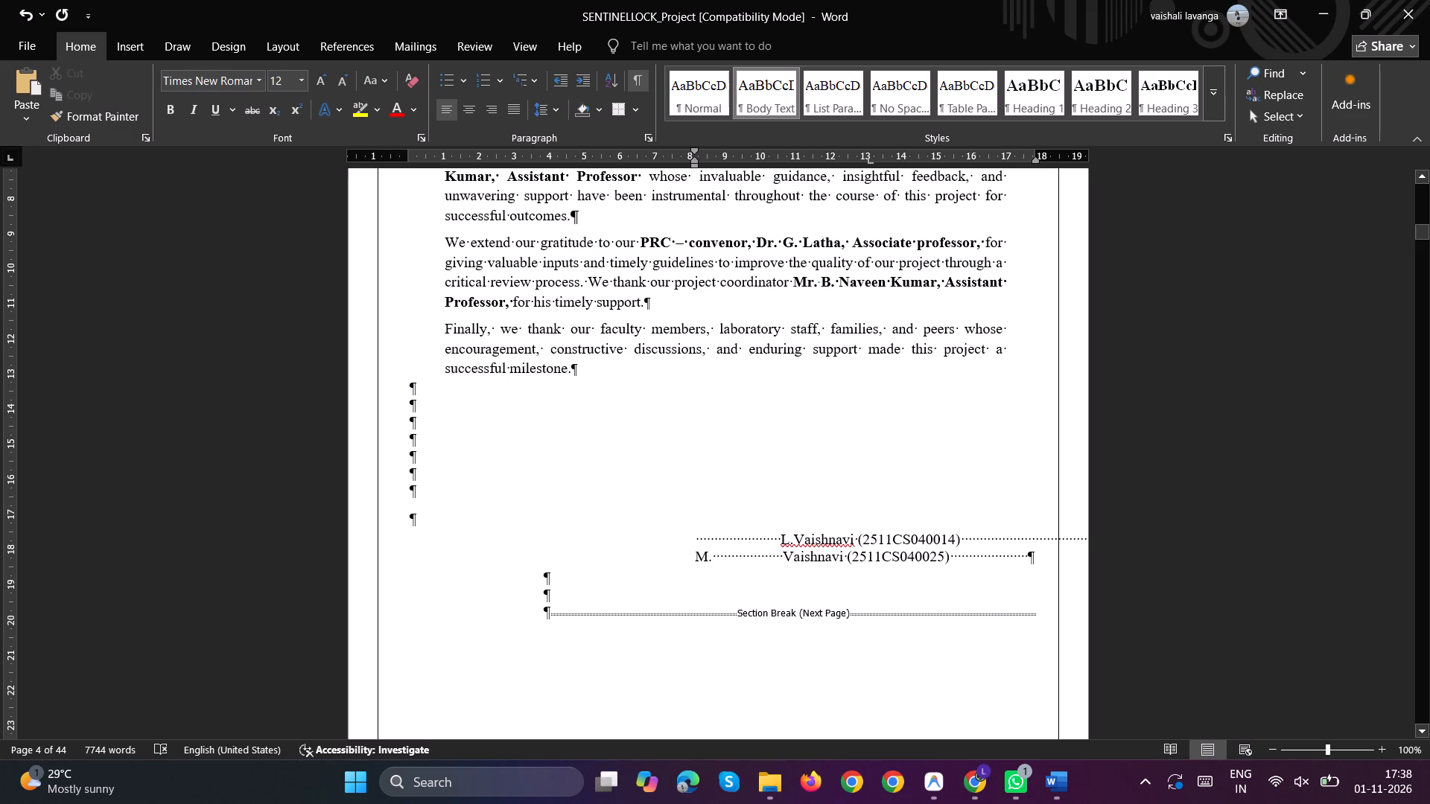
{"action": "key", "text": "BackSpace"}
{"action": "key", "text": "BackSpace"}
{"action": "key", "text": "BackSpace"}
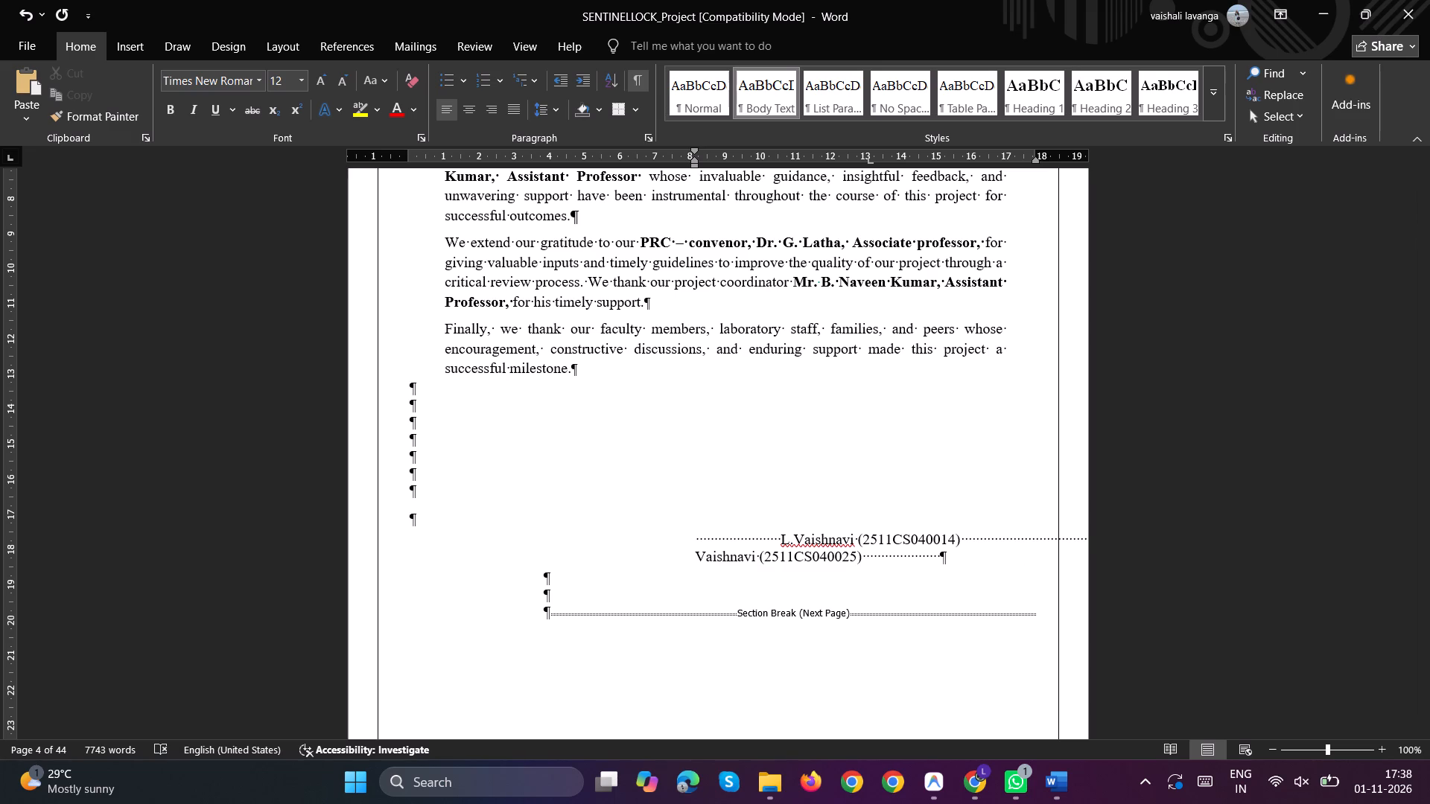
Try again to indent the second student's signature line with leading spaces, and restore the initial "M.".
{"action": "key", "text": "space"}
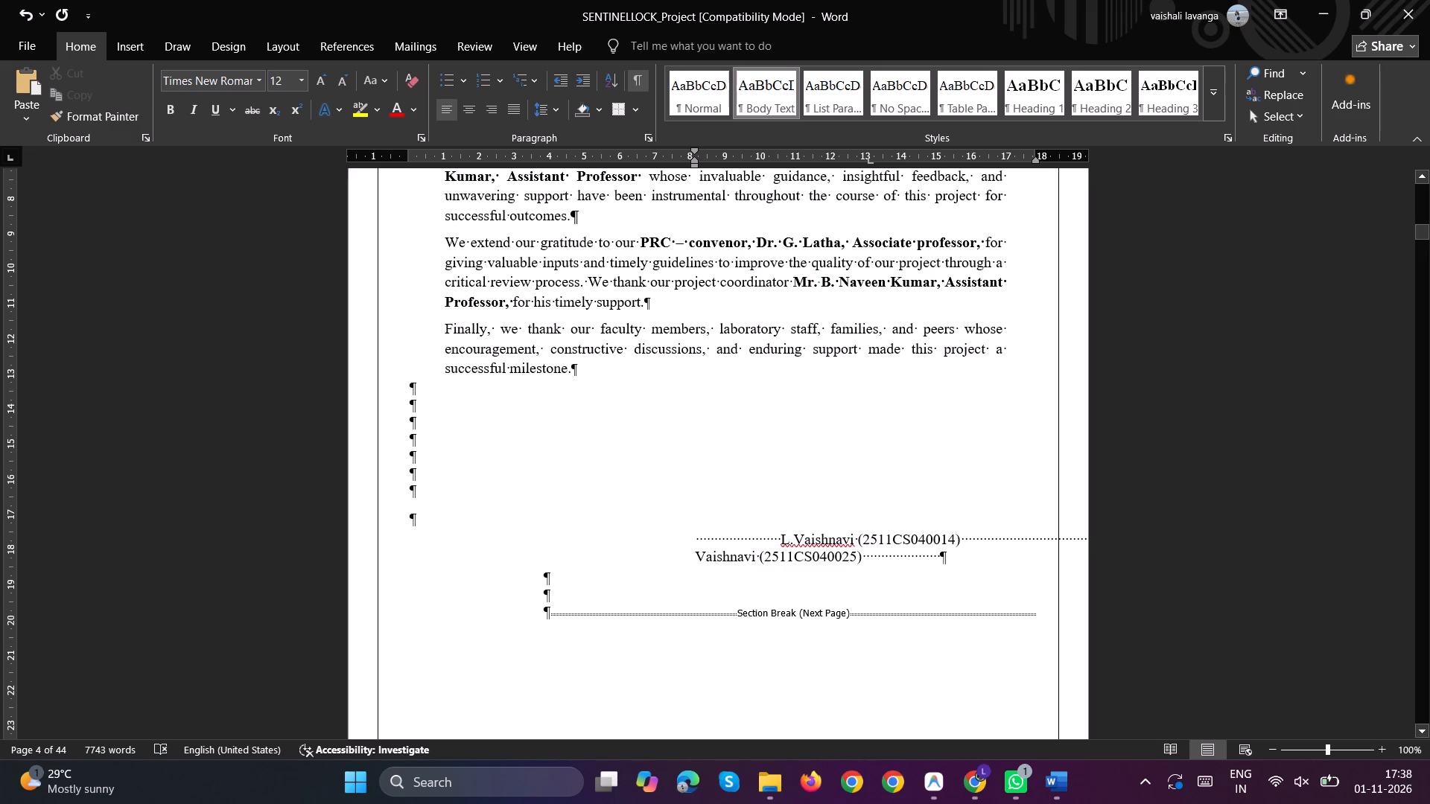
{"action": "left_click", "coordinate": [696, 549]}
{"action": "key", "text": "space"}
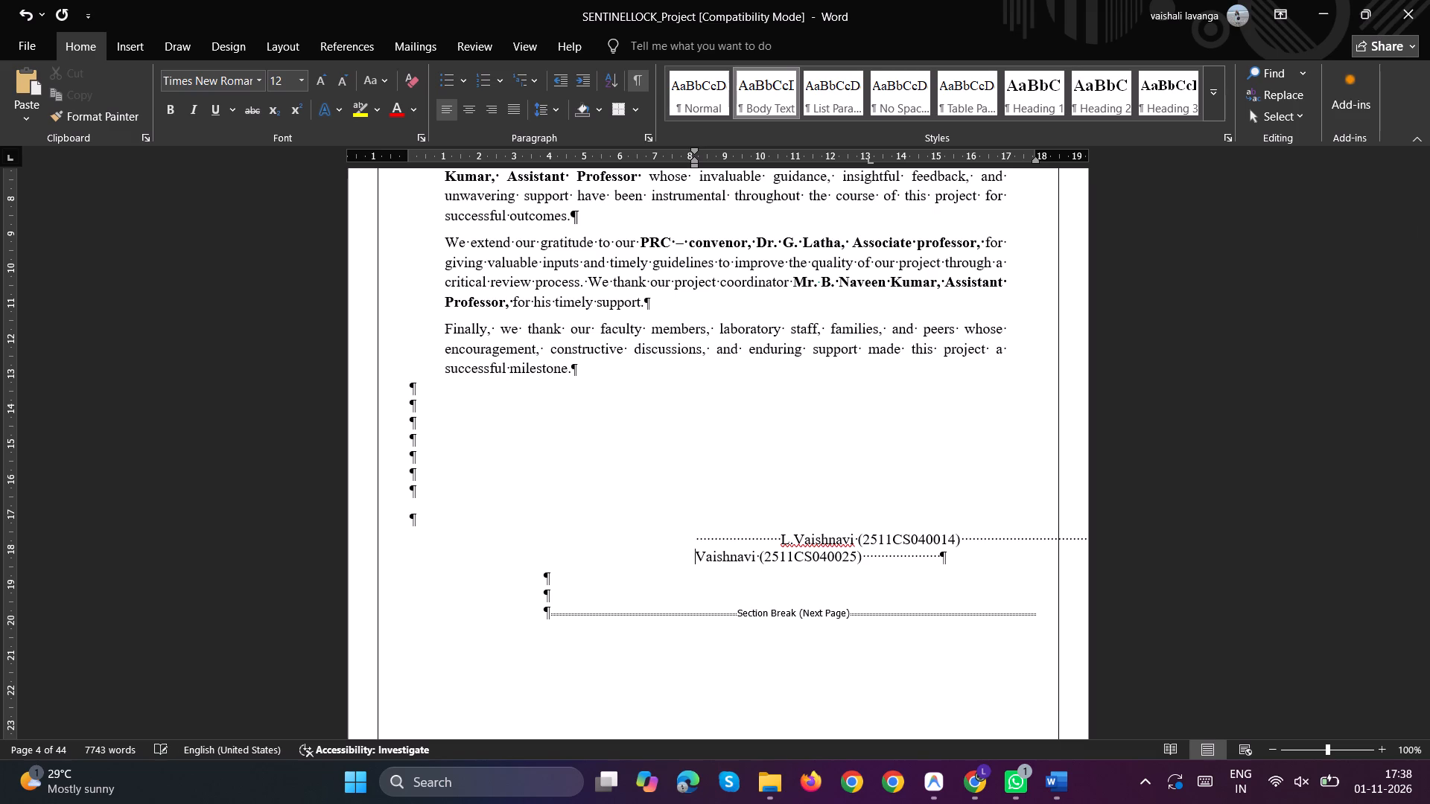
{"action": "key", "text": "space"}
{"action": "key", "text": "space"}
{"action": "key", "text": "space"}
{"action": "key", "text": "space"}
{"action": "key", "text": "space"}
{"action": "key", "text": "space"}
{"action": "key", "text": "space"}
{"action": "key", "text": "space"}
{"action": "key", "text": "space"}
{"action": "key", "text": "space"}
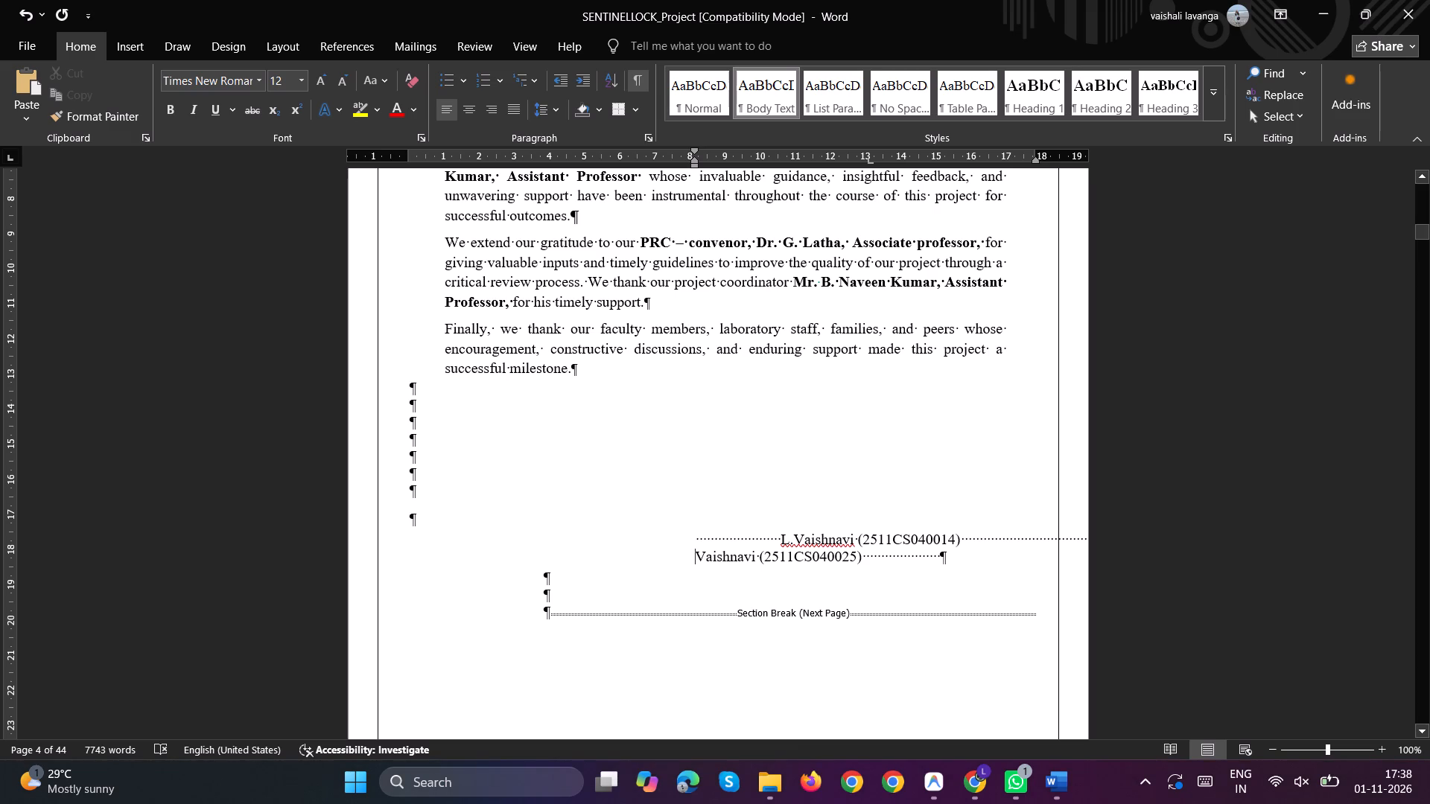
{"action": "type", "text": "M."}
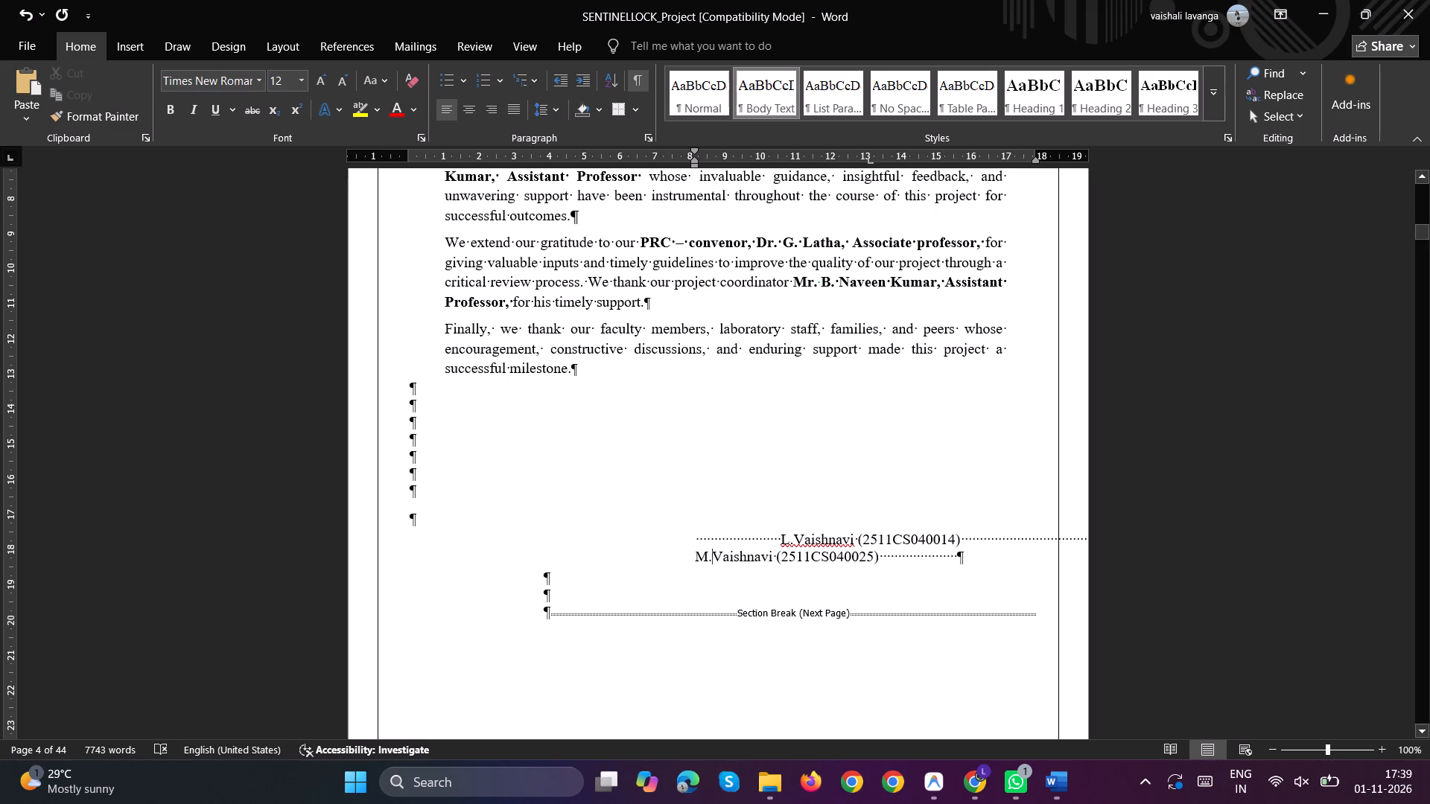
Delete the second student's signature line from the acknowledgement page.
{"action": "left_click_drag", "start_coordinate": [699, 561], "coordinate": [950, 576]}
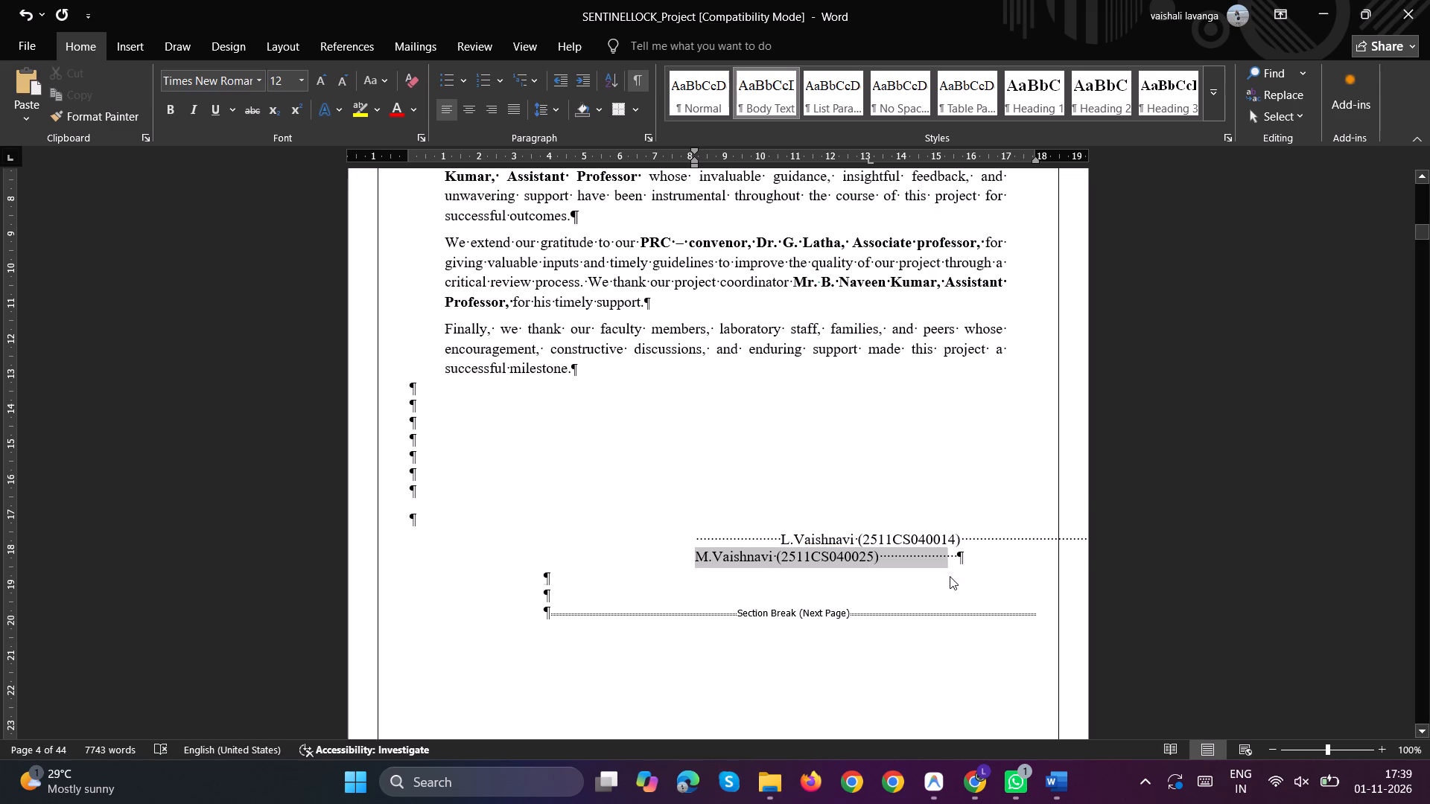
{"action": "key", "text": "BackSpace"}
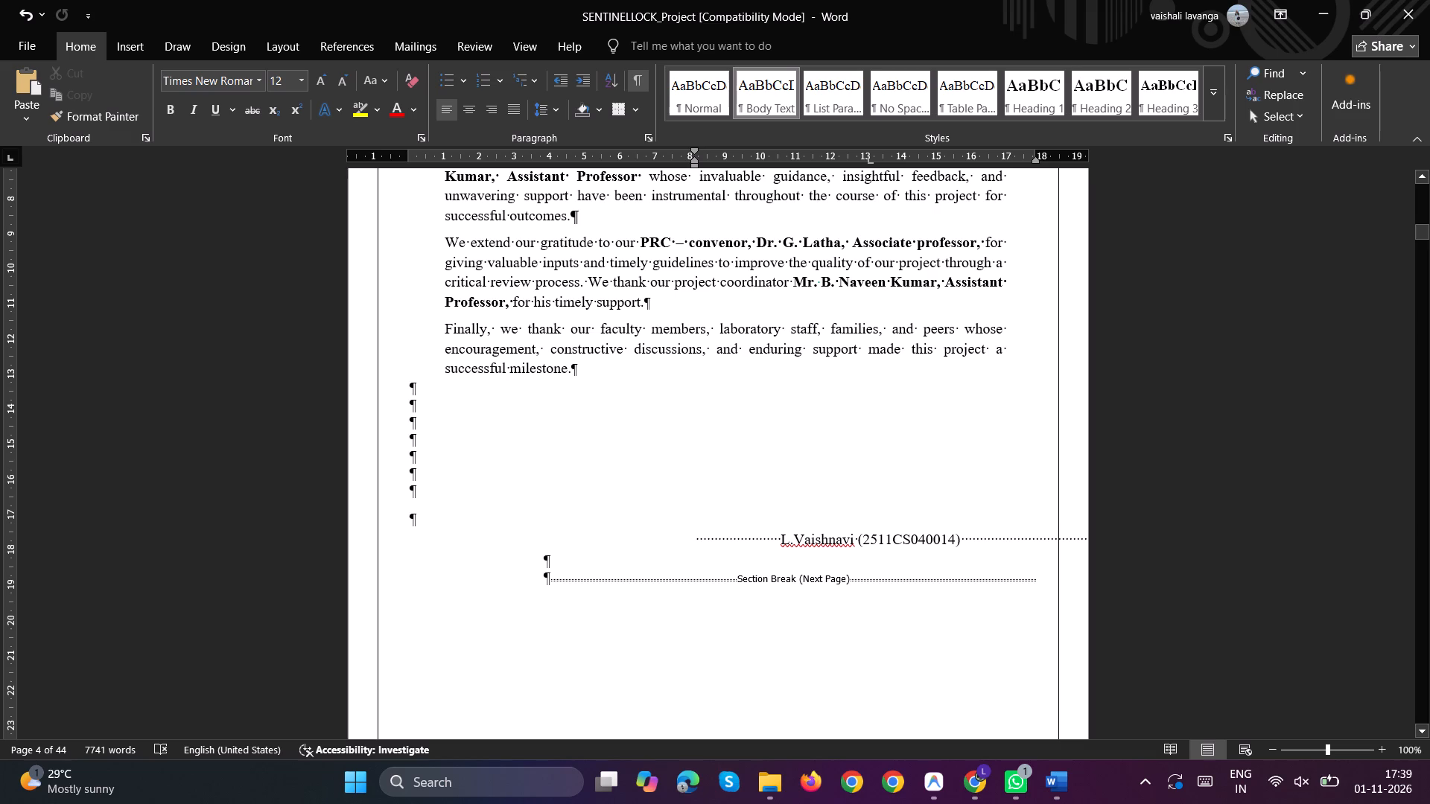
Start a new line after the first student's roll number and indent it with spaces until it aligns beneath the first student's name.
{"action": "left_click", "coordinate": [960, 536]}
{"action": "key", "text": "Return"}
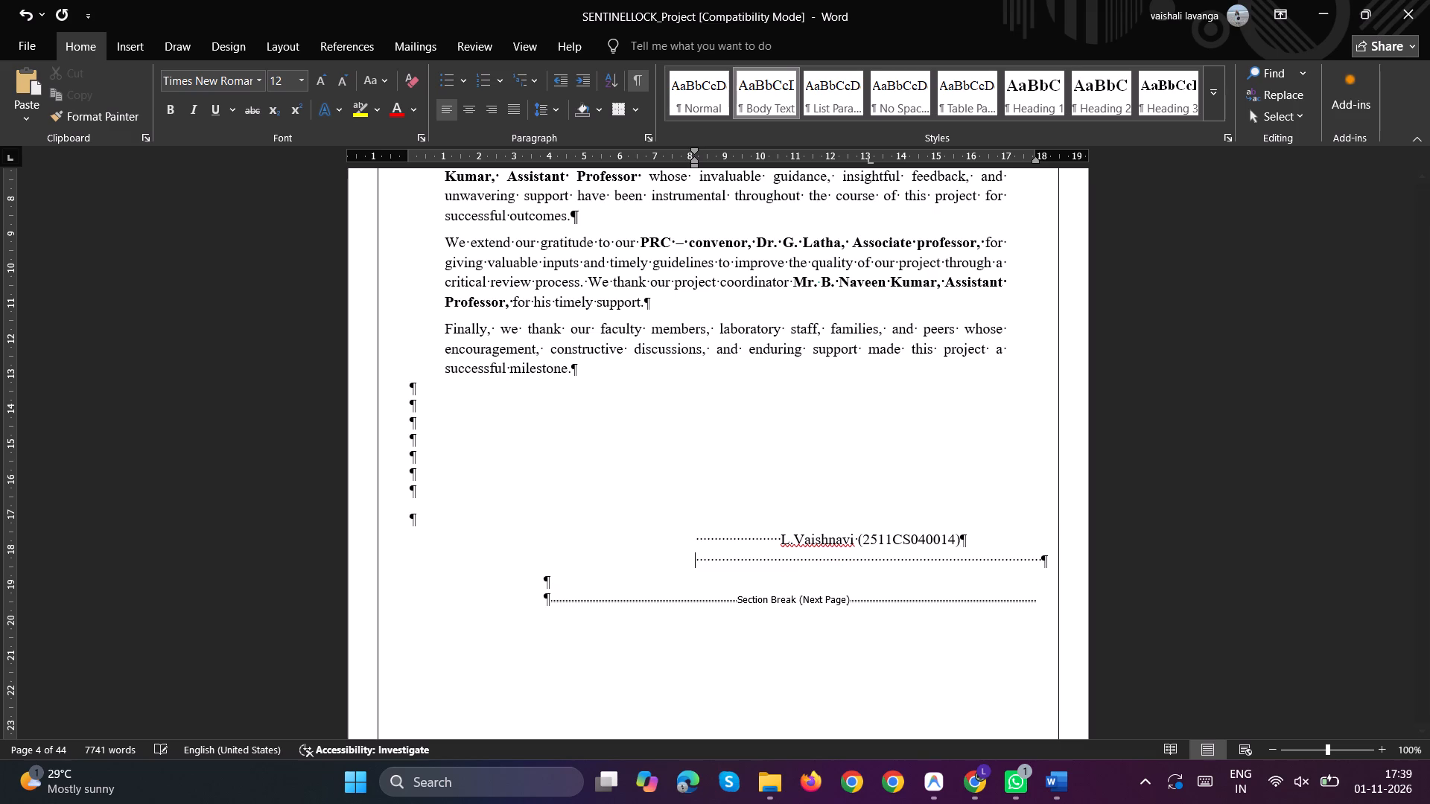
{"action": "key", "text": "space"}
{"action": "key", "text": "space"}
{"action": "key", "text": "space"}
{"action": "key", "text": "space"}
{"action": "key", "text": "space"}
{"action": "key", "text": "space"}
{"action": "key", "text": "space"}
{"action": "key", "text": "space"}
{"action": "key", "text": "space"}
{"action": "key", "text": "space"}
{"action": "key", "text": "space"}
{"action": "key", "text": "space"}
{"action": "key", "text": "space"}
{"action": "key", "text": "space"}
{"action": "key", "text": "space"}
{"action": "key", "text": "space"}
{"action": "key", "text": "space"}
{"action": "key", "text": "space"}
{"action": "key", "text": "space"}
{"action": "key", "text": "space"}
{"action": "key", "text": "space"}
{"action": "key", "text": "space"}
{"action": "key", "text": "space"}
Enter the second student's name and bracketed roll number on the indented line of the acknowledgement page, with the roll number's letters in capitals.
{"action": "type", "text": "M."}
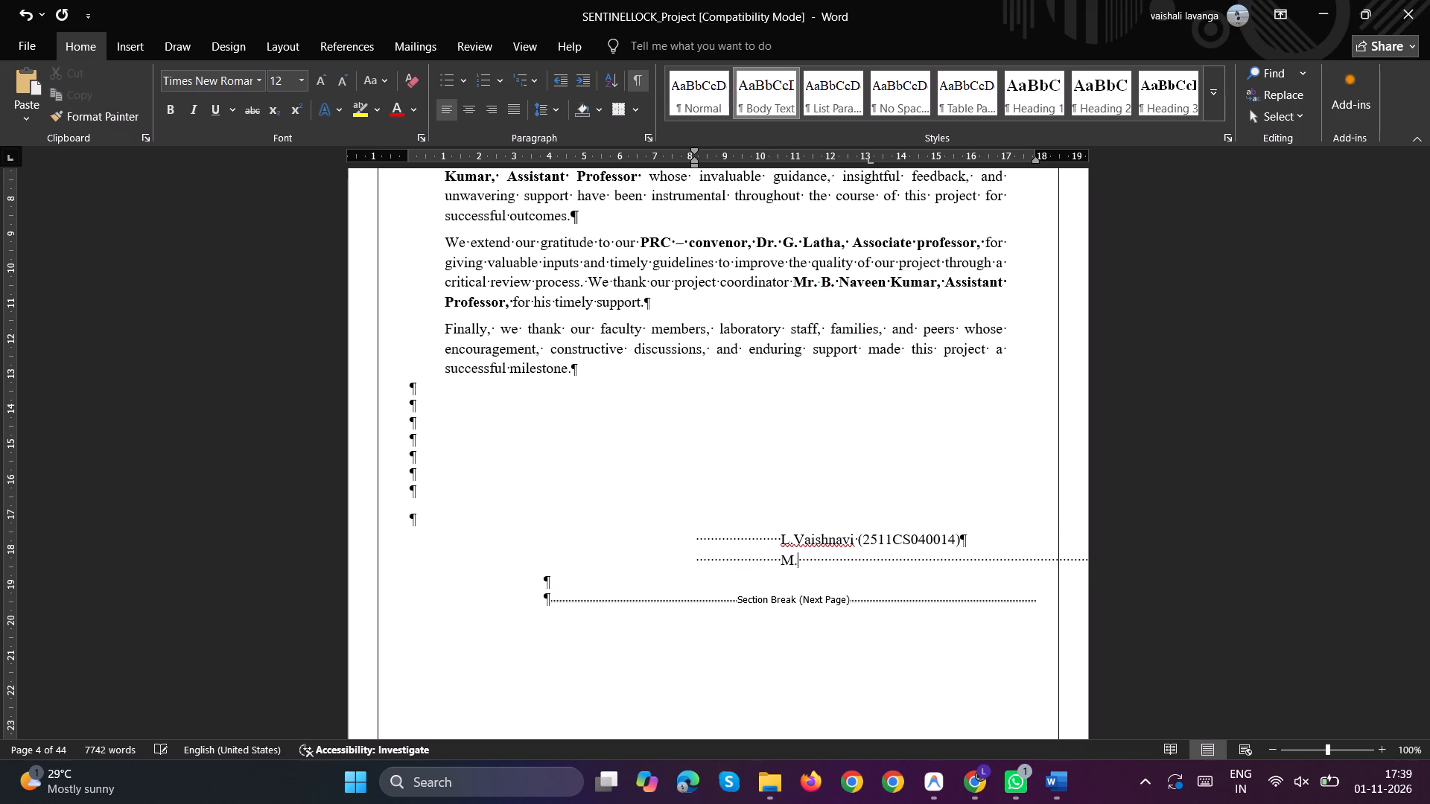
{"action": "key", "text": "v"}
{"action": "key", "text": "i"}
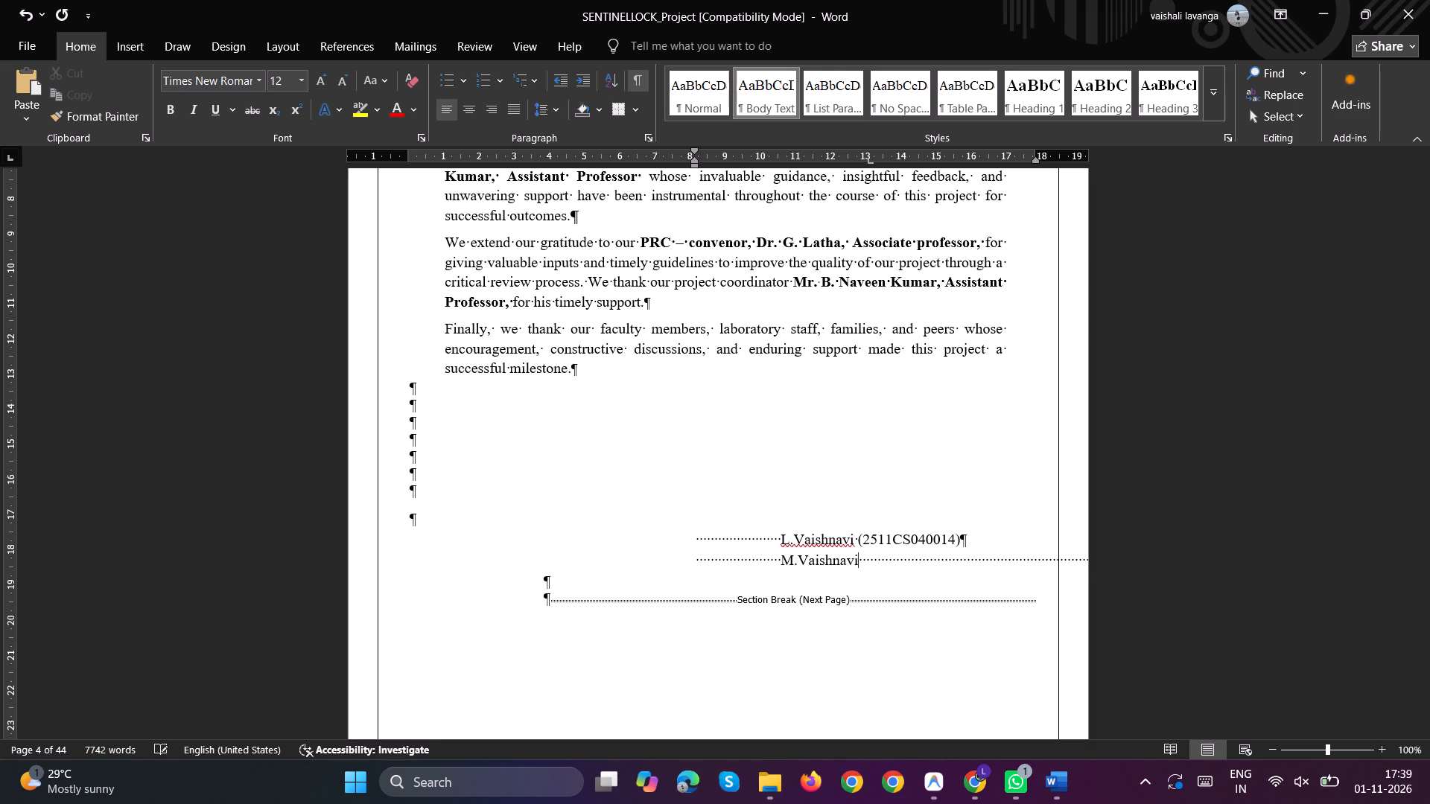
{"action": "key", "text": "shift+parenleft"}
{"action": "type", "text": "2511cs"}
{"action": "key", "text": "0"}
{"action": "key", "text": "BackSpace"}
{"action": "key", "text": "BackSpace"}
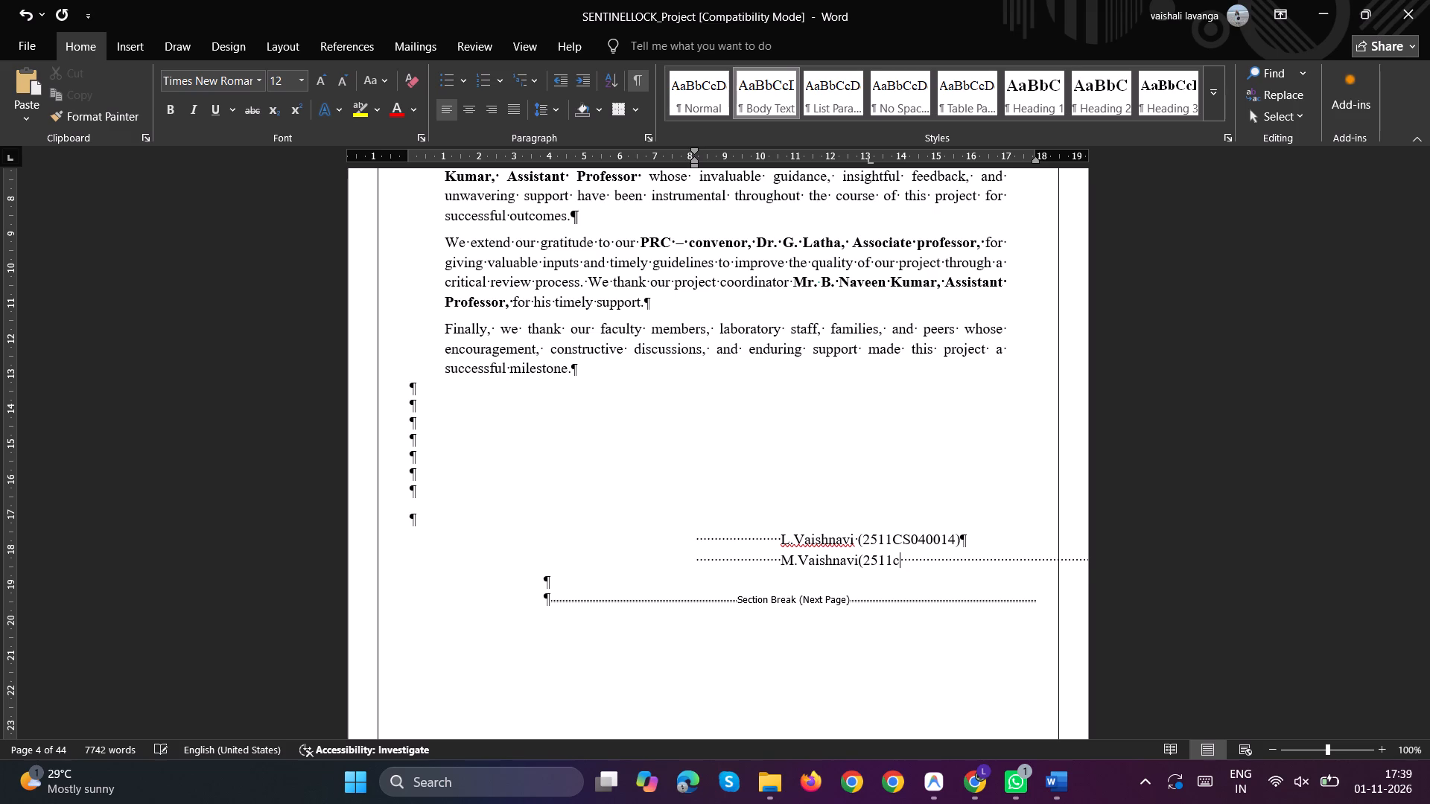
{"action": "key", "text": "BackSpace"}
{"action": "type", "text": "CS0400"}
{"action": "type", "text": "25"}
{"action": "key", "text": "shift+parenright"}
Indent the first student's signature line on the declaration page with 20 leading spaces.
{"action": "scroll", "coordinate": [942, 494], "scroll_direction": "up", "scroll_amount": 4}
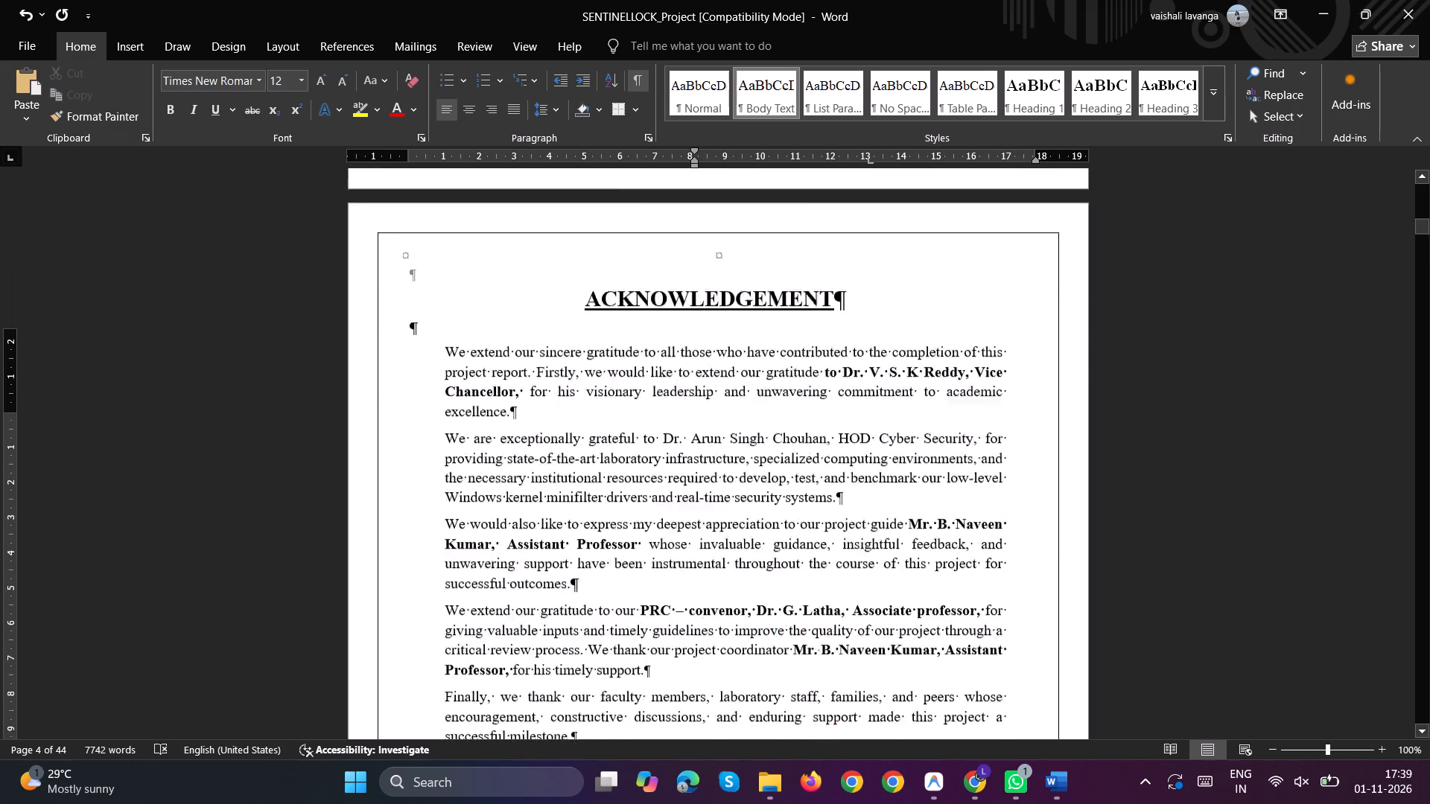
{"action": "scroll", "coordinate": [942, 494], "scroll_direction": "up", "scroll_amount": 1}
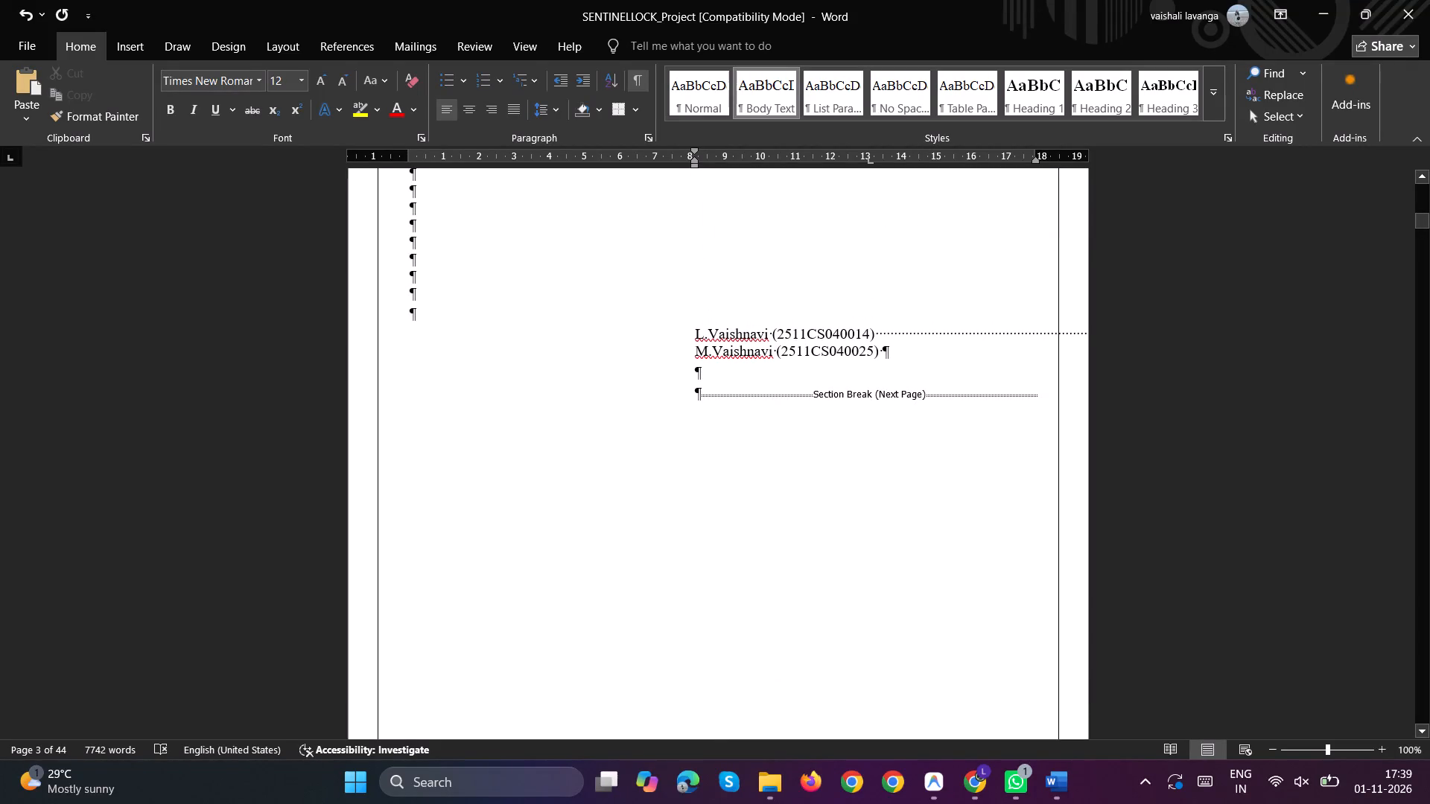
{"action": "scroll", "coordinate": [729, 358], "scroll_direction": "up", "scroll_amount": 1}
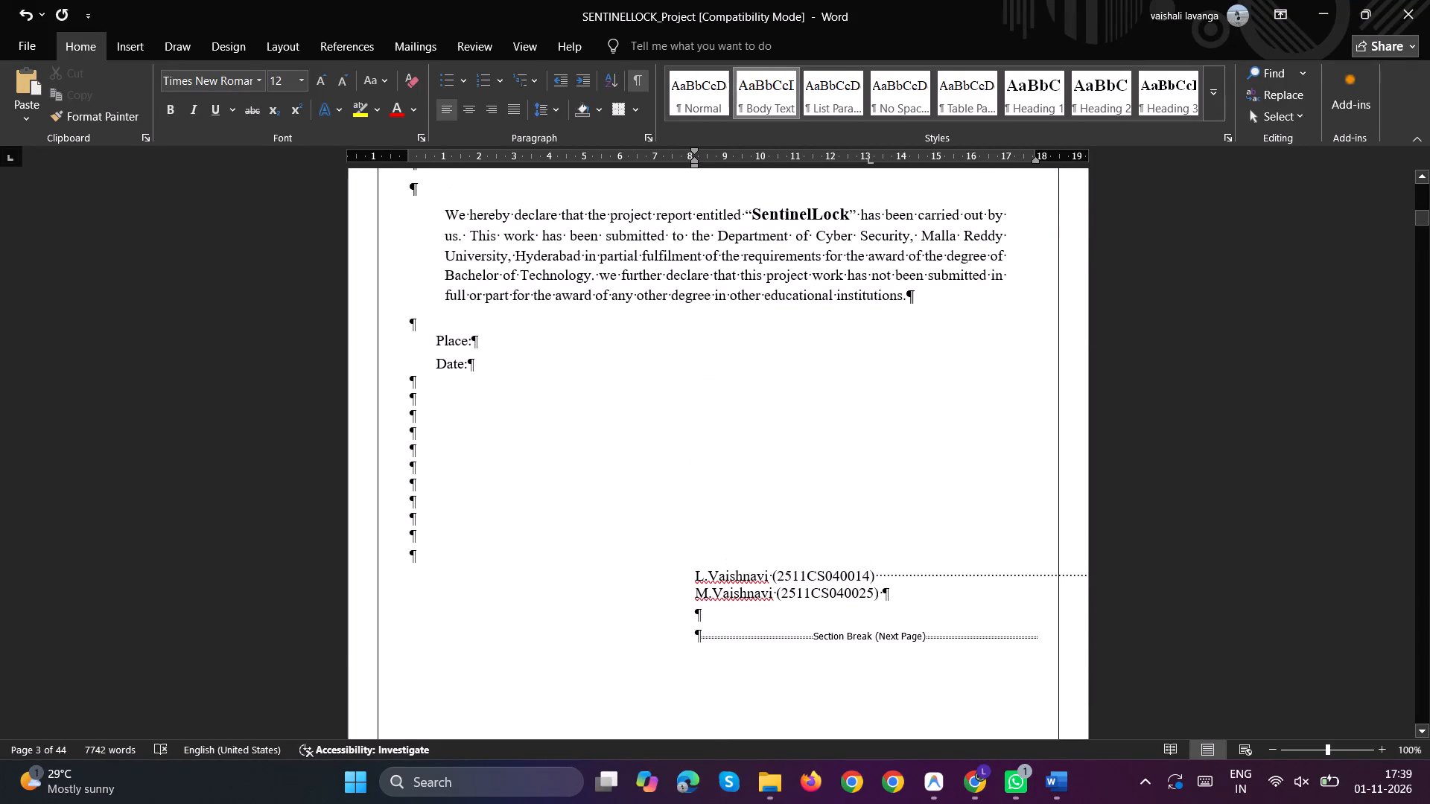
{"action": "left_click", "coordinate": [693, 573]}
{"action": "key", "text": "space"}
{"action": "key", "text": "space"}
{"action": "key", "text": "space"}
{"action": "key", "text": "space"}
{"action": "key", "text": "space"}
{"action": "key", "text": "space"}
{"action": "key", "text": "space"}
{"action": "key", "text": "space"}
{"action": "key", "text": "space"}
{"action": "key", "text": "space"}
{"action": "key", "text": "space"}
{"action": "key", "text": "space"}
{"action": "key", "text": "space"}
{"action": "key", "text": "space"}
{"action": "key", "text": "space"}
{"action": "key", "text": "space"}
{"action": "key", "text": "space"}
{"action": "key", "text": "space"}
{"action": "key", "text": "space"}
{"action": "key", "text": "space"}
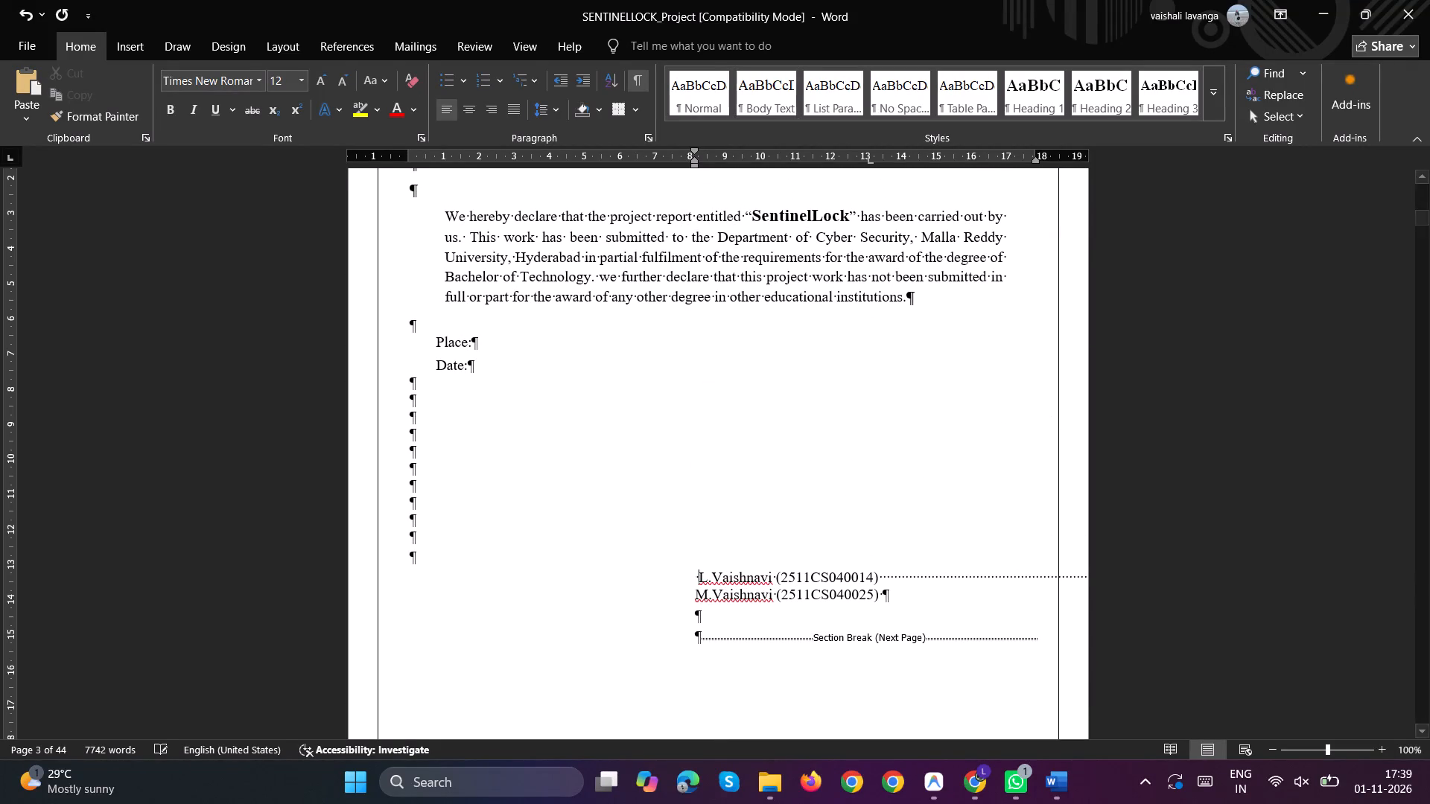
With the declaration and acknowledgement pages viewed side by side, indent the first student's acknowledgement signature line by eight more spaces.
{"action": "scroll", "coordinate": [693, 573], "scroll_direction": "down", "scroll_amount": 2}
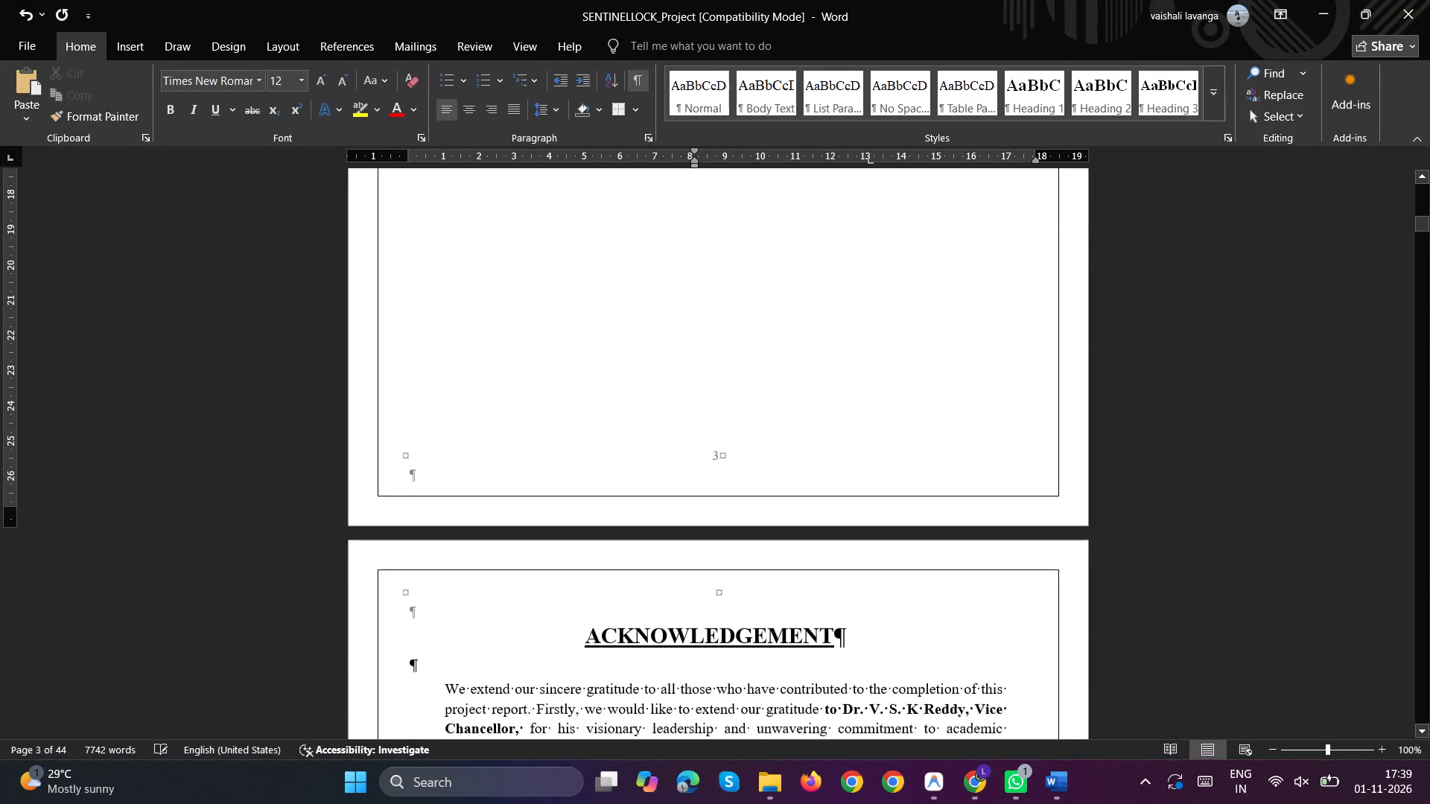
{"action": "scroll", "coordinate": [693, 573], "scroll_direction": "down", "scroll_amount": 3}
{"action": "scroll", "coordinate": [693, 573], "scroll_direction": "down", "scroll_amount": 5, "text": "ctrl"}
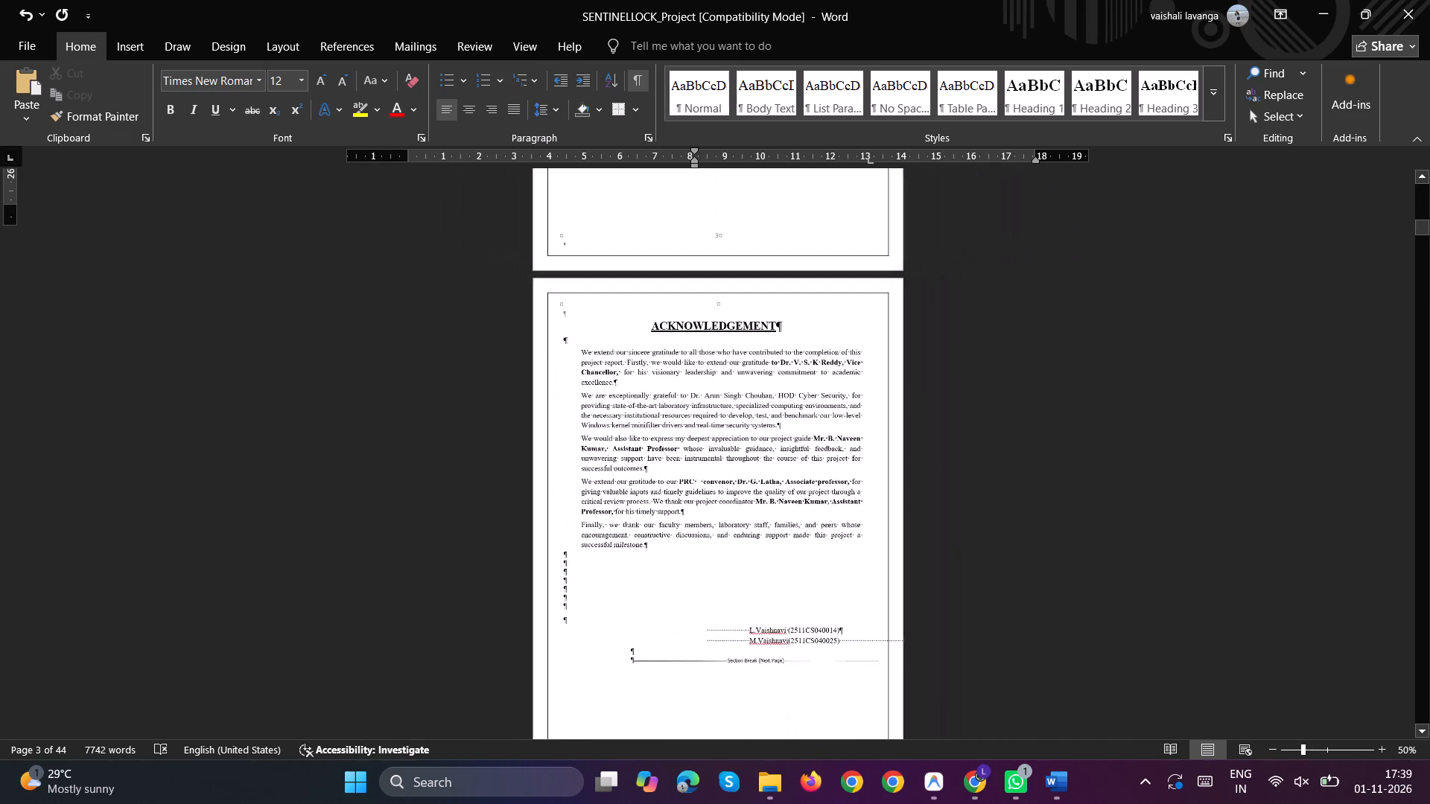
{"action": "scroll", "coordinate": [693, 573], "scroll_direction": "up", "scroll_amount": 1}
{"action": "scroll", "coordinate": [693, 573], "scroll_direction": "down", "scroll_amount": 1, "text": "ctrl"}
{"action": "scroll", "coordinate": [693, 573], "scroll_direction": "up", "scroll_amount": 1, "text": "ctrl"}
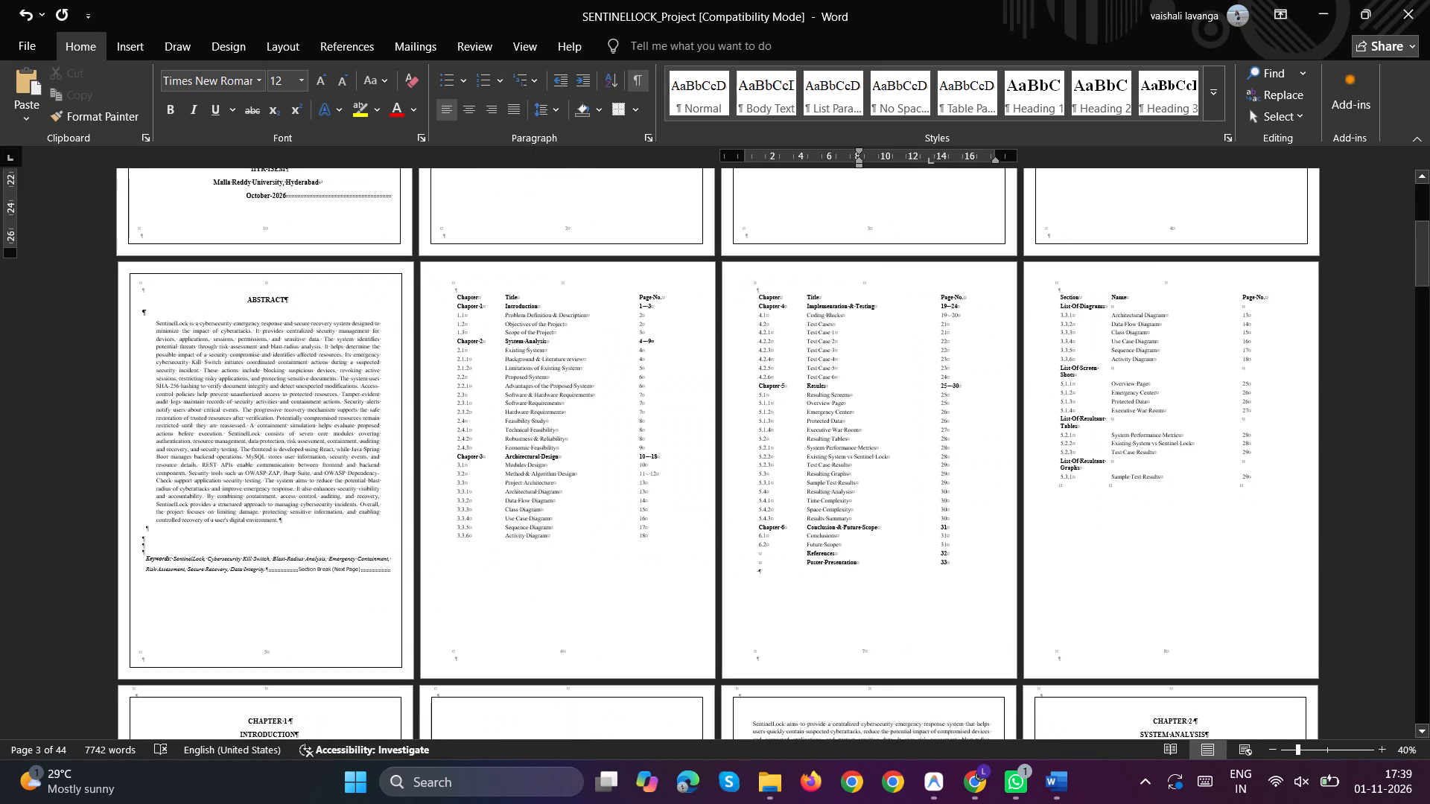
{"action": "scroll", "coordinate": [516, 555], "scroll_direction": "up", "scroll_amount": 2, "text": "ctrl"}
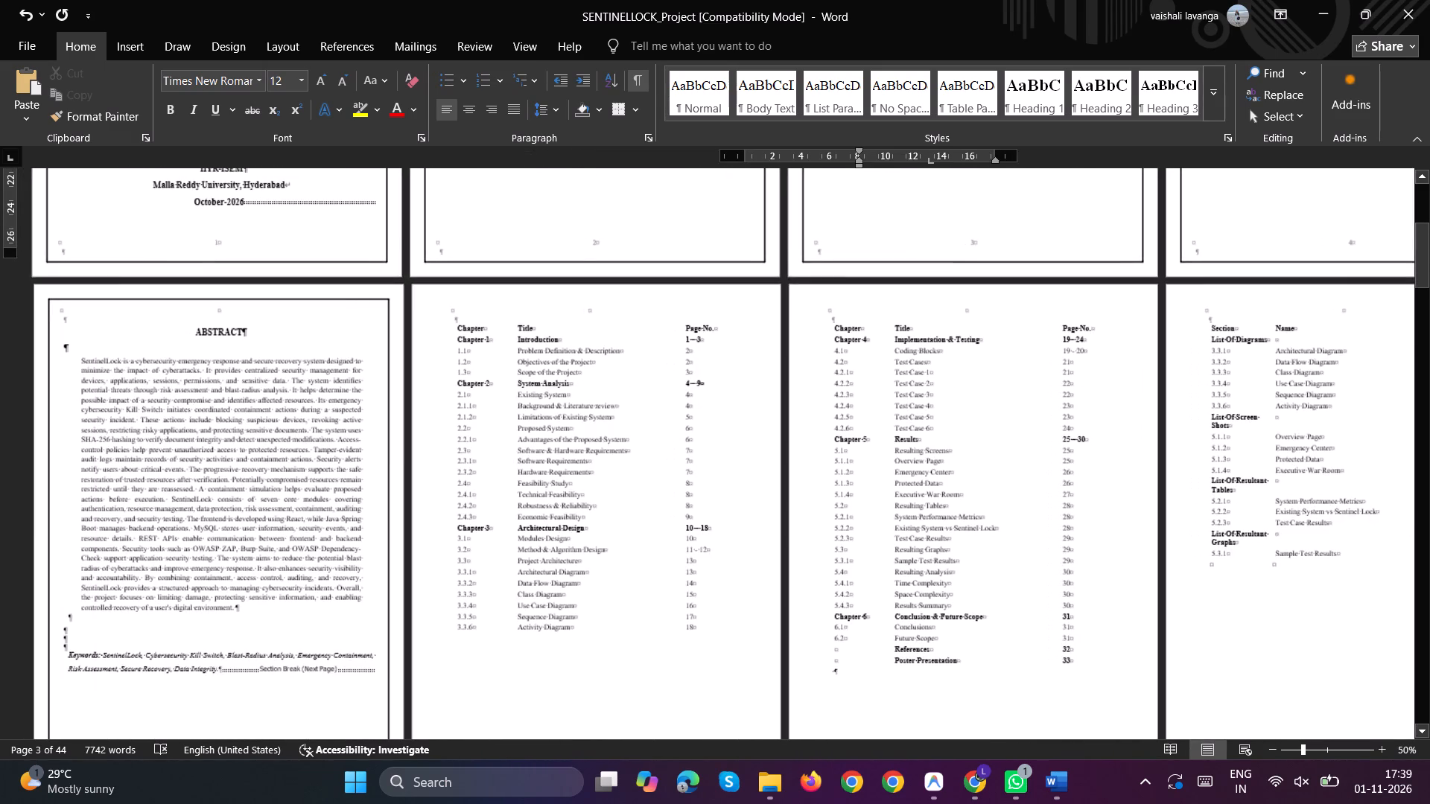
{"action": "scroll", "coordinate": [516, 555], "scroll_direction": "up", "scroll_amount": 1, "text": "ctrl"}
{"action": "scroll", "coordinate": [516, 555], "scroll_direction": "down", "scroll_amount": 2}
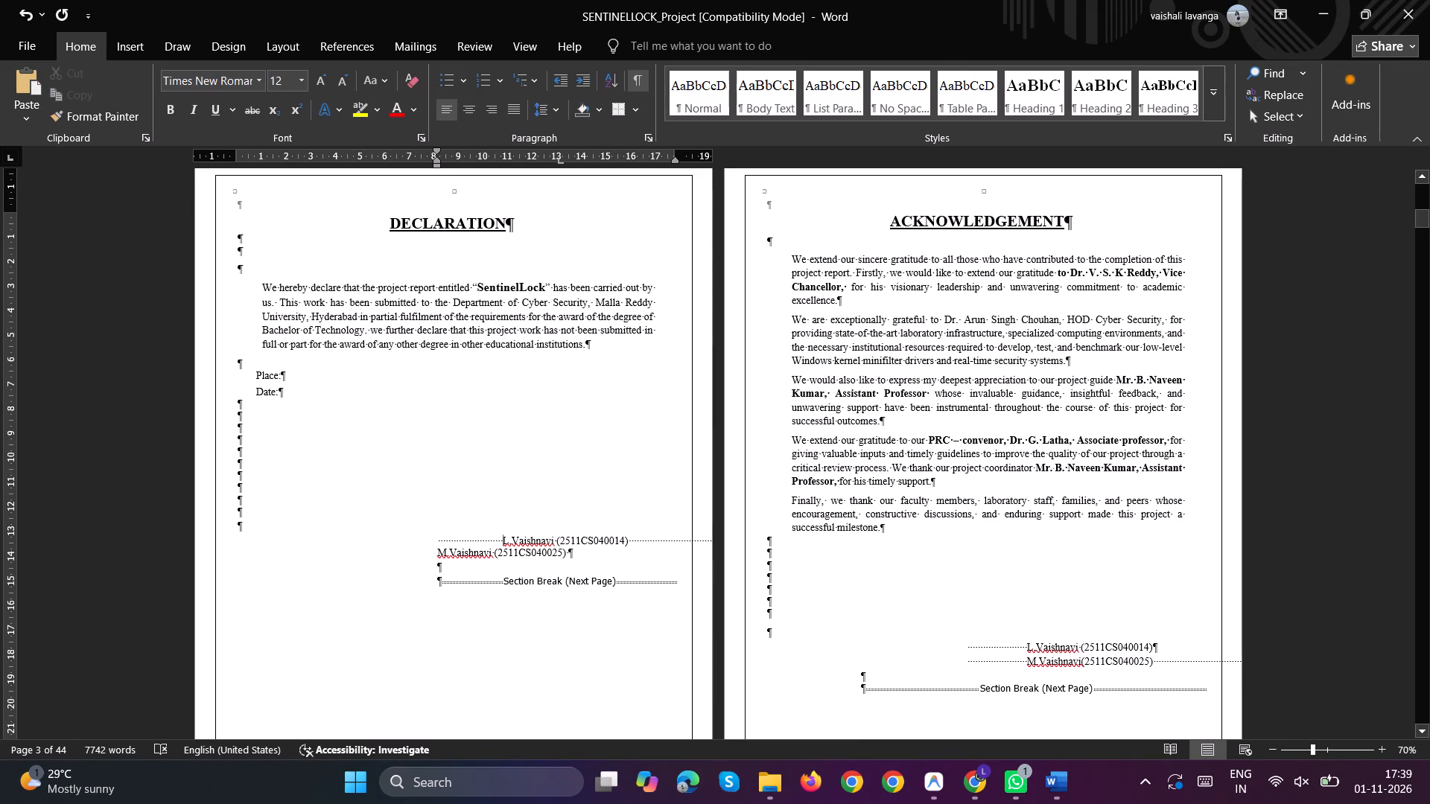
{"action": "left_click", "coordinate": [1026, 648]}
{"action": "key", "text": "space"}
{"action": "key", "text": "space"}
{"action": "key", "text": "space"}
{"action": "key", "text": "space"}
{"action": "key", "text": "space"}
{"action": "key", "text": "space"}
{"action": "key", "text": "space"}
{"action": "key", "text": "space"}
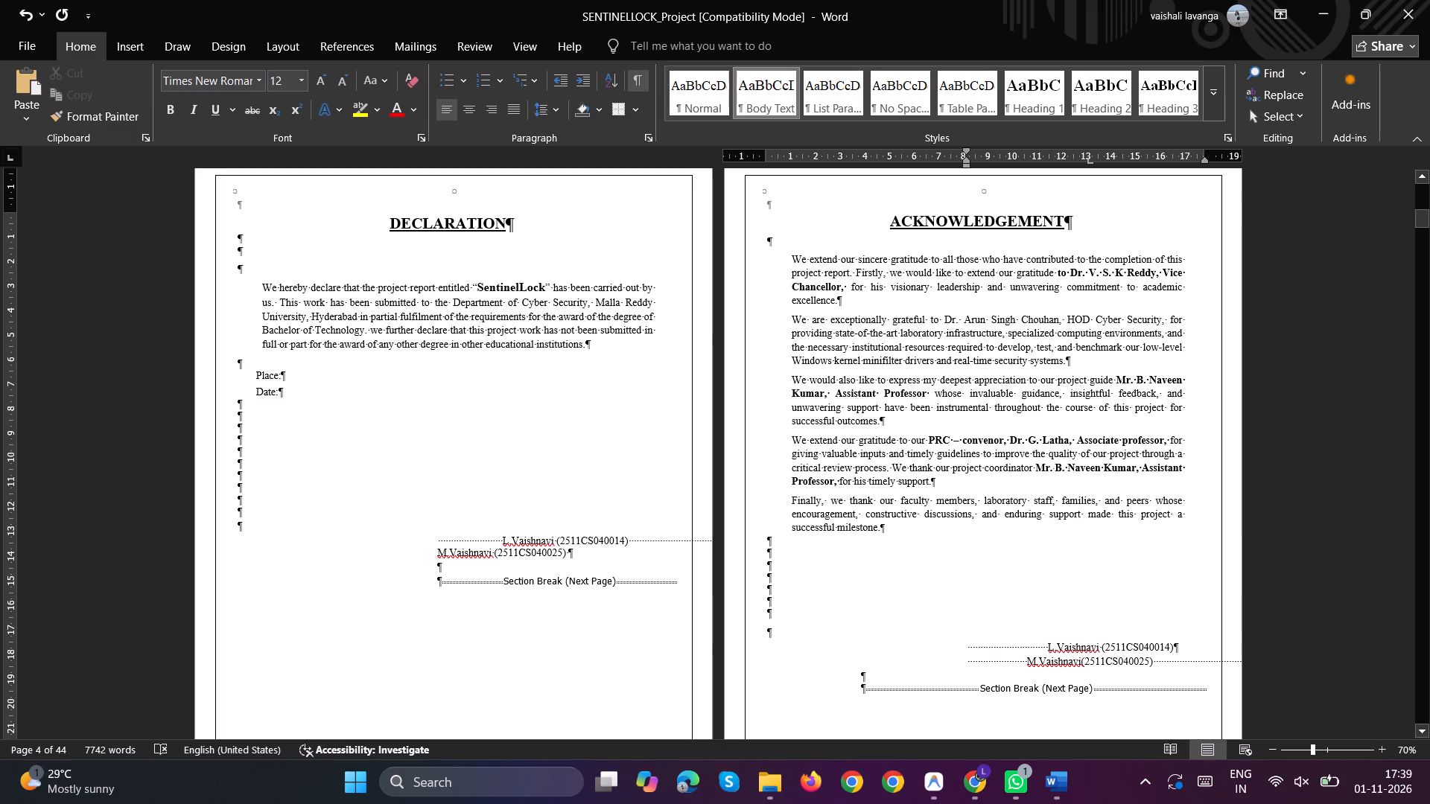
Indent the second student's acknowledgement signature line by eight more spaces to align it beneath the first student's name.
{"action": "left_click", "coordinate": [1028, 662]}
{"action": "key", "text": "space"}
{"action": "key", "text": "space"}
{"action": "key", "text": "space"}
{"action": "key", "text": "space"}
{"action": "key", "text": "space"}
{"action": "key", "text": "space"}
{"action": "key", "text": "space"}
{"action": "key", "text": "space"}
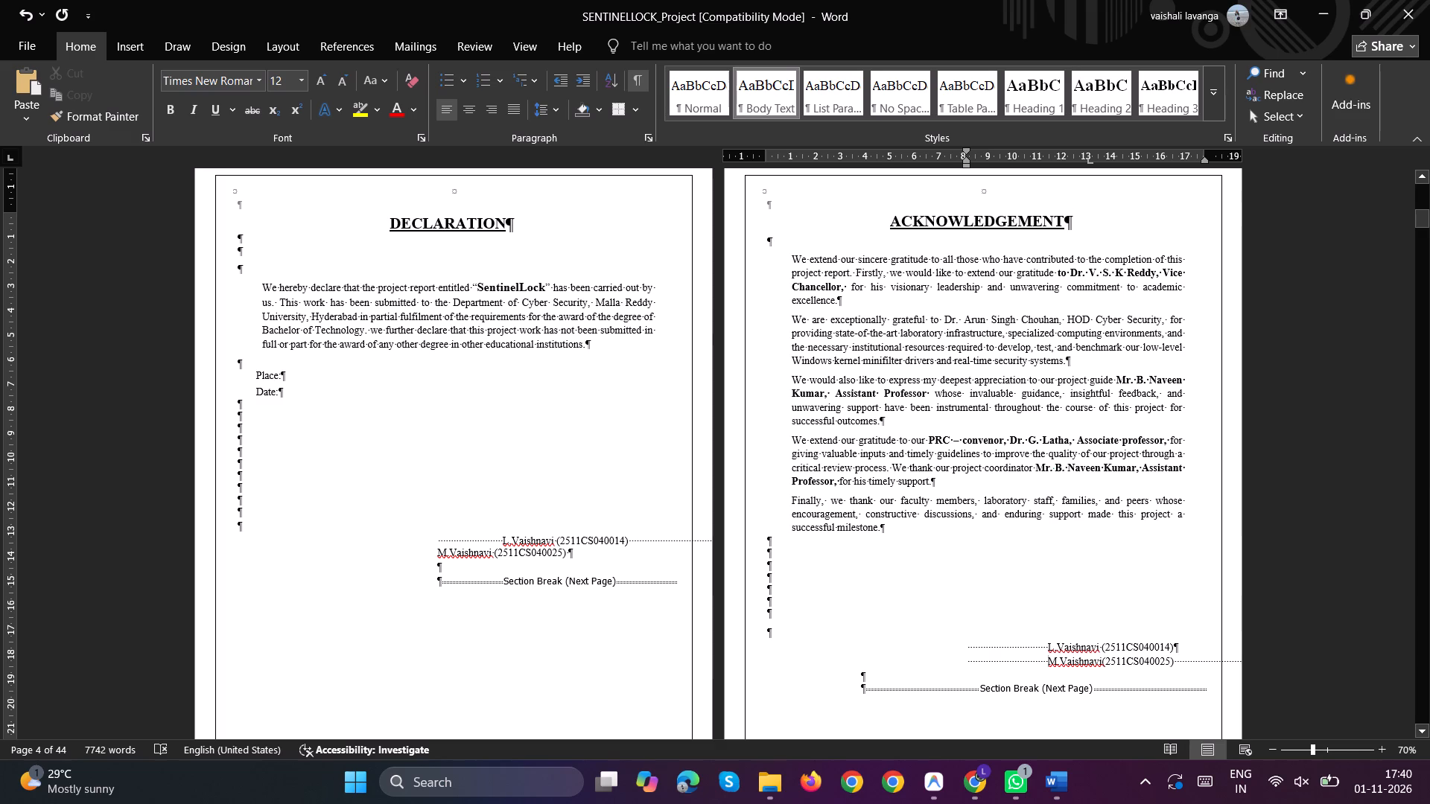
Delete the second student's name and roll number from the declaration page.
{"action": "left_click_drag", "start_coordinate": [584, 559], "coordinate": [422, 558]}
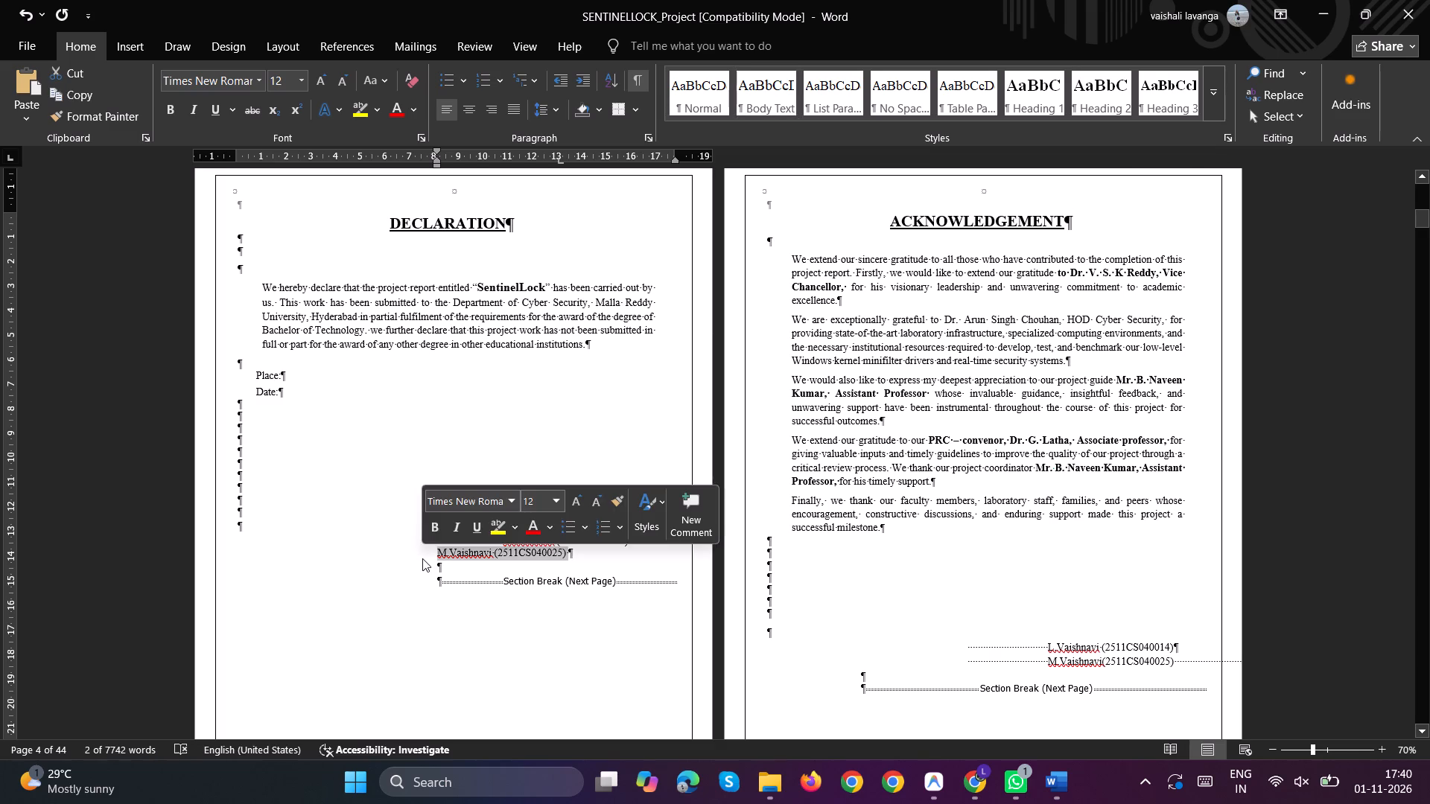
{"action": "key", "text": "BackSpace"}
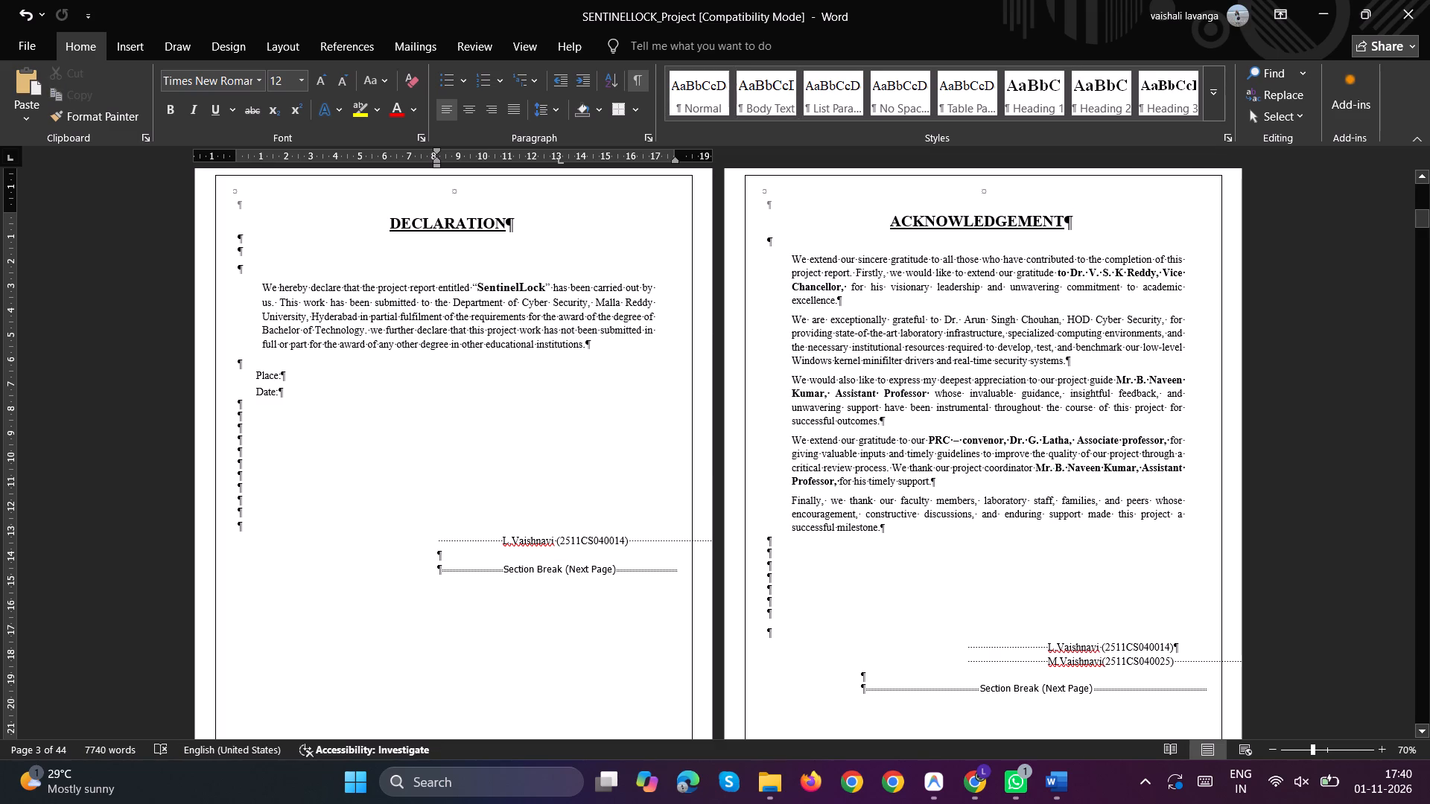
Start a new line after the first student's roll number on the declaration page and indent it with 20 spaces to align beneath the name.
{"action": "left_click", "coordinate": [623, 540]}
{"action": "key", "text": "Right"}
{"action": "key", "text": "Return"}
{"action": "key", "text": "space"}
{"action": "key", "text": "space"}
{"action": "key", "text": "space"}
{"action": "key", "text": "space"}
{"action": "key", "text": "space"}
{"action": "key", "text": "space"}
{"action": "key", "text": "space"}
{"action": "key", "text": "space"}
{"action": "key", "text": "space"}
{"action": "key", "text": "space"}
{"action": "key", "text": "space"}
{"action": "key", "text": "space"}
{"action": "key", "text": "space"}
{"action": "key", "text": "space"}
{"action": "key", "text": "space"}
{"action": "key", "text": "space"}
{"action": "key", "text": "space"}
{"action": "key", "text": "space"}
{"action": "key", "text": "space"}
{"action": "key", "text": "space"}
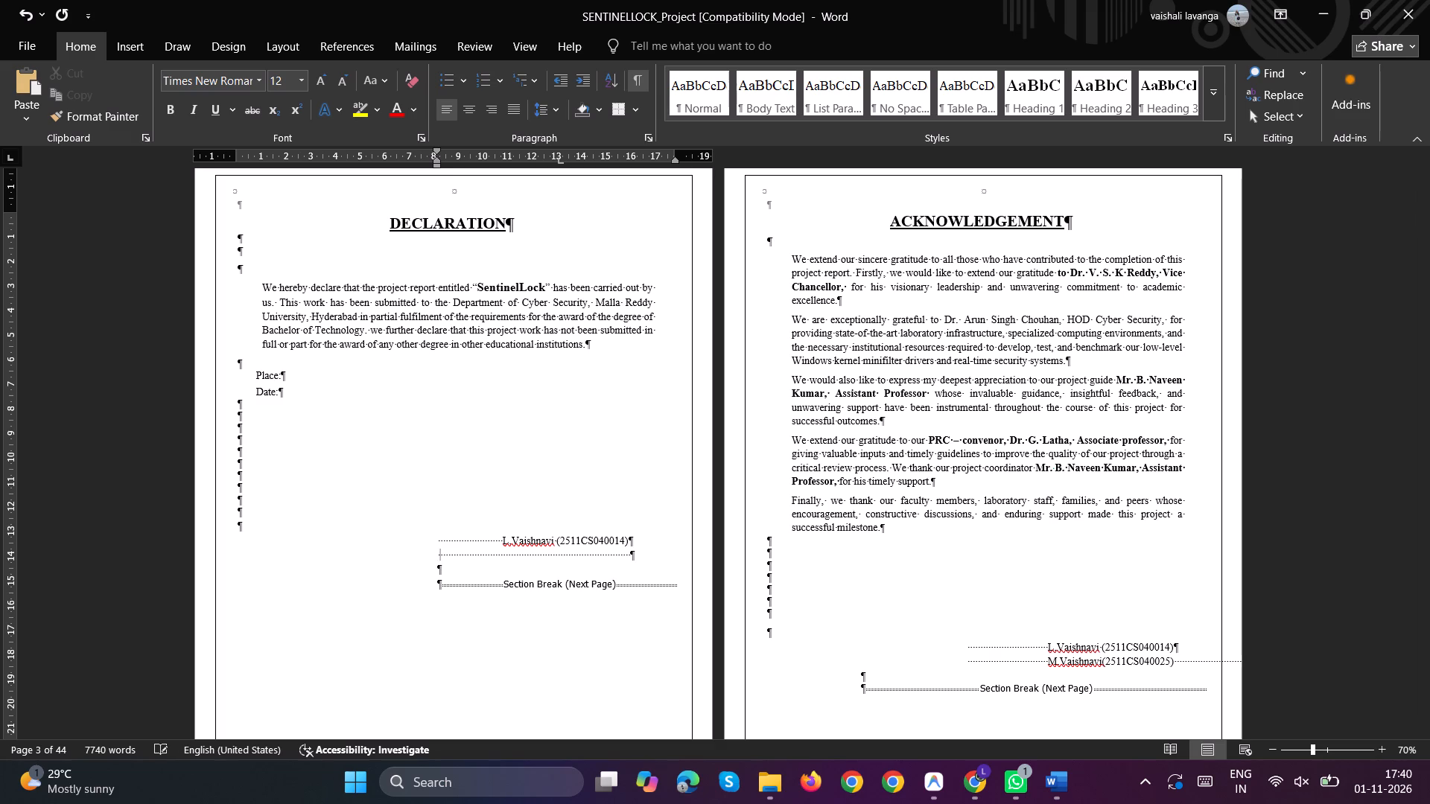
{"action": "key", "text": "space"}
{"action": "key", "text": "BackSpace"}
Enter the second student's name and bracketed roll number on the new indented line of the declaration page.
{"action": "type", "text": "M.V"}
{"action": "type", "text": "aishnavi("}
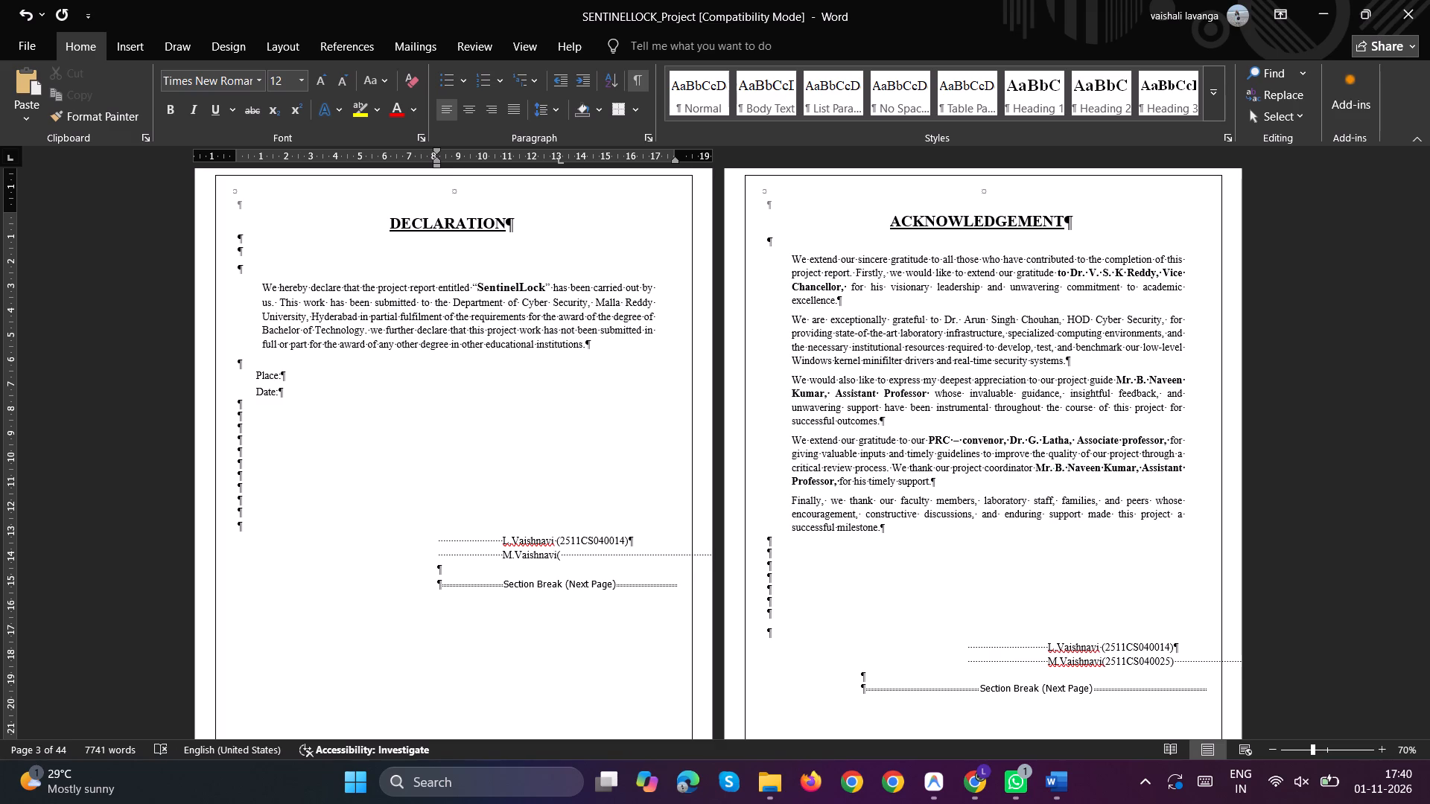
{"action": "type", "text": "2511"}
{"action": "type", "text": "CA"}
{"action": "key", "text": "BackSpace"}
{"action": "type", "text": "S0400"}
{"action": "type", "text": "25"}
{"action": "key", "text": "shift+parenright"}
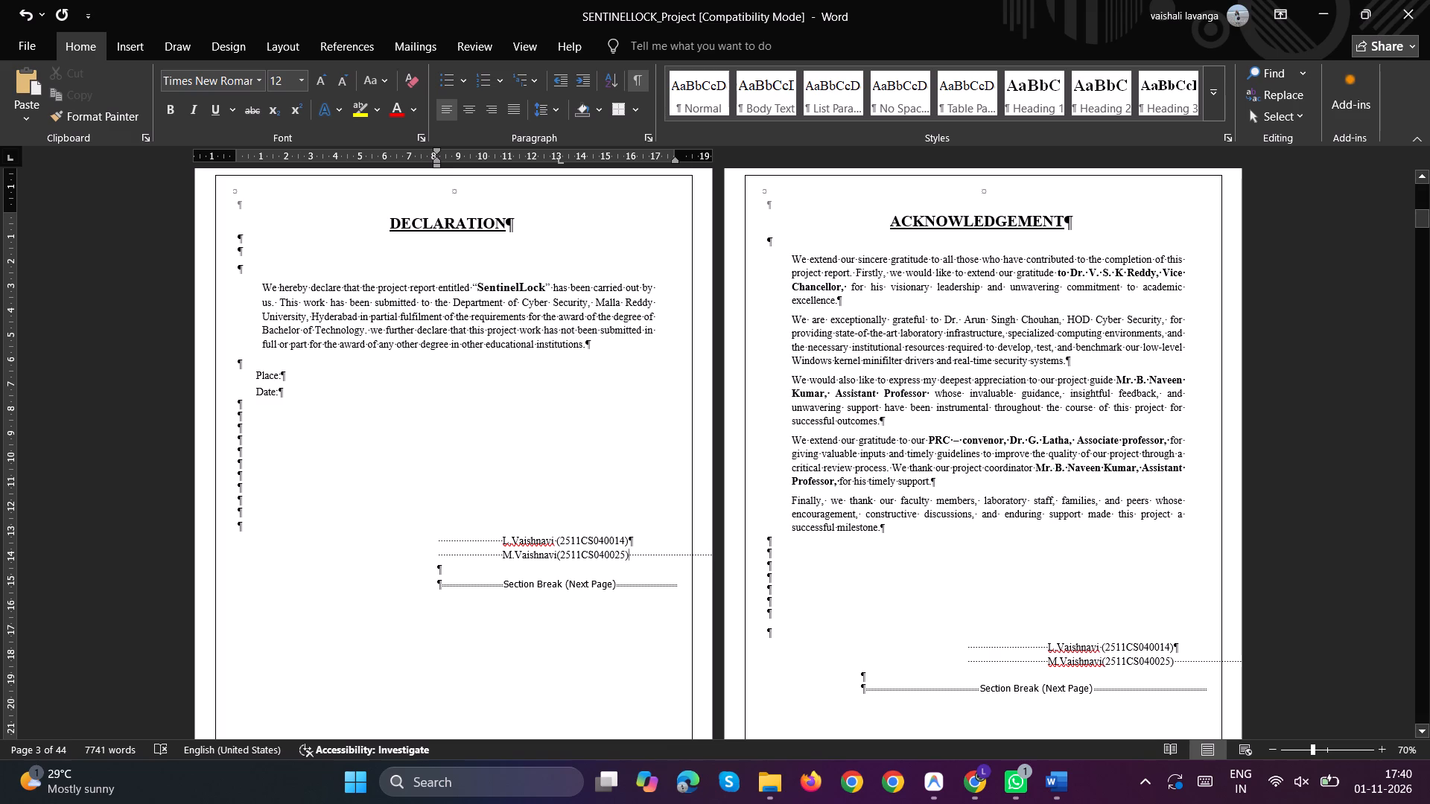
Look through the rest of the report from the signature lines to the references and poster presentation pages.
{"action": "scroll", "coordinate": [621, 609], "scroll_direction": "down", "scroll_amount": 3}
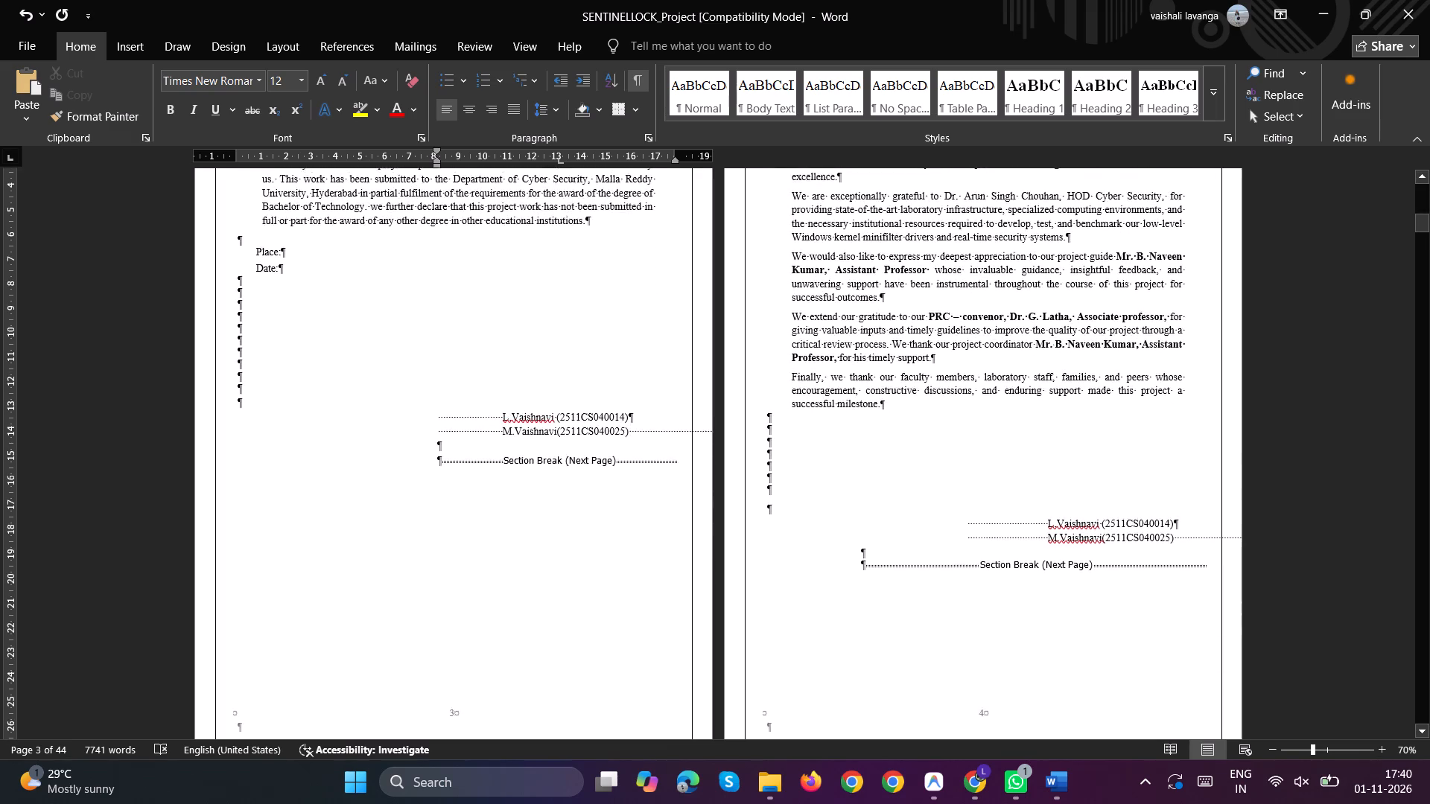
{"action": "scroll", "coordinate": [621, 609], "scroll_direction": "down", "scroll_amount": 2}
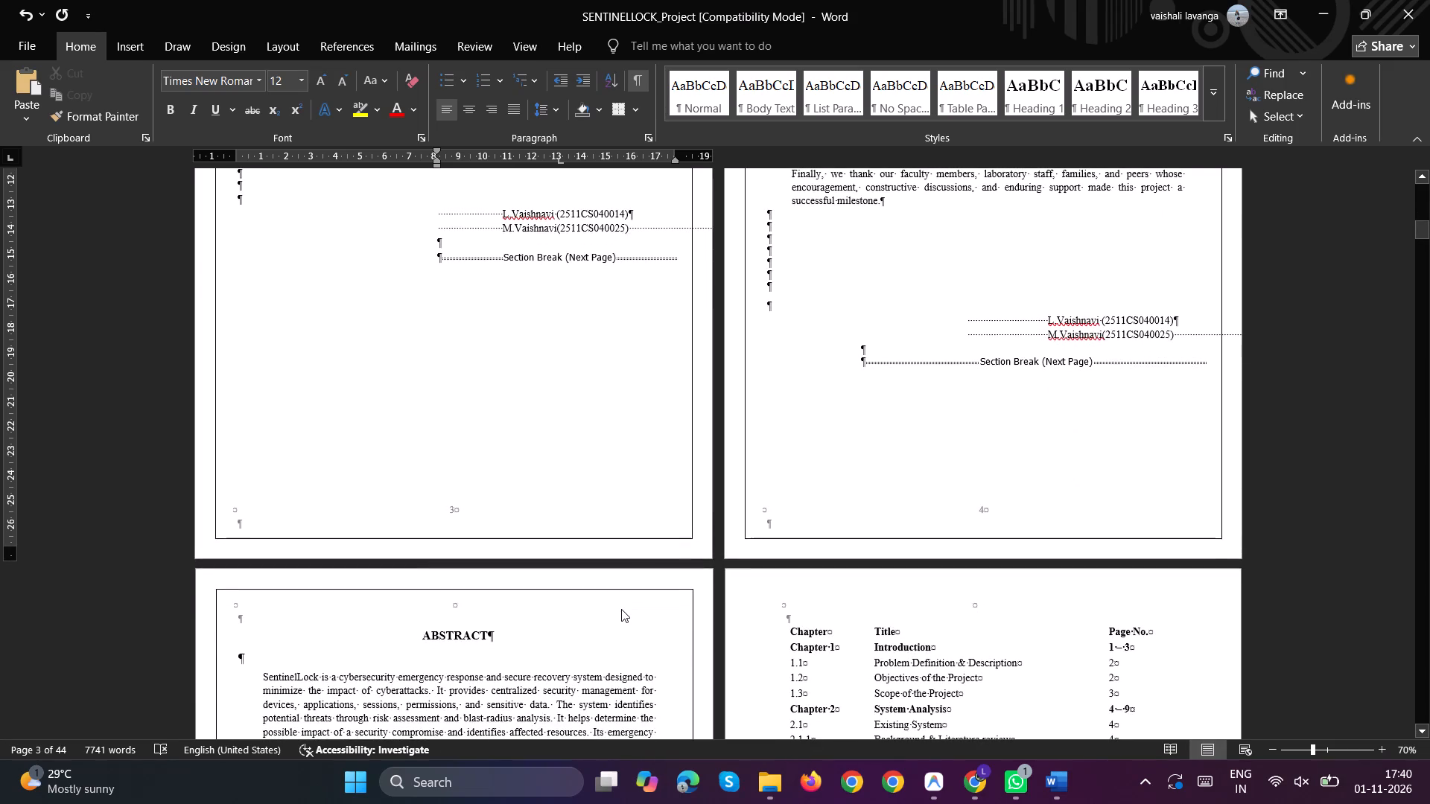
{"action": "scroll", "coordinate": [621, 609], "scroll_direction": "down", "scroll_amount": 7}
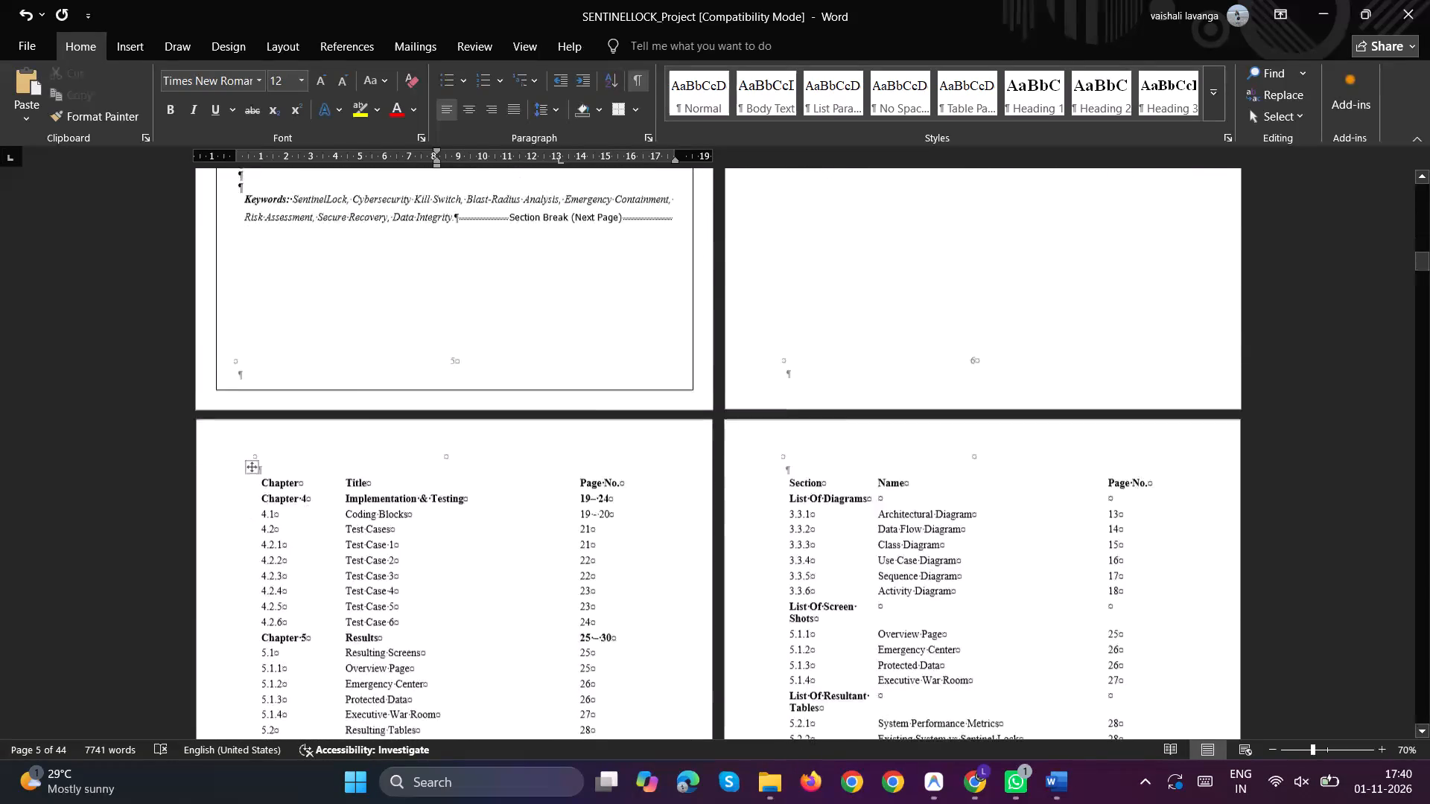
{"action": "scroll", "coordinate": [621, 609], "scroll_direction": "down", "scroll_amount": 20}
{"action": "scroll", "coordinate": [621, 609], "scroll_direction": "down", "scroll_amount": 7}
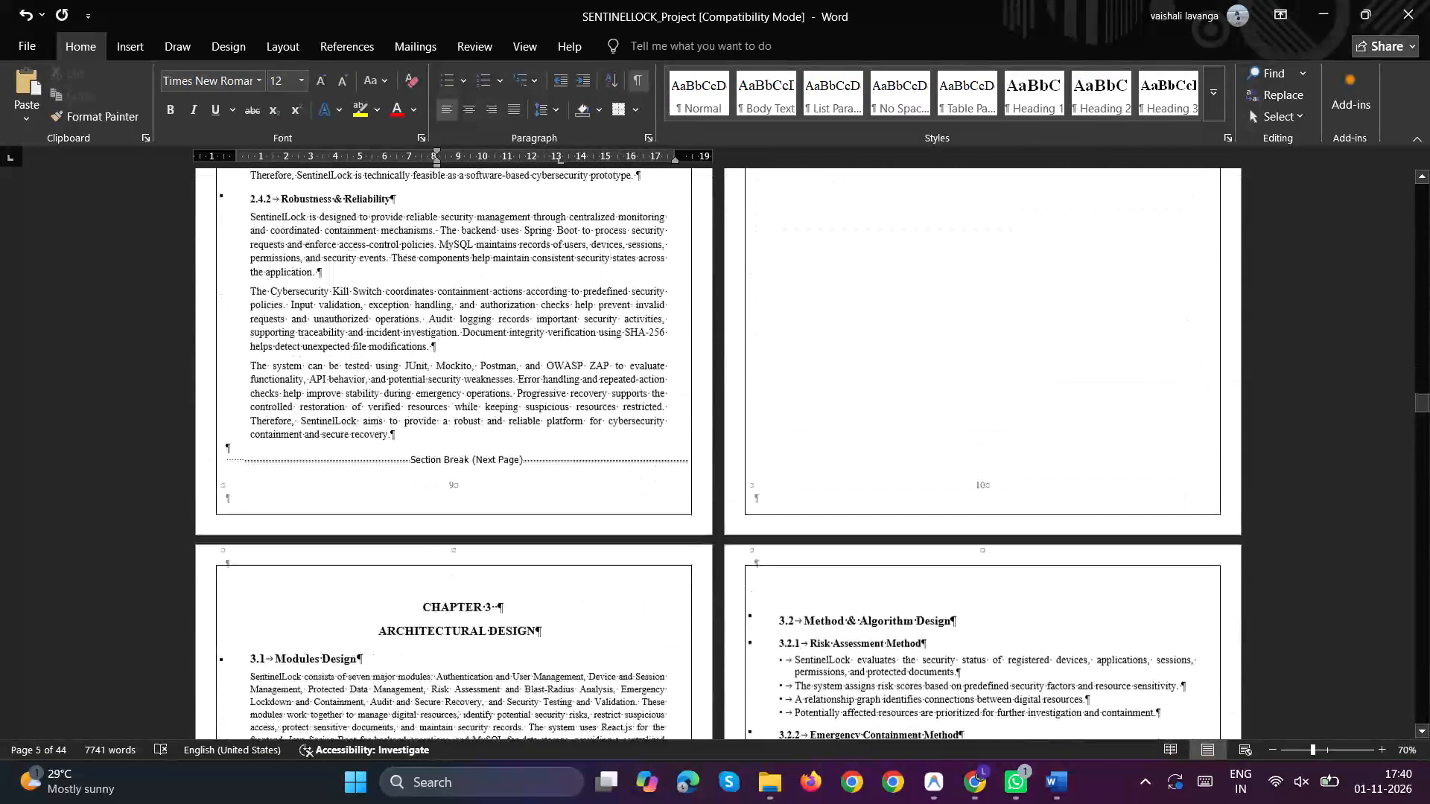
{"action": "scroll", "coordinate": [621, 609], "scroll_direction": "down", "scroll_amount": 13}
{"action": "scroll", "coordinate": [621, 609], "scroll_direction": "down", "scroll_amount": 20}
{"action": "scroll", "coordinate": [621, 609], "scroll_direction": "down", "scroll_amount": 20}
{"action": "scroll", "coordinate": [621, 609], "scroll_direction": "down", "scroll_amount": 20}
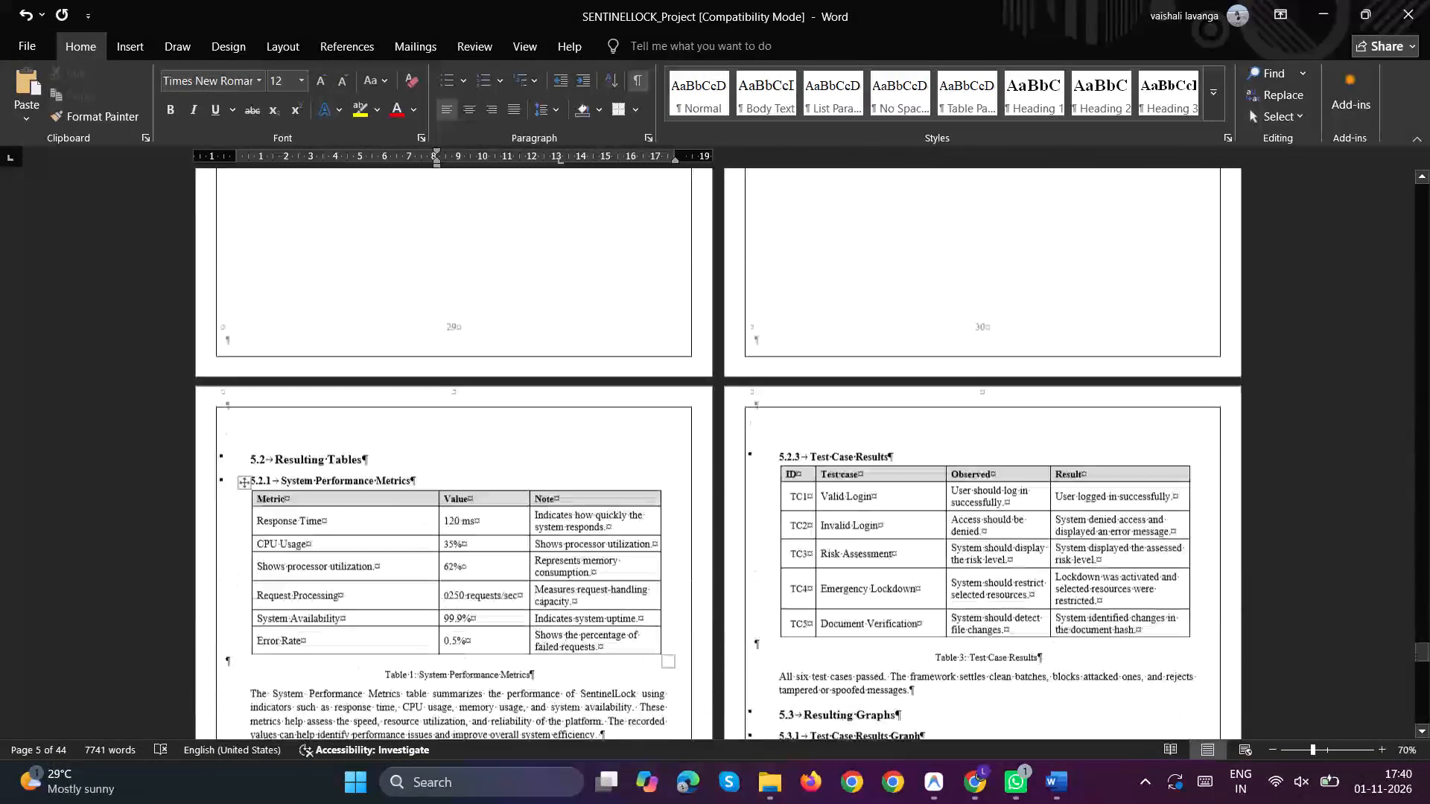
{"action": "scroll", "coordinate": [621, 609], "scroll_direction": "down", "scroll_amount": 11}
{"action": "scroll", "coordinate": [621, 609], "scroll_direction": "up", "scroll_amount": 2}
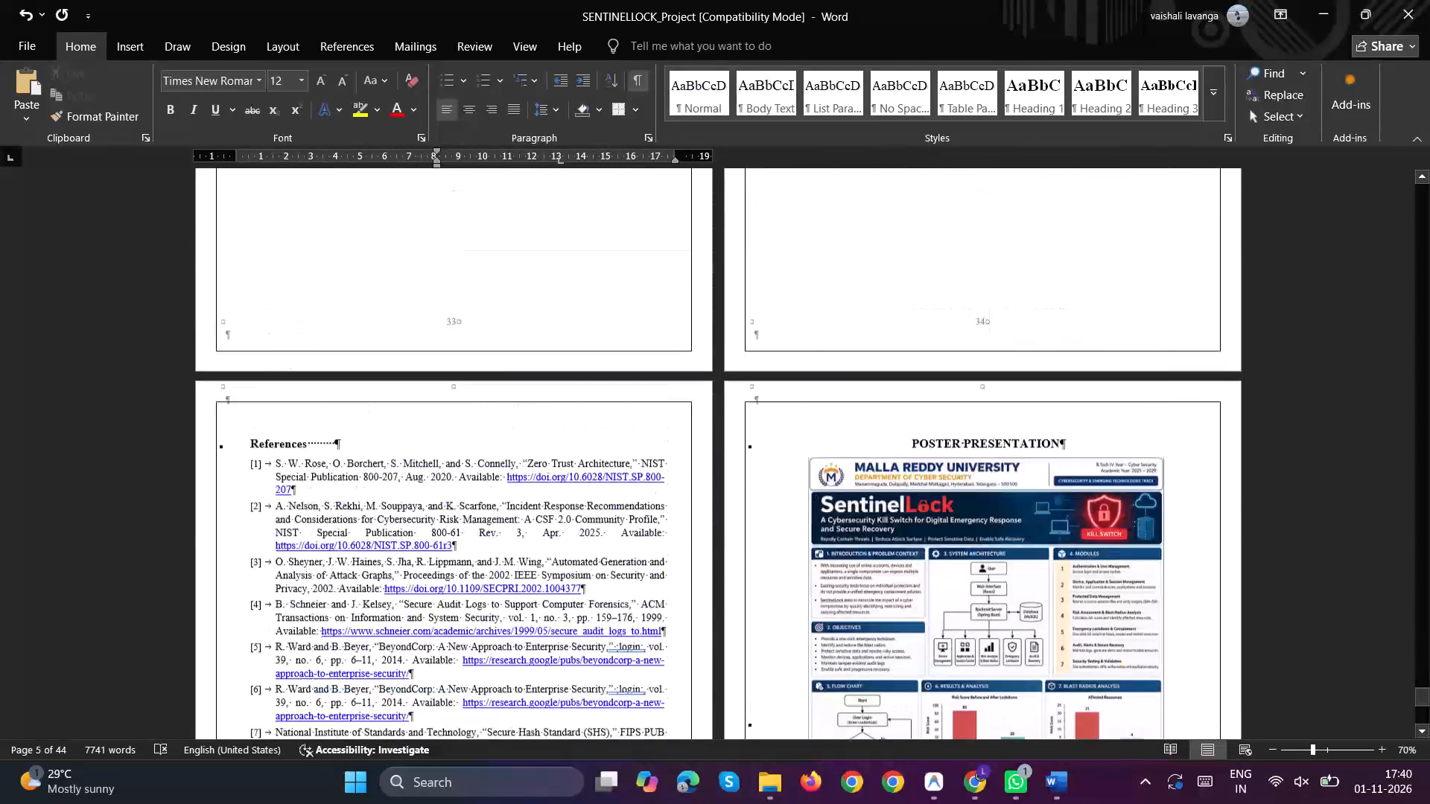
Look back through the report from the references page to the start of the Chapter 5 results.
{"action": "scroll", "coordinate": [621, 609], "scroll_direction": "up", "scroll_amount": 4}
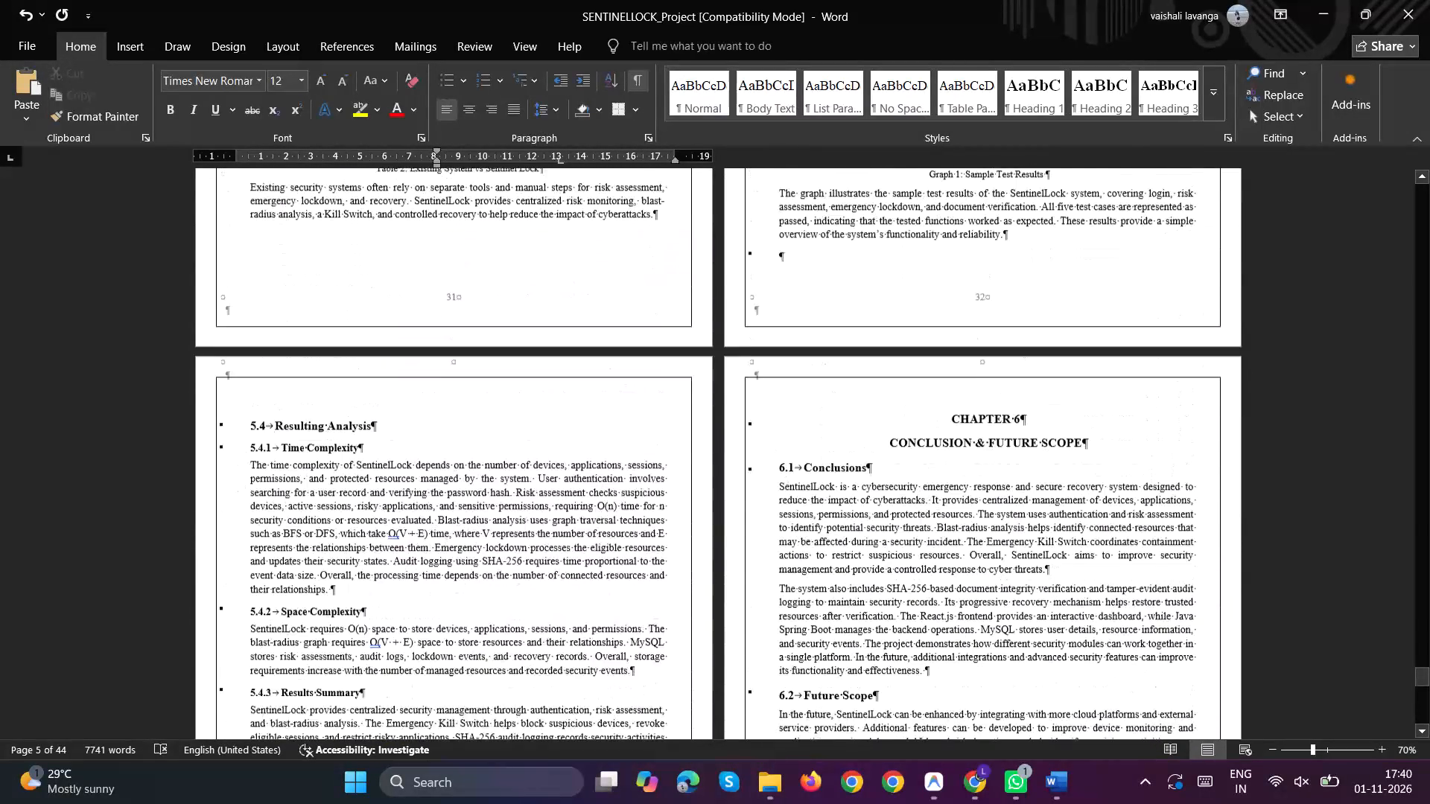
{"action": "scroll", "coordinate": [621, 609], "scroll_direction": "up", "scroll_amount": 2}
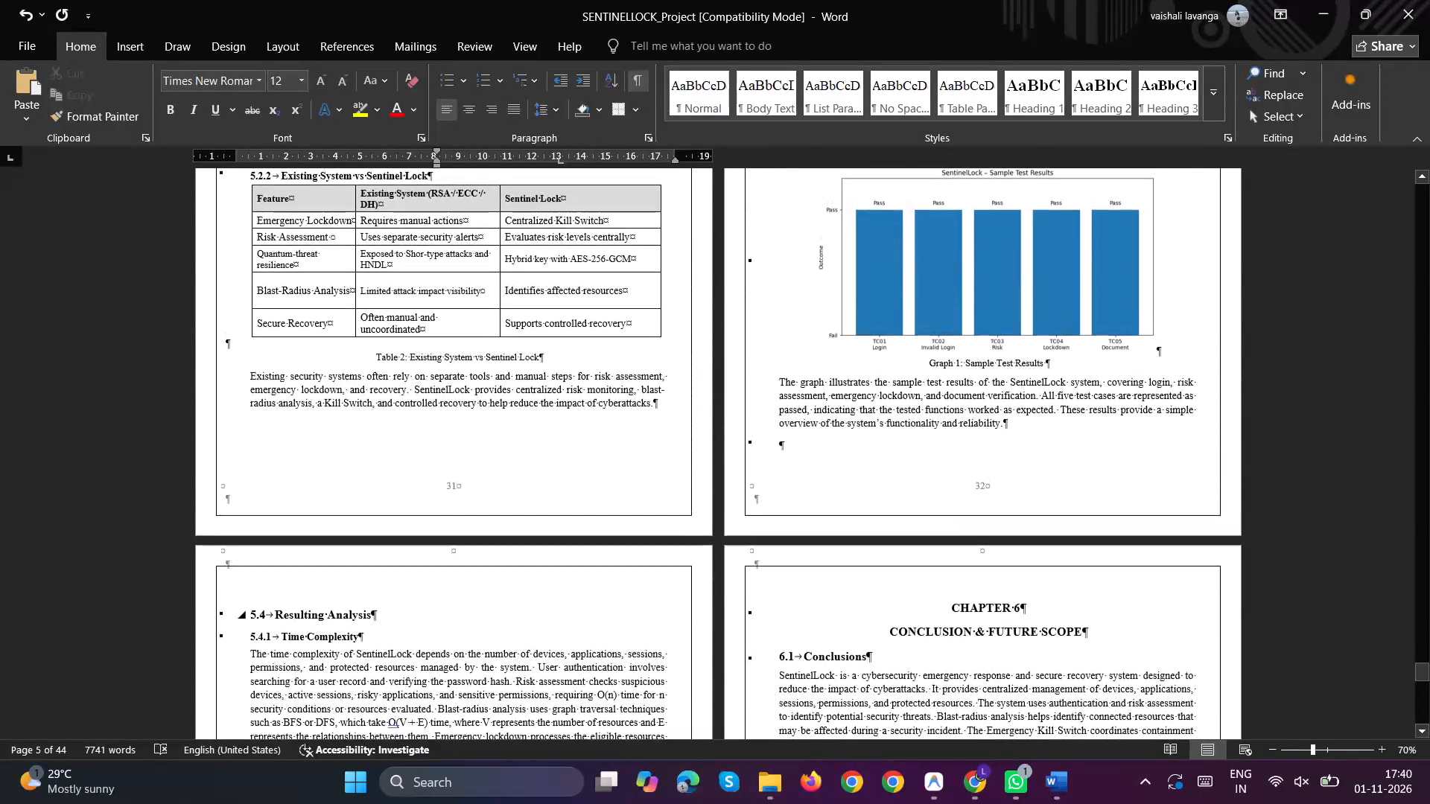
{"action": "scroll", "coordinate": [621, 609], "scroll_direction": "up", "scroll_amount": 5}
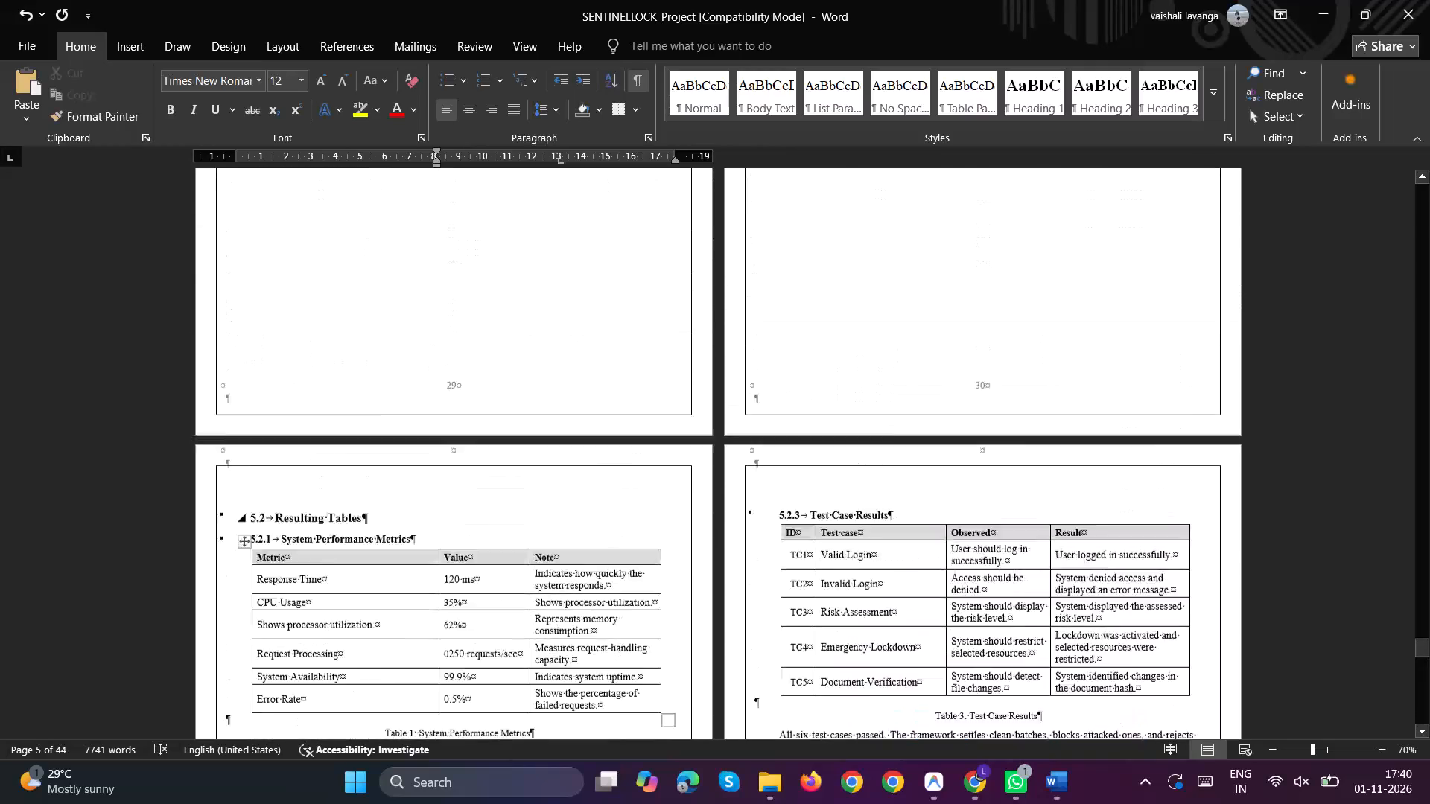
{"action": "scroll", "coordinate": [621, 609], "scroll_direction": "up", "scroll_amount": 3}
{"action": "scroll", "coordinate": [621, 609], "scroll_direction": "down", "scroll_amount": 2}
{"action": "scroll", "coordinate": [621, 609], "scroll_direction": "up", "scroll_amount": 1}
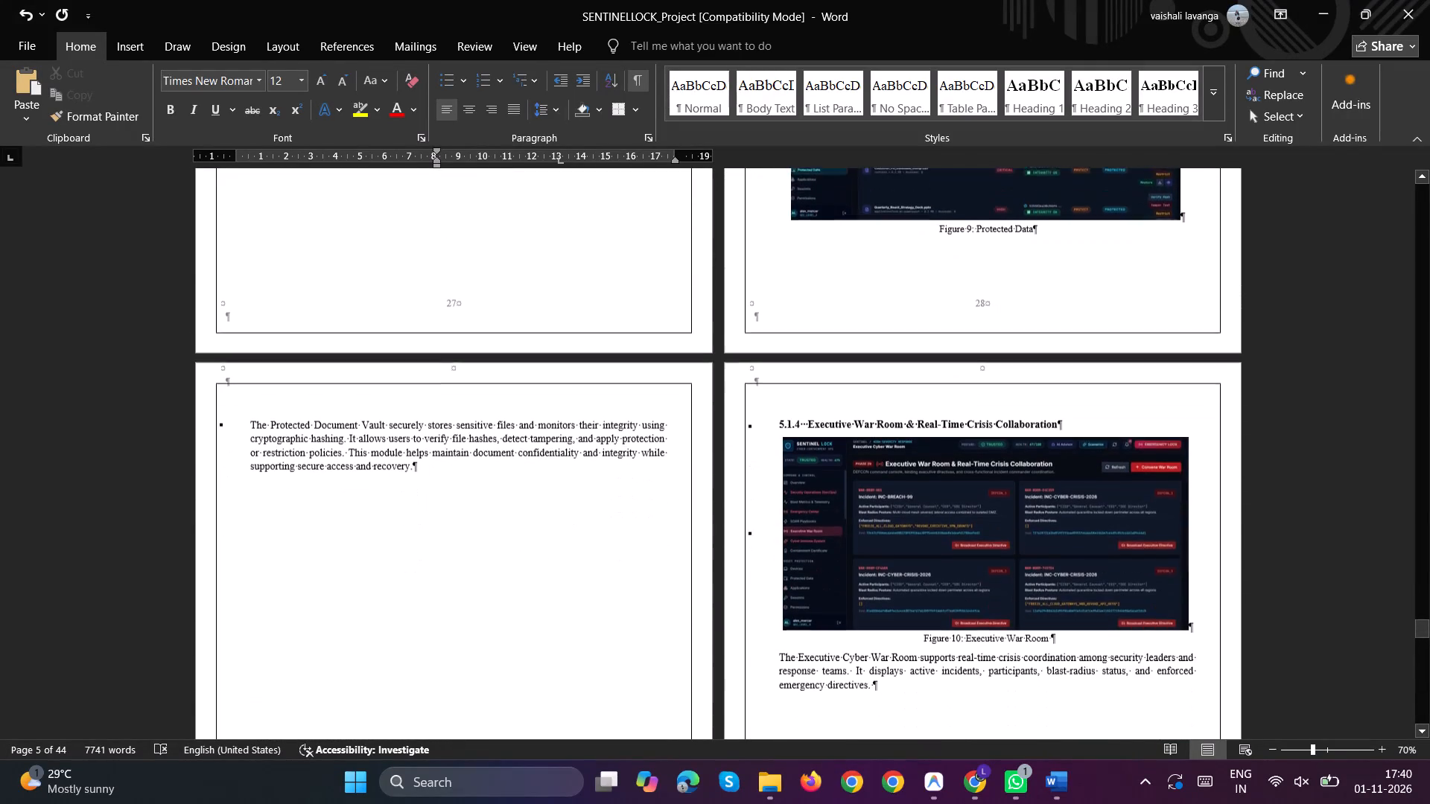
{"action": "scroll", "coordinate": [621, 609], "scroll_direction": "up", "scroll_amount": 2}
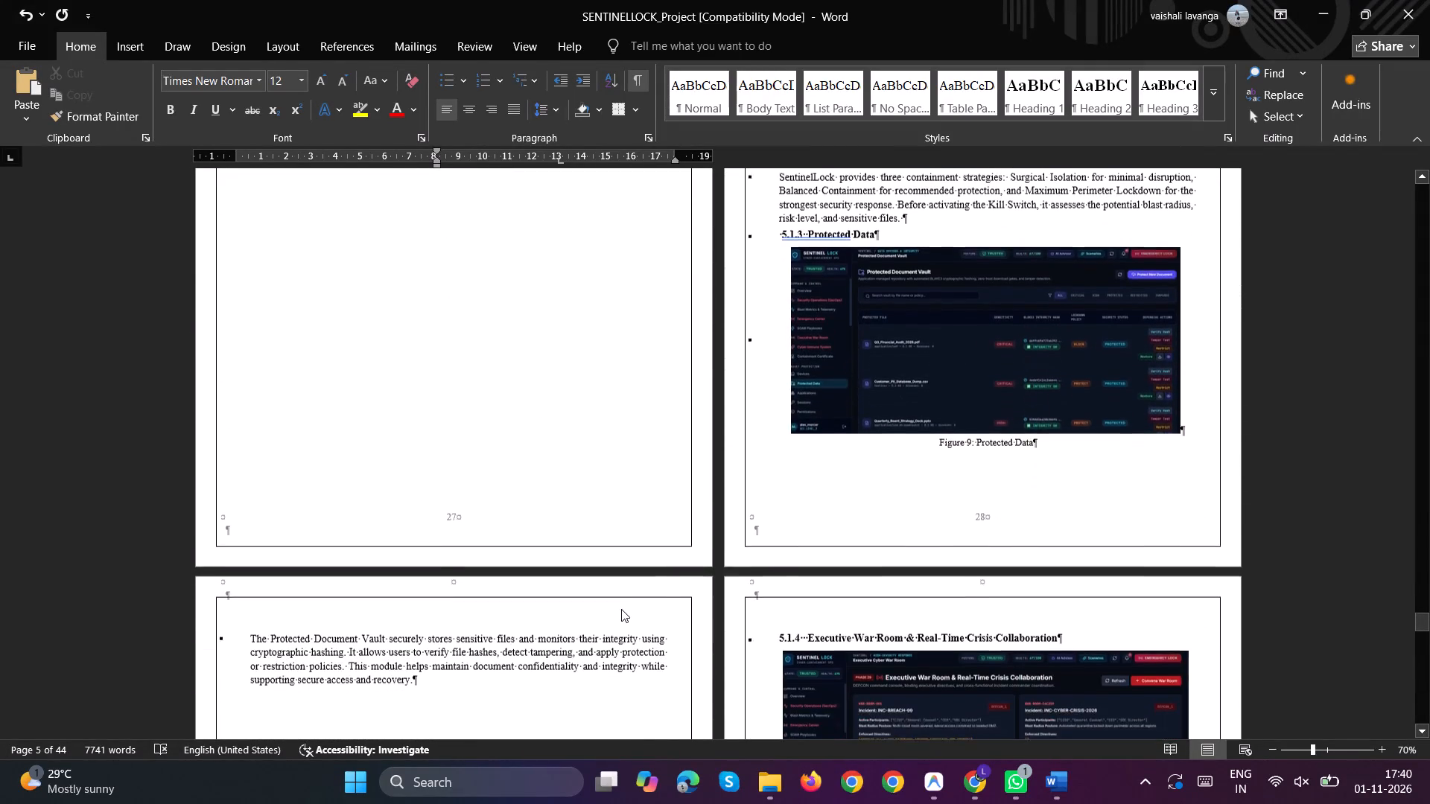
{"action": "scroll", "coordinate": [621, 609], "scroll_direction": "up", "scroll_amount": 8}
{"action": "scroll", "coordinate": [621, 609], "scroll_direction": "down", "scroll_amount": 2}
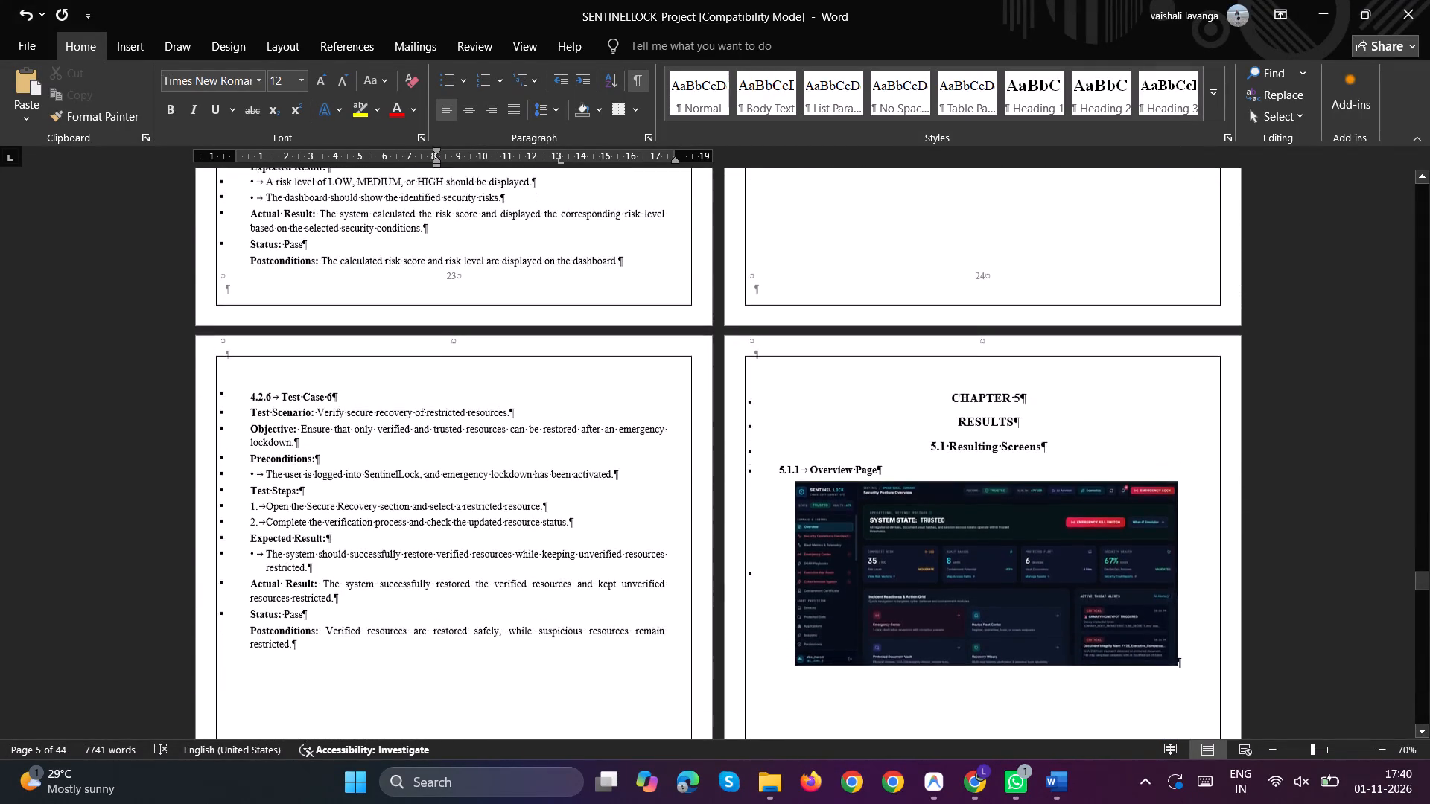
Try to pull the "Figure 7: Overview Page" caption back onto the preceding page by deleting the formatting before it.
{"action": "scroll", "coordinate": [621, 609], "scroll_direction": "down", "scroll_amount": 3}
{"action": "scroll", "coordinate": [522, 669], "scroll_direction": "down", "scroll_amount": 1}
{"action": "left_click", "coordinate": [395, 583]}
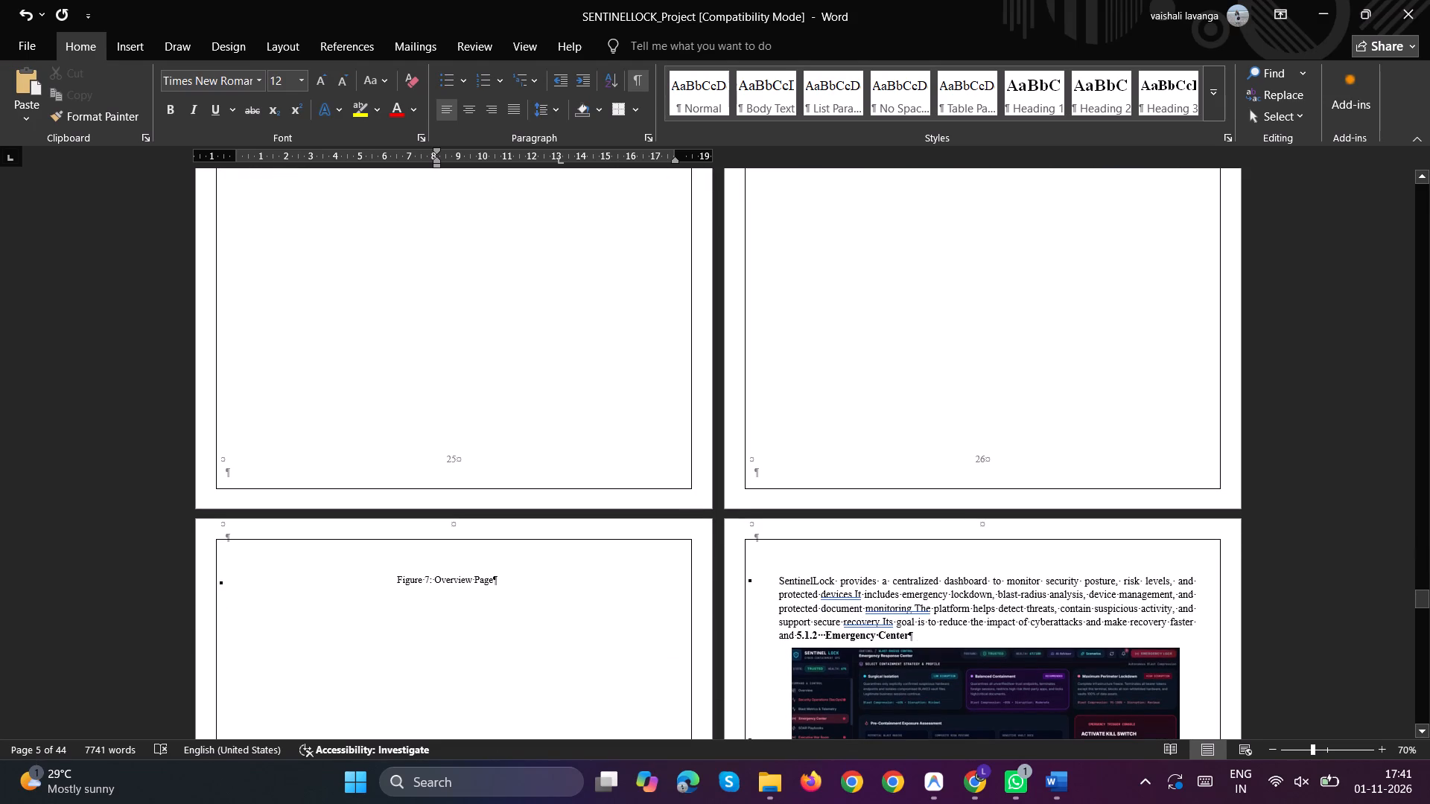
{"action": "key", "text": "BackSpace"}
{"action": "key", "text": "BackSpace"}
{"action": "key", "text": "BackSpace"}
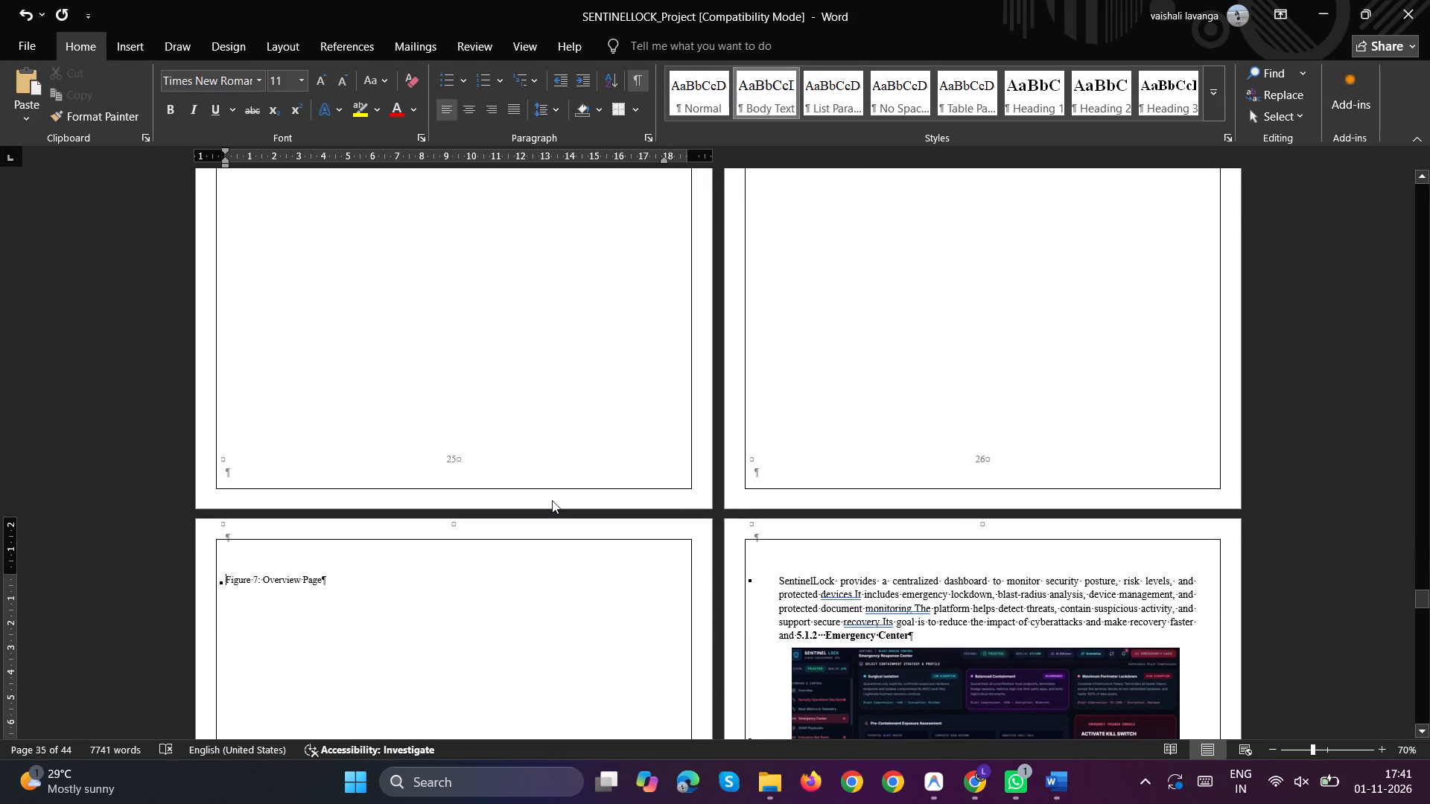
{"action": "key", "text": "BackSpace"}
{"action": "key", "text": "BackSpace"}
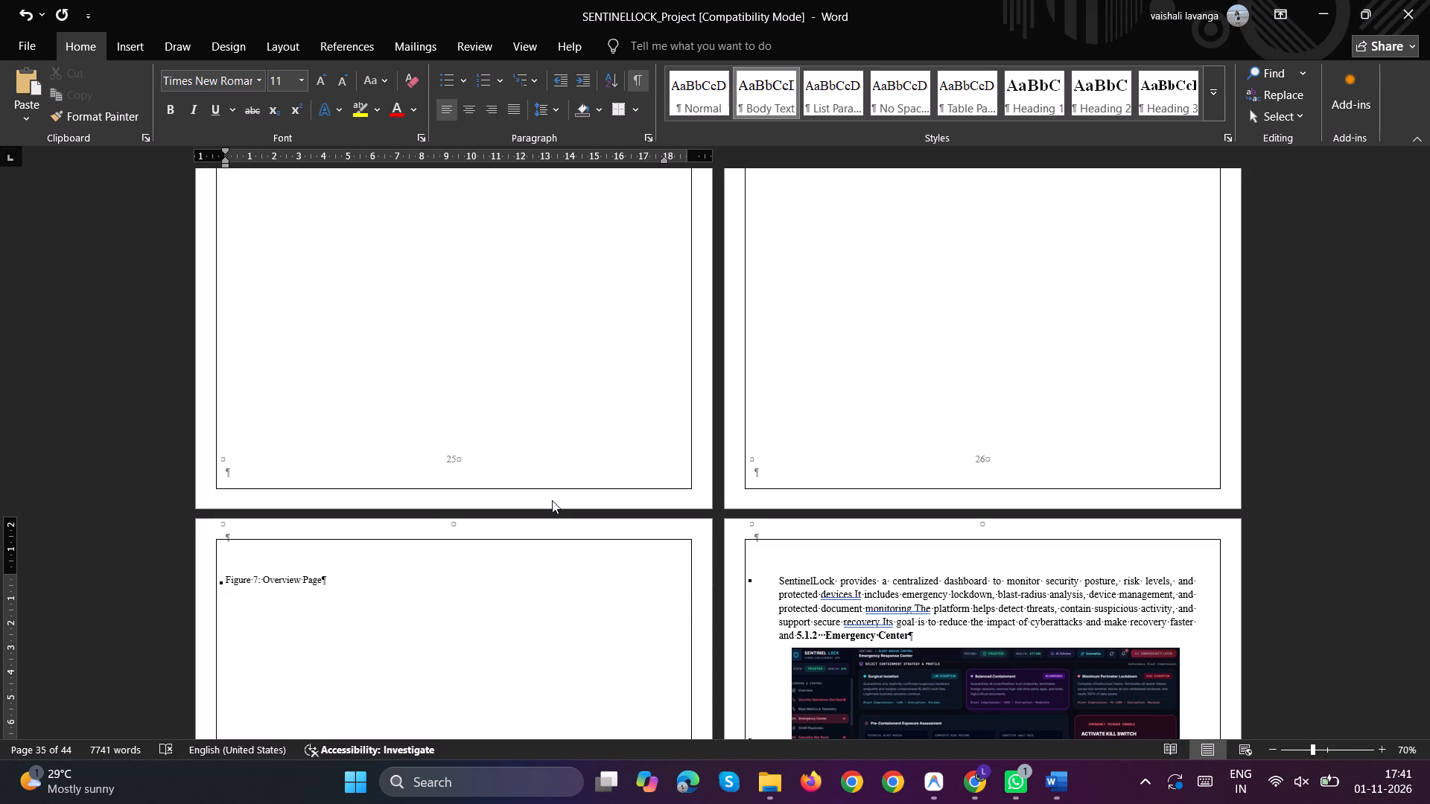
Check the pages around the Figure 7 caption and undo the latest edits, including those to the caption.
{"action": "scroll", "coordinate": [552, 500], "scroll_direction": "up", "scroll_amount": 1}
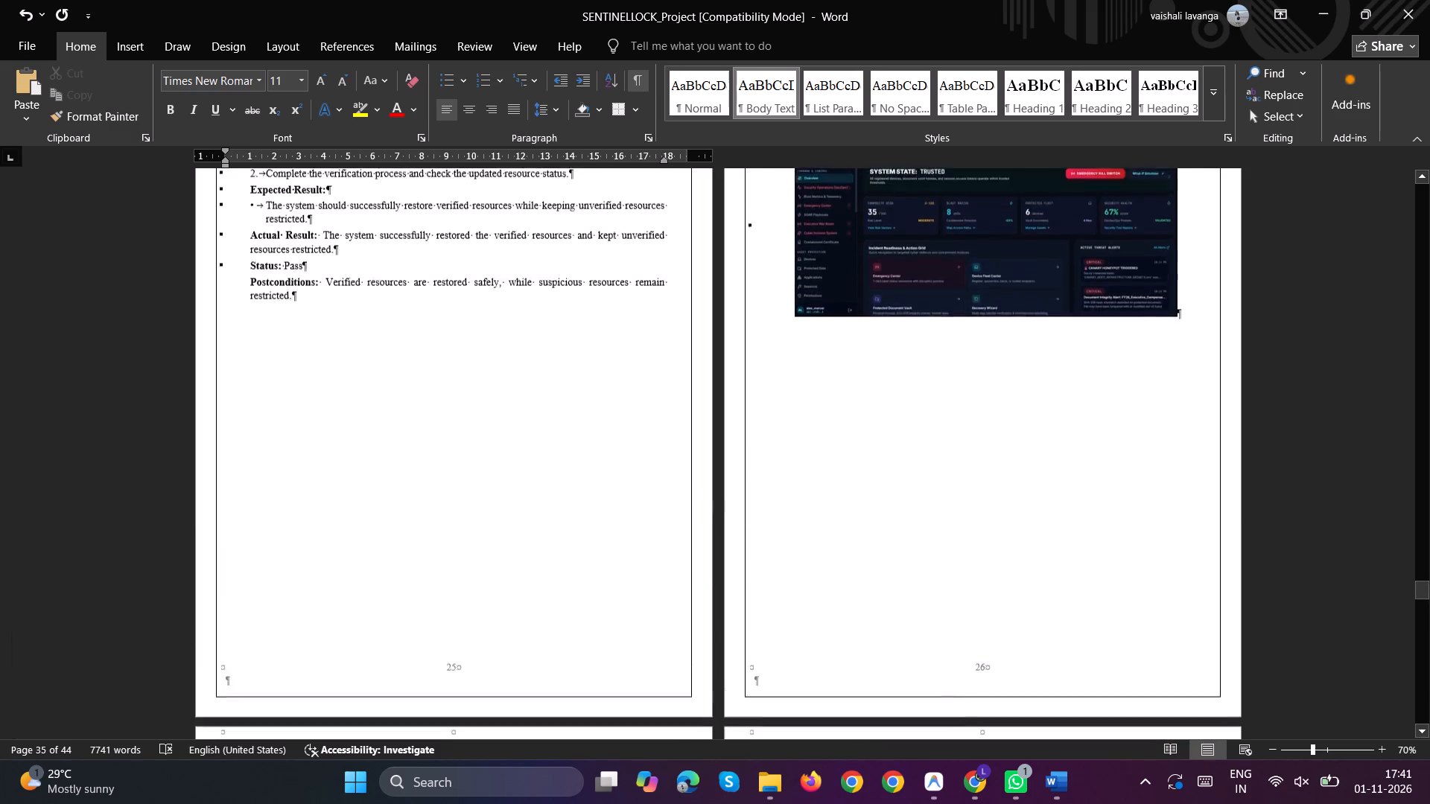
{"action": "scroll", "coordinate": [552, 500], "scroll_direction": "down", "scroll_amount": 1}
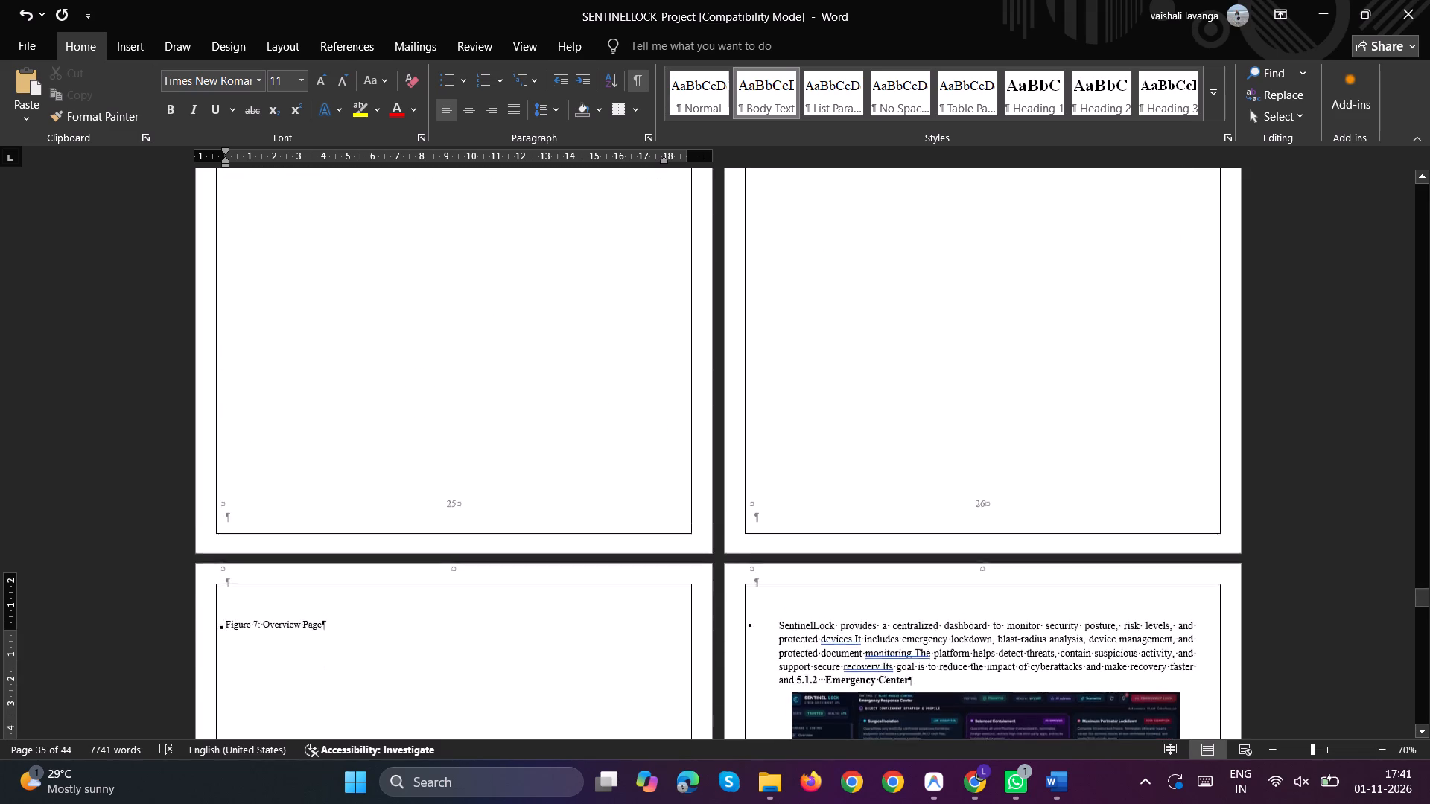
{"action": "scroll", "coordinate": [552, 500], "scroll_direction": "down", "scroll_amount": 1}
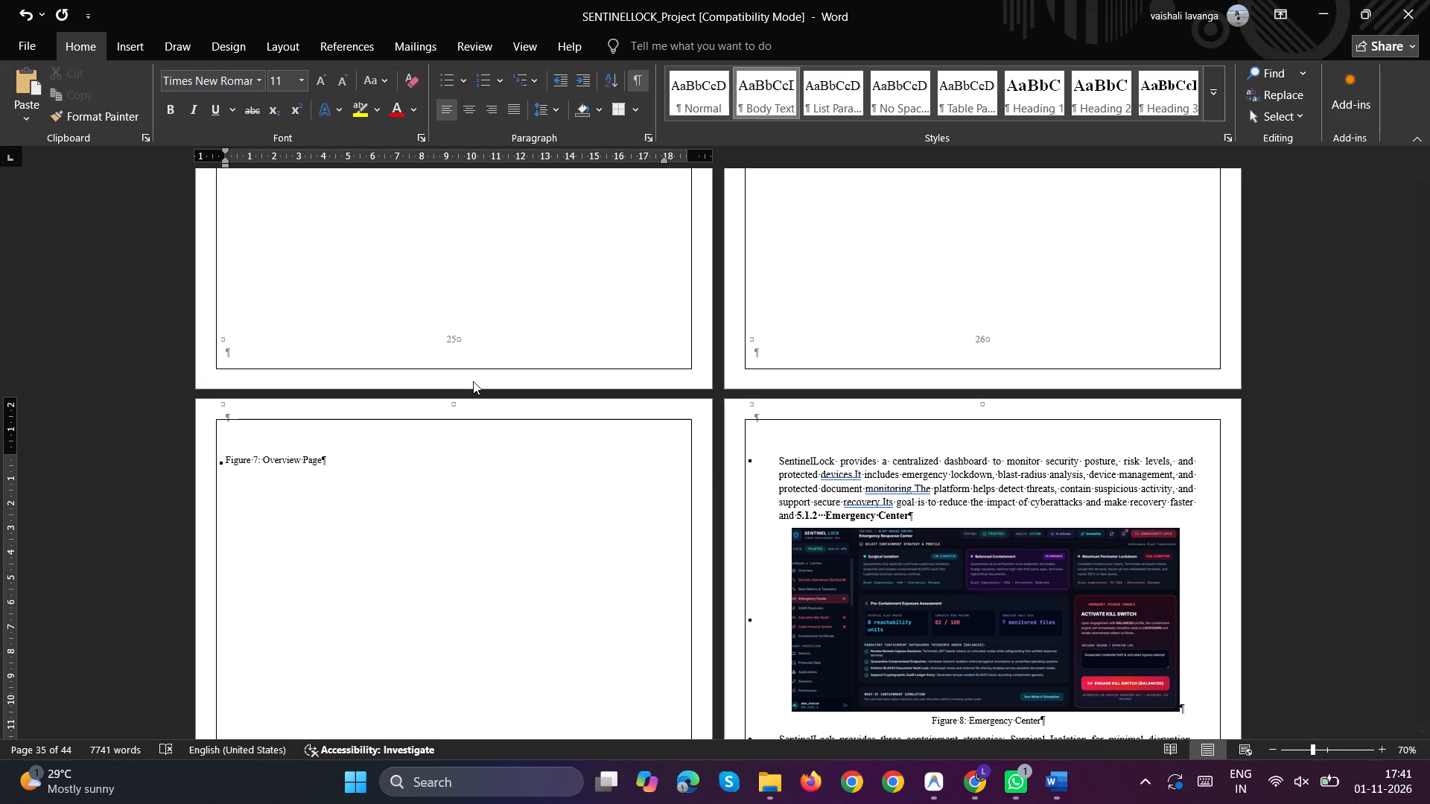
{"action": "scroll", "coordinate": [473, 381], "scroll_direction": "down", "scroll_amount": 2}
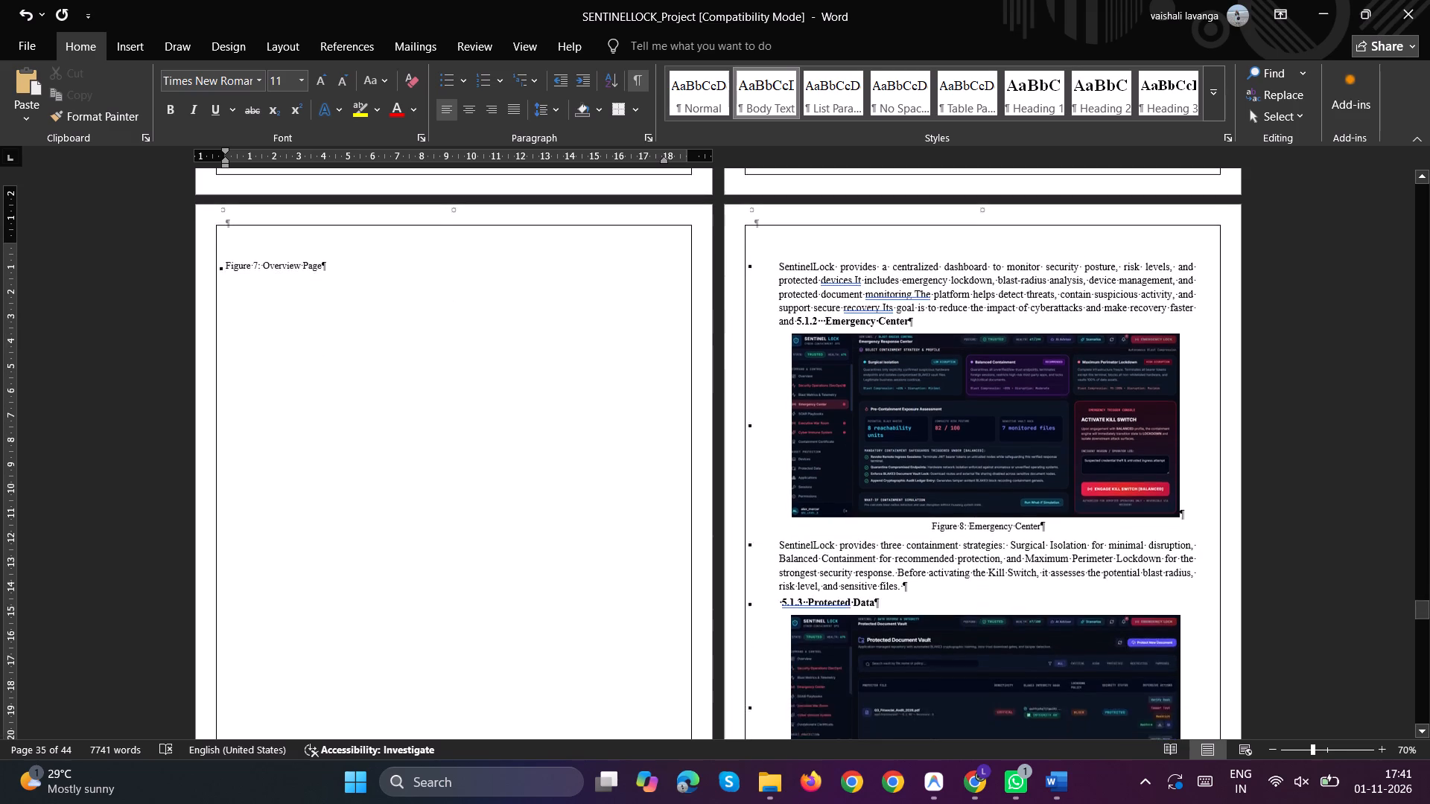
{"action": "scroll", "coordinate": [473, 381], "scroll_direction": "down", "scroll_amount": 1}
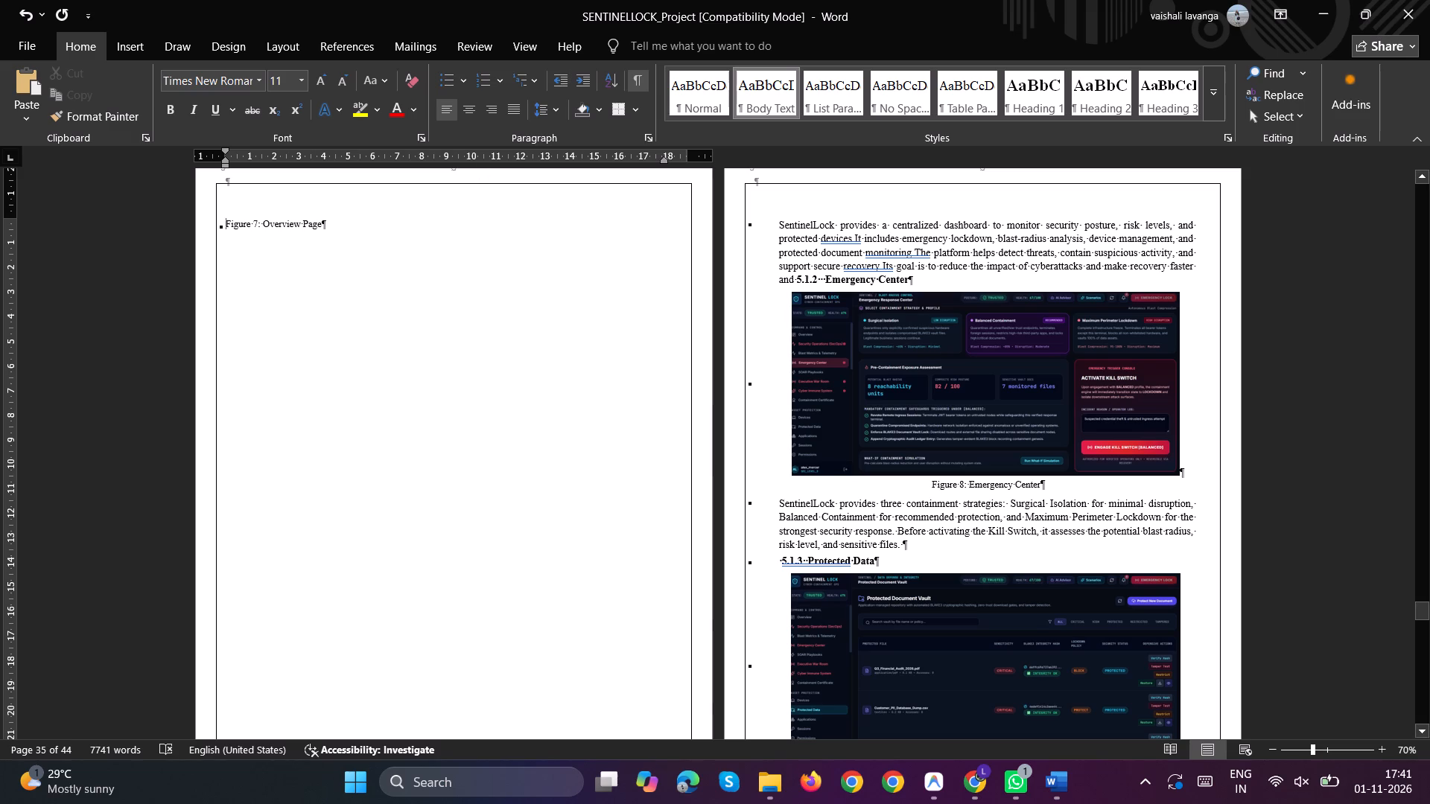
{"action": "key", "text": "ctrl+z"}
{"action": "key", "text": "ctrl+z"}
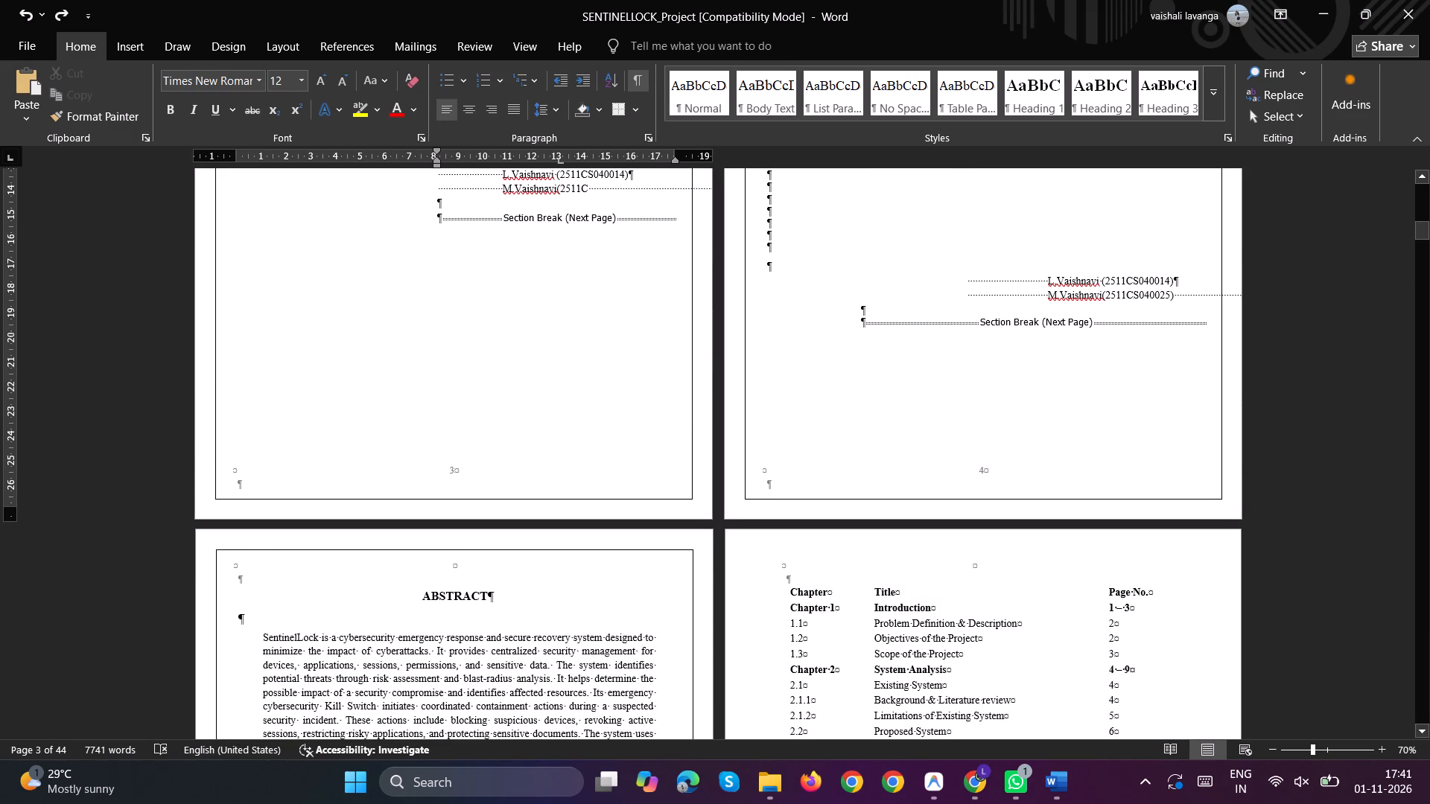
Examine the layout of the Chapter 5 pages, from the Overview Page caption to the resulting tables and test results.
{"action": "scroll", "coordinate": [346, 447], "scroll_direction": "down", "scroll_amount": 20}
{"action": "scroll", "coordinate": [346, 447], "scroll_direction": "down", "scroll_amount": 20}
{"action": "scroll", "coordinate": [346, 447], "scroll_direction": "down", "scroll_amount": 20}
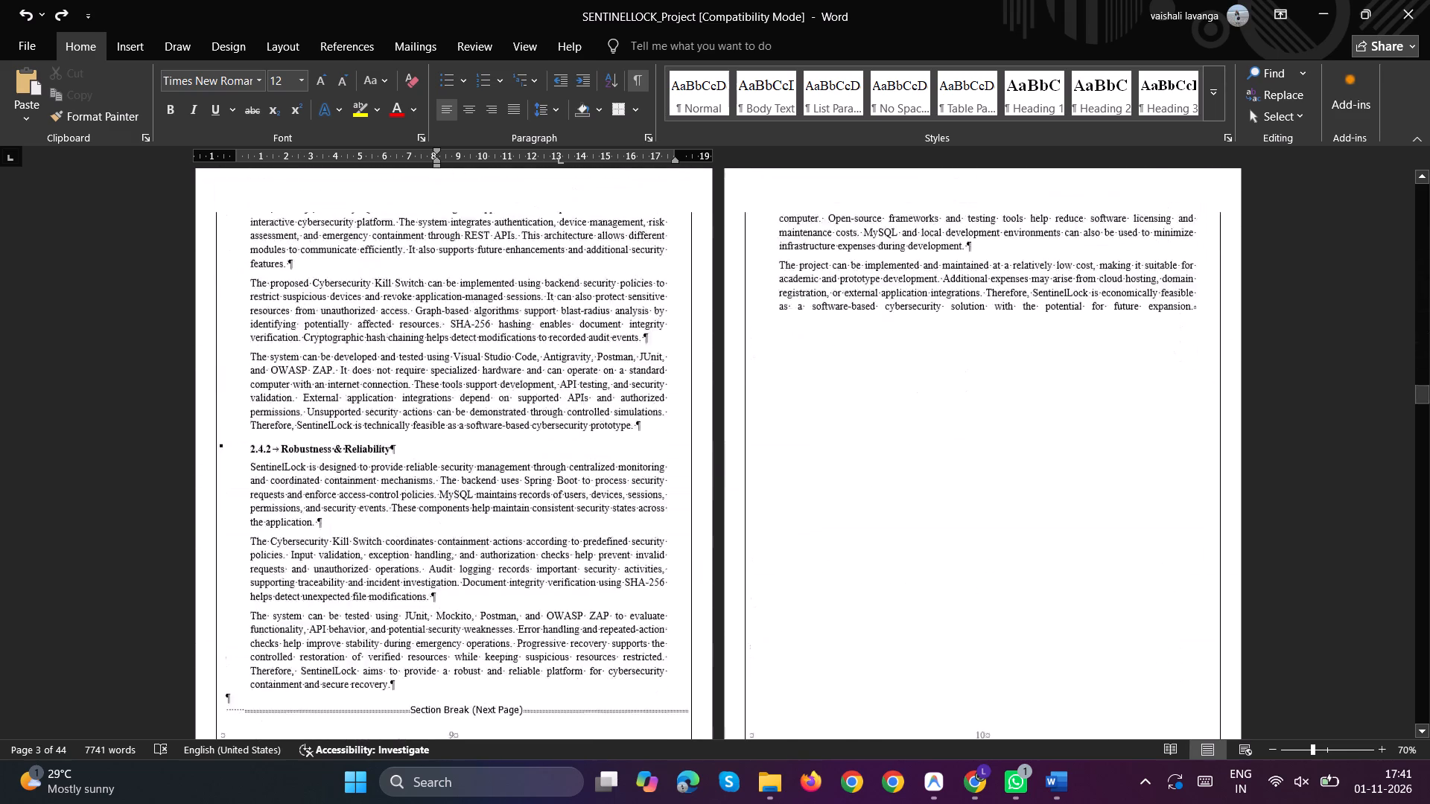
{"action": "scroll", "coordinate": [346, 447], "scroll_direction": "down", "scroll_amount": 20}
{"action": "scroll", "coordinate": [346, 447], "scroll_direction": "down", "scroll_amount": 20}
{"action": "scroll", "coordinate": [346, 447], "scroll_direction": "down", "scroll_amount": 20}
{"action": "scroll", "coordinate": [346, 447], "scroll_direction": "up", "scroll_amount": 8}
{"action": "scroll", "coordinate": [346, 447], "scroll_direction": "down", "scroll_amount": 1}
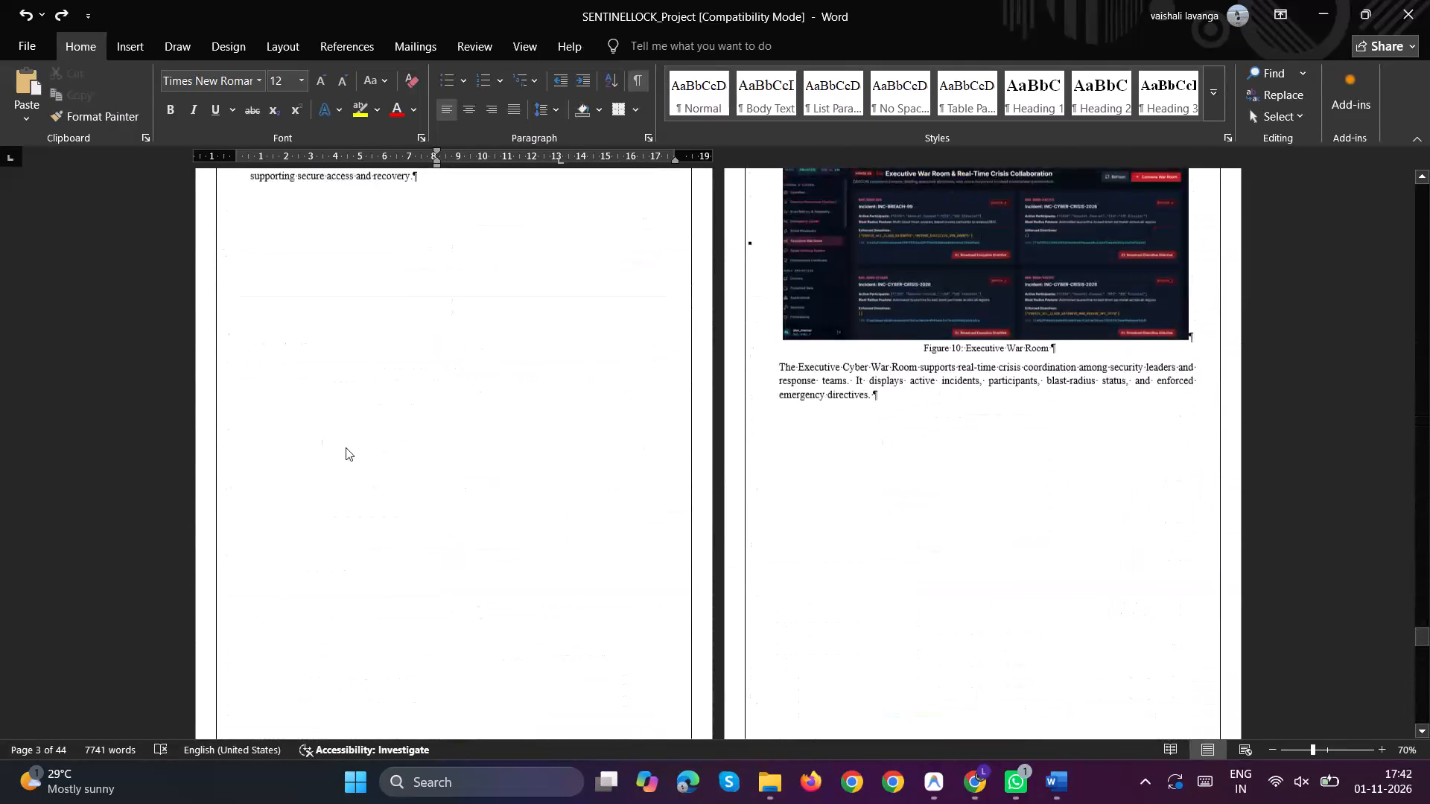
{"action": "scroll", "coordinate": [346, 447], "scroll_direction": "down", "scroll_amount": 1}
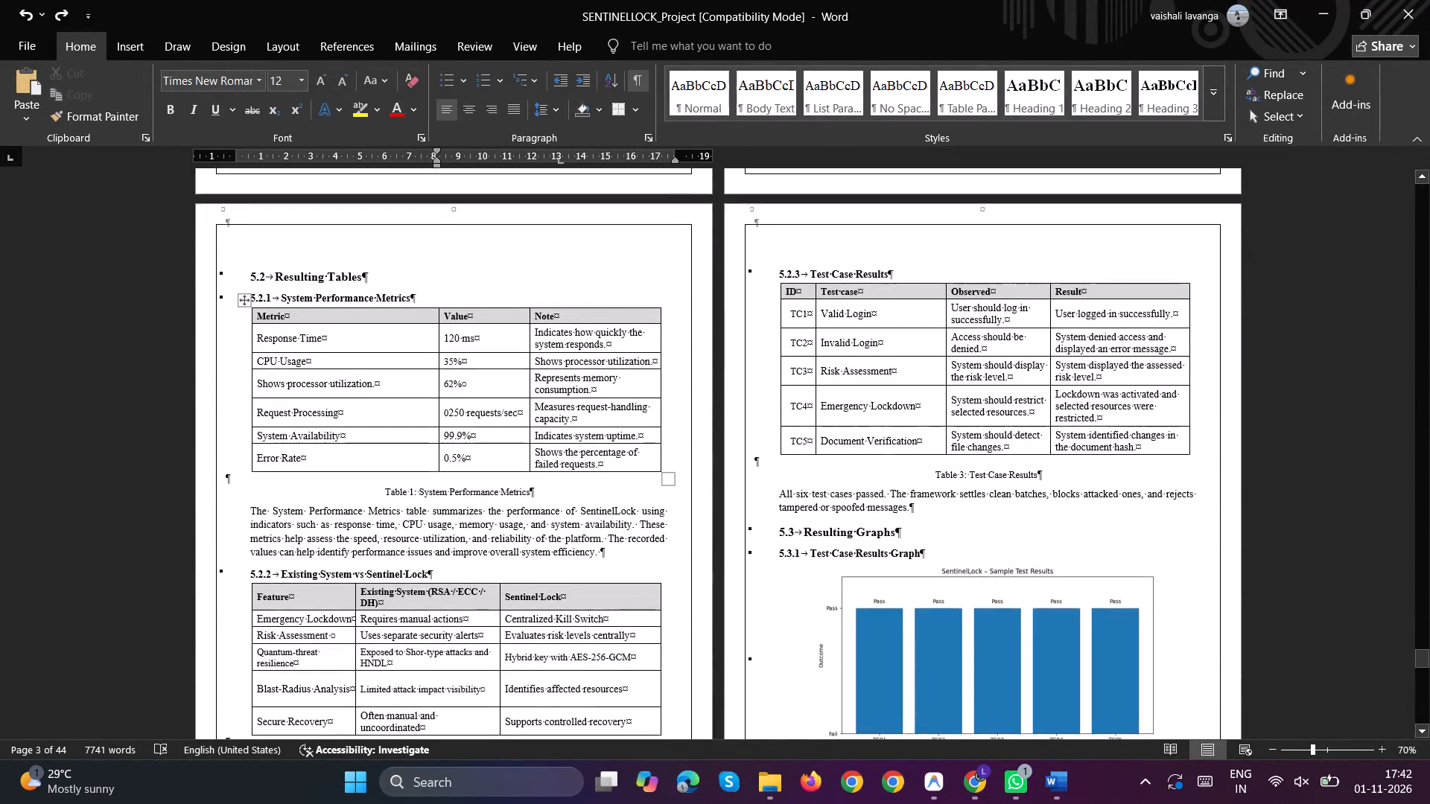
{"action": "scroll", "coordinate": [346, 447], "scroll_direction": "down", "scroll_amount": 1}
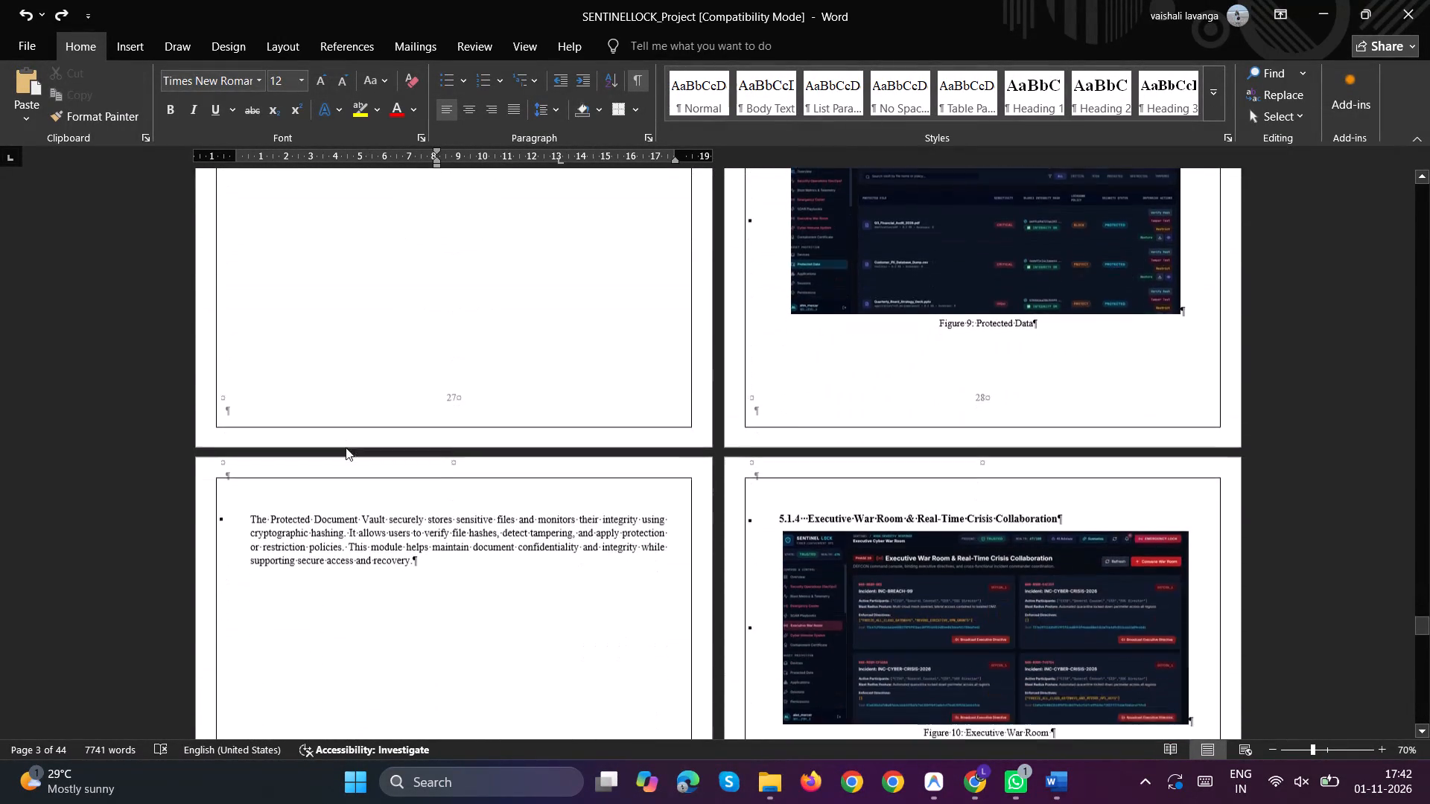
{"action": "scroll", "coordinate": [346, 447], "scroll_direction": "down", "scroll_amount": 1}
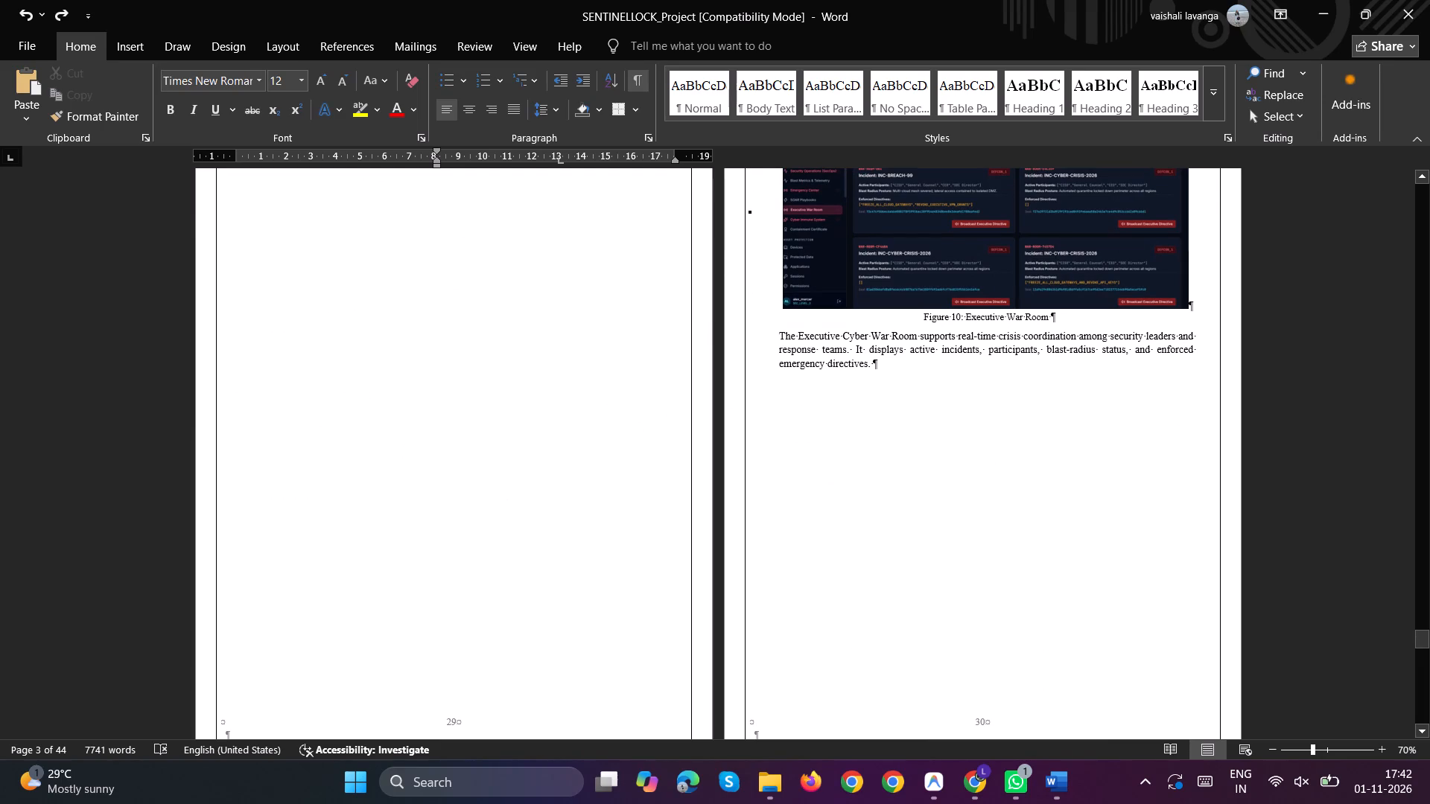
{"action": "scroll", "coordinate": [660, 409], "scroll_direction": "up", "scroll_amount": 1}
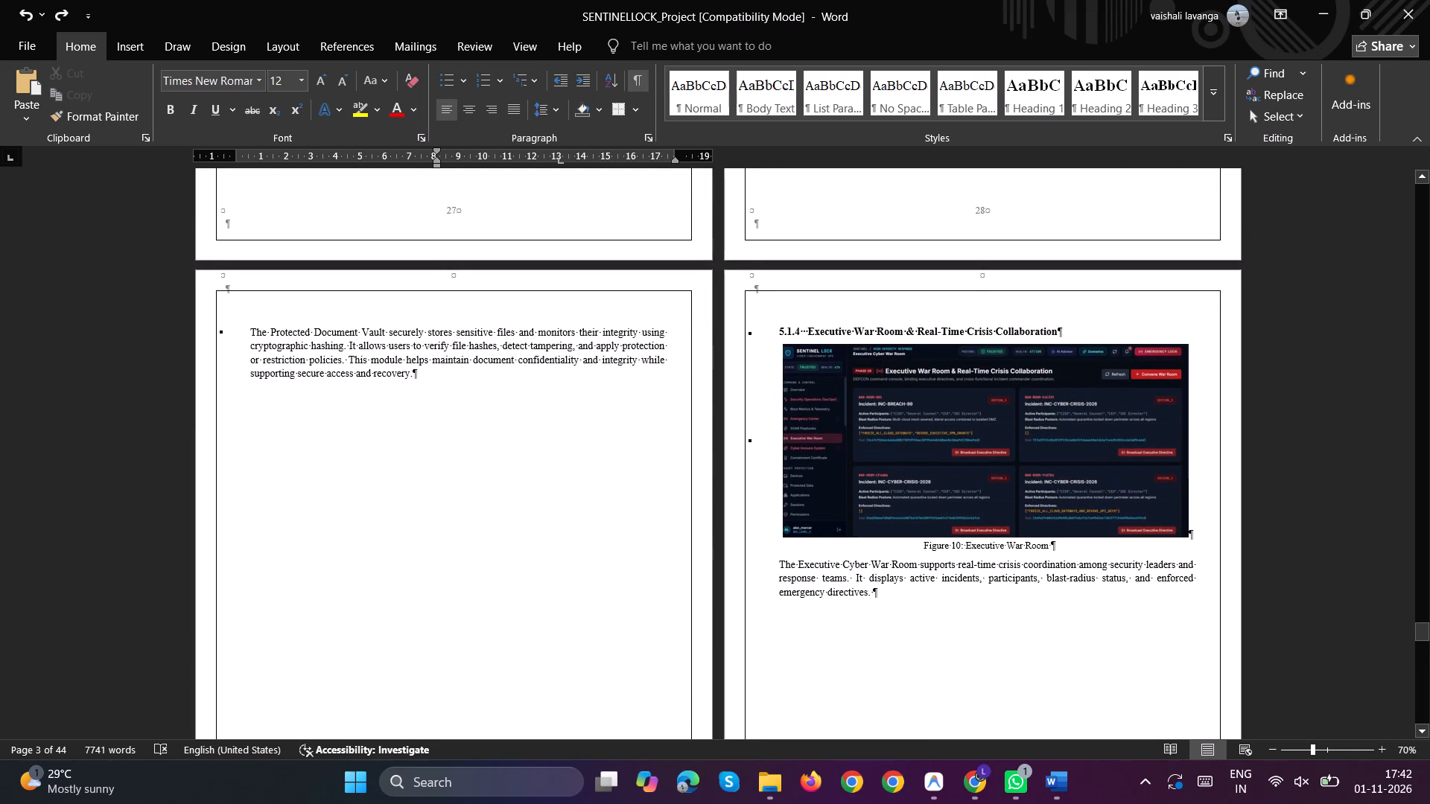
{"action": "scroll", "coordinate": [475, 584], "scroll_direction": "down", "scroll_amount": 2}
{"action": "left_click", "coordinate": [492, 511]}
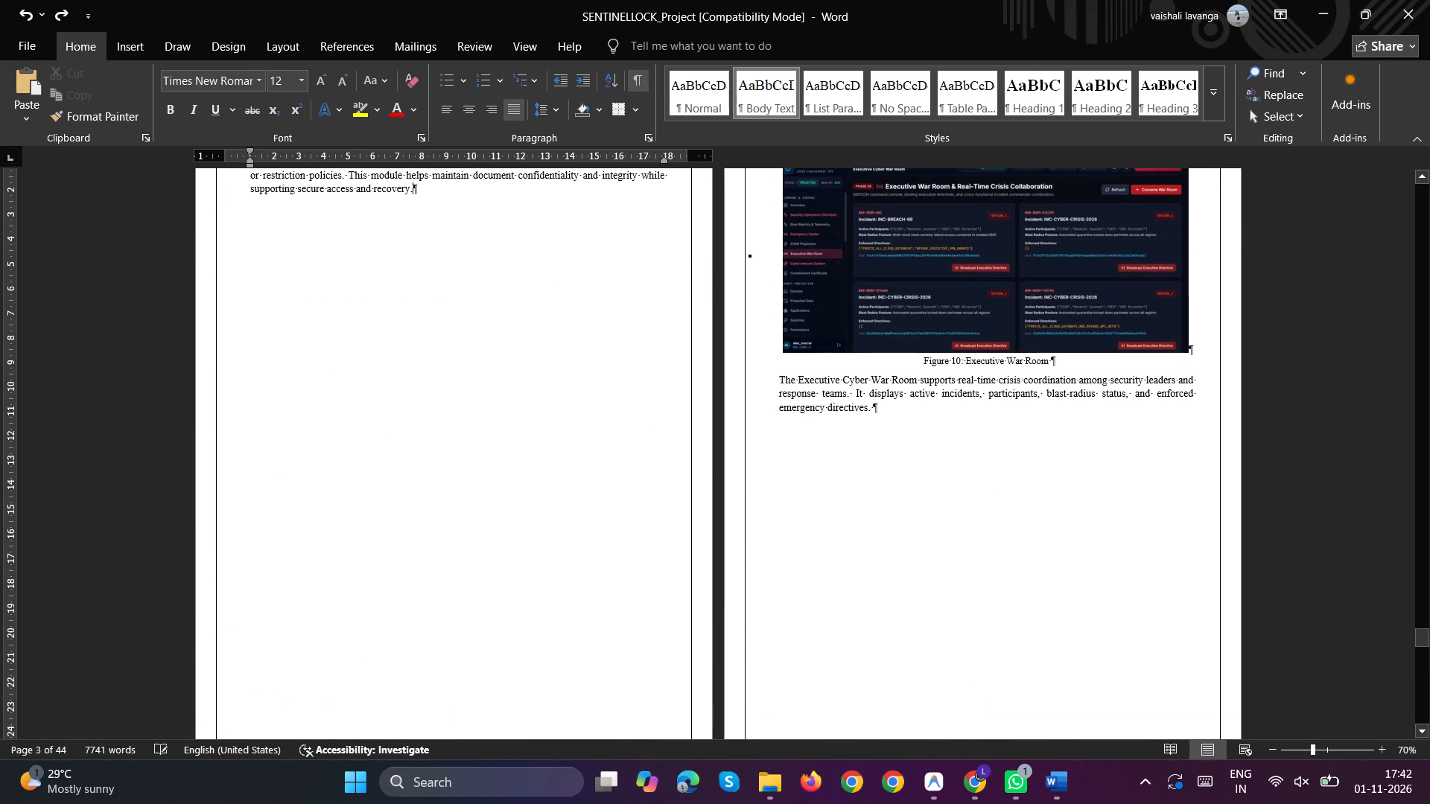
{"action": "scroll", "coordinate": [492, 511], "scroll_direction": "down", "scroll_amount": 2}
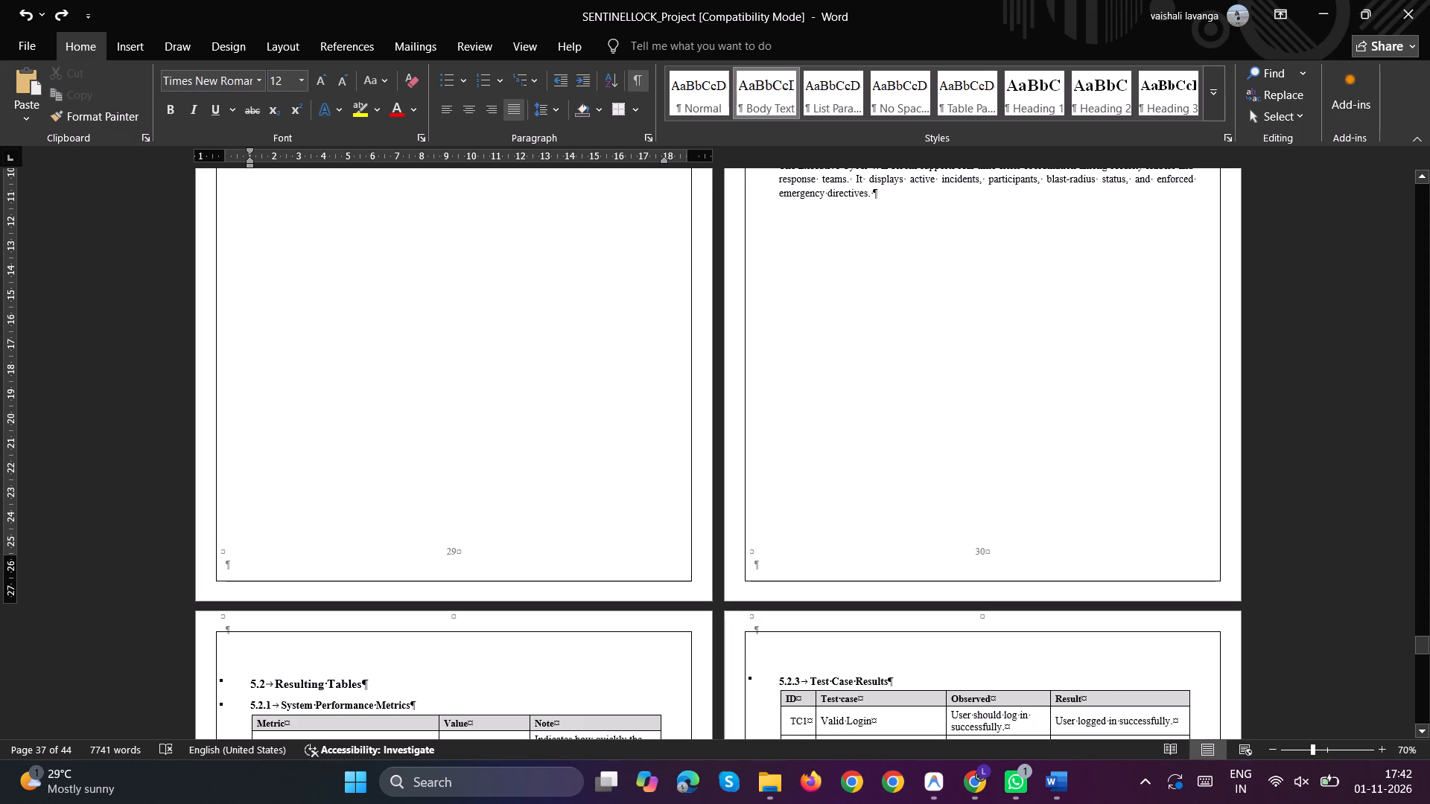
{"action": "scroll", "coordinate": [492, 511], "scroll_direction": "up", "scroll_amount": 2}
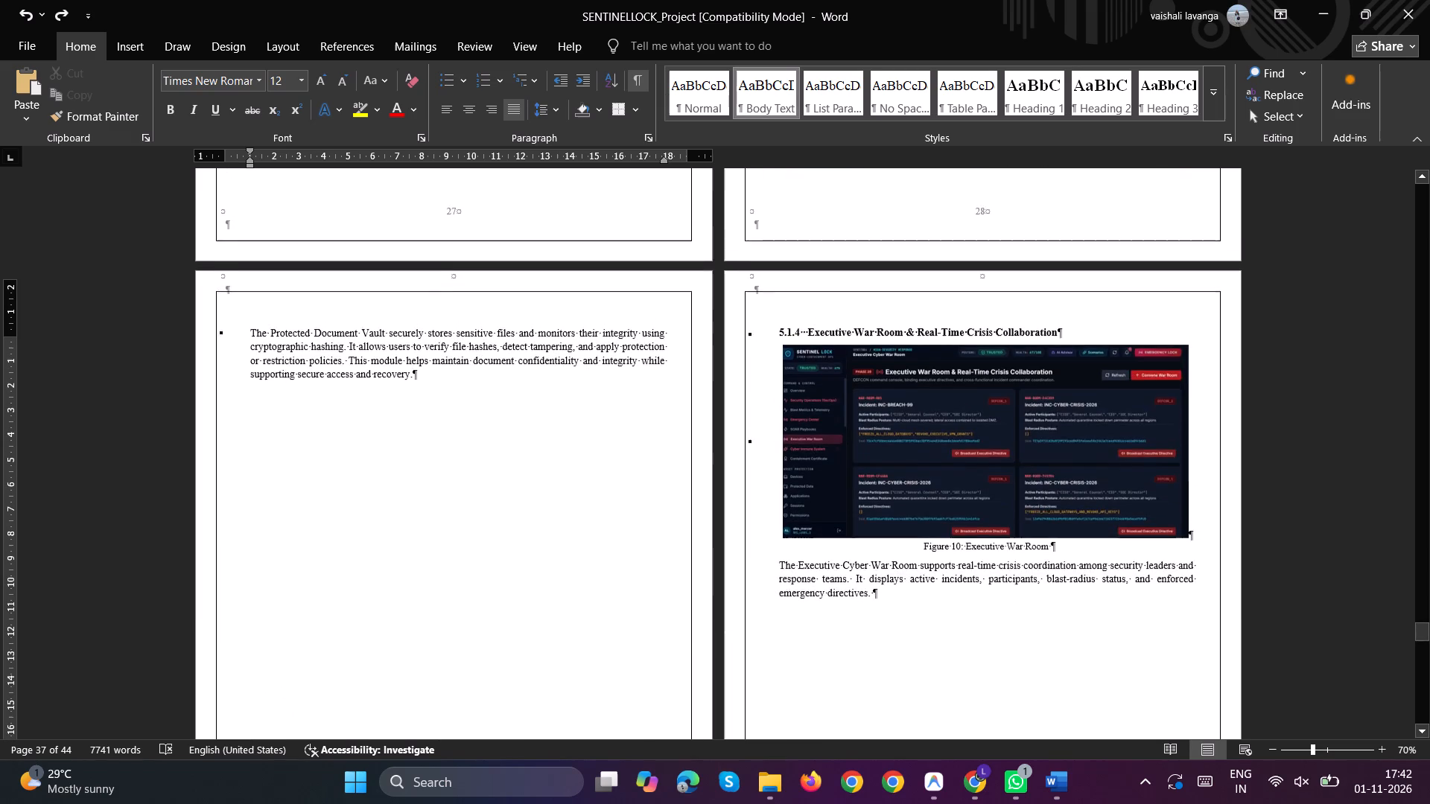
{"action": "scroll", "coordinate": [492, 511], "scroll_direction": "up", "scroll_amount": 4}
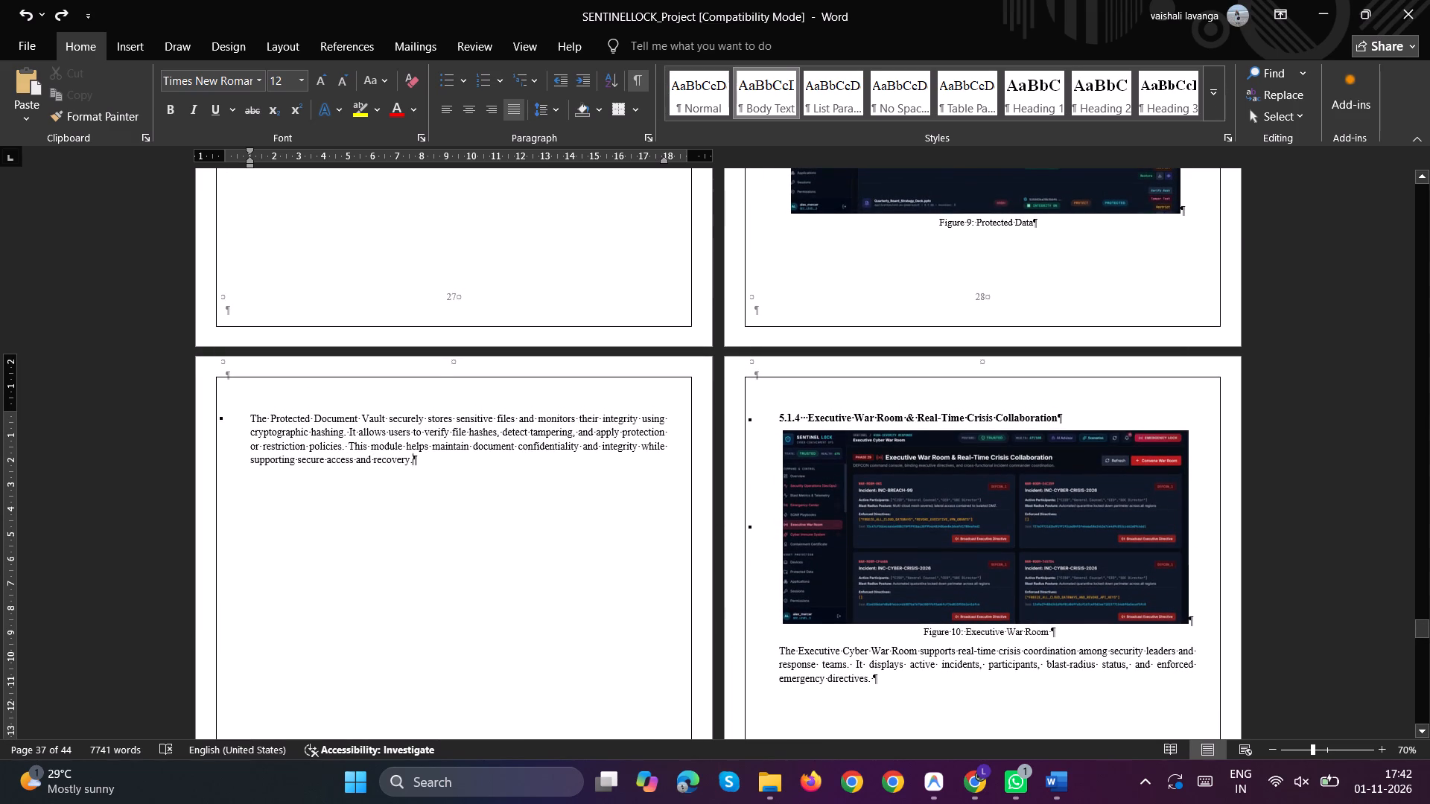
{"action": "scroll", "coordinate": [492, 511], "scroll_direction": "up", "scroll_amount": 4}
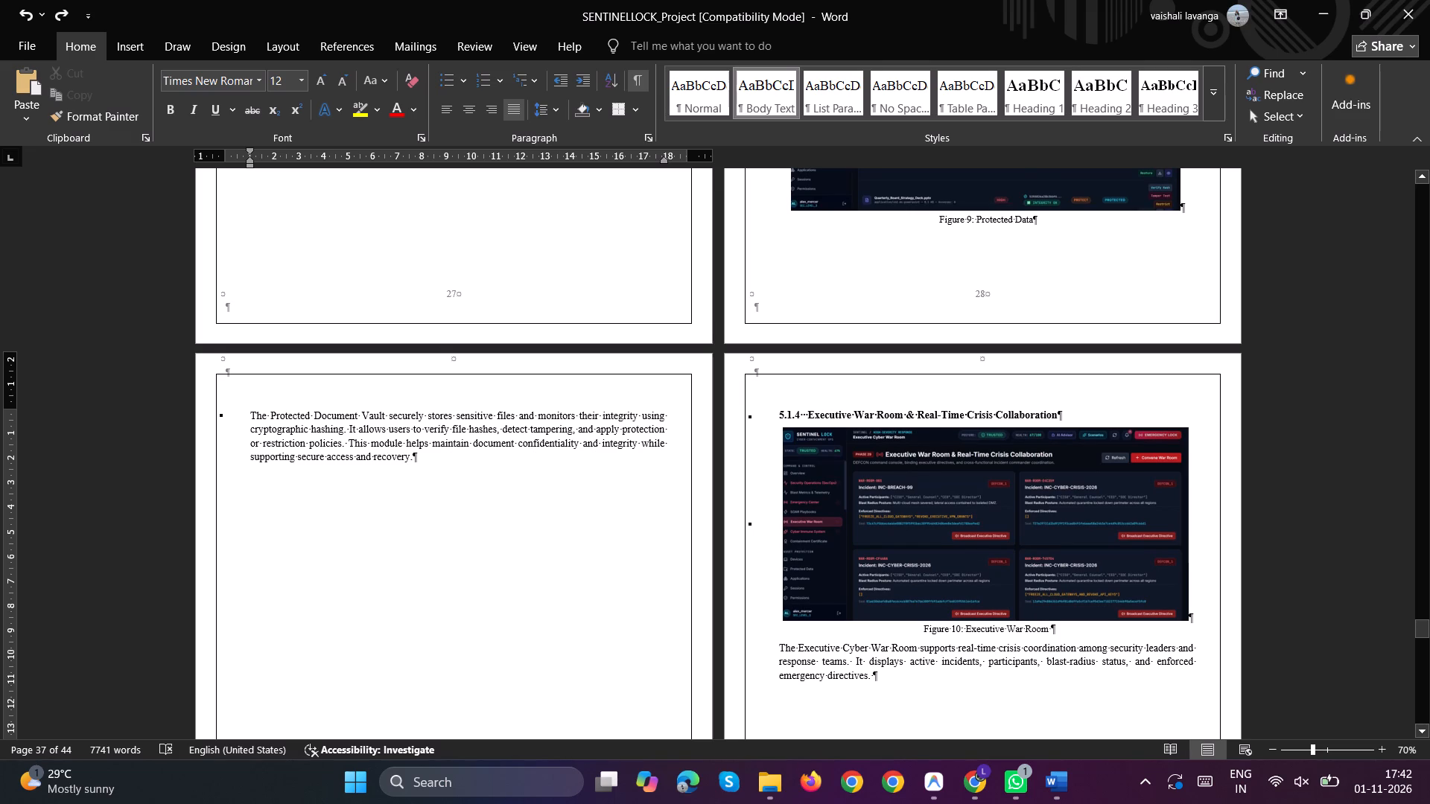
{"action": "scroll", "coordinate": [492, 511], "scroll_direction": "up", "scroll_amount": 3}
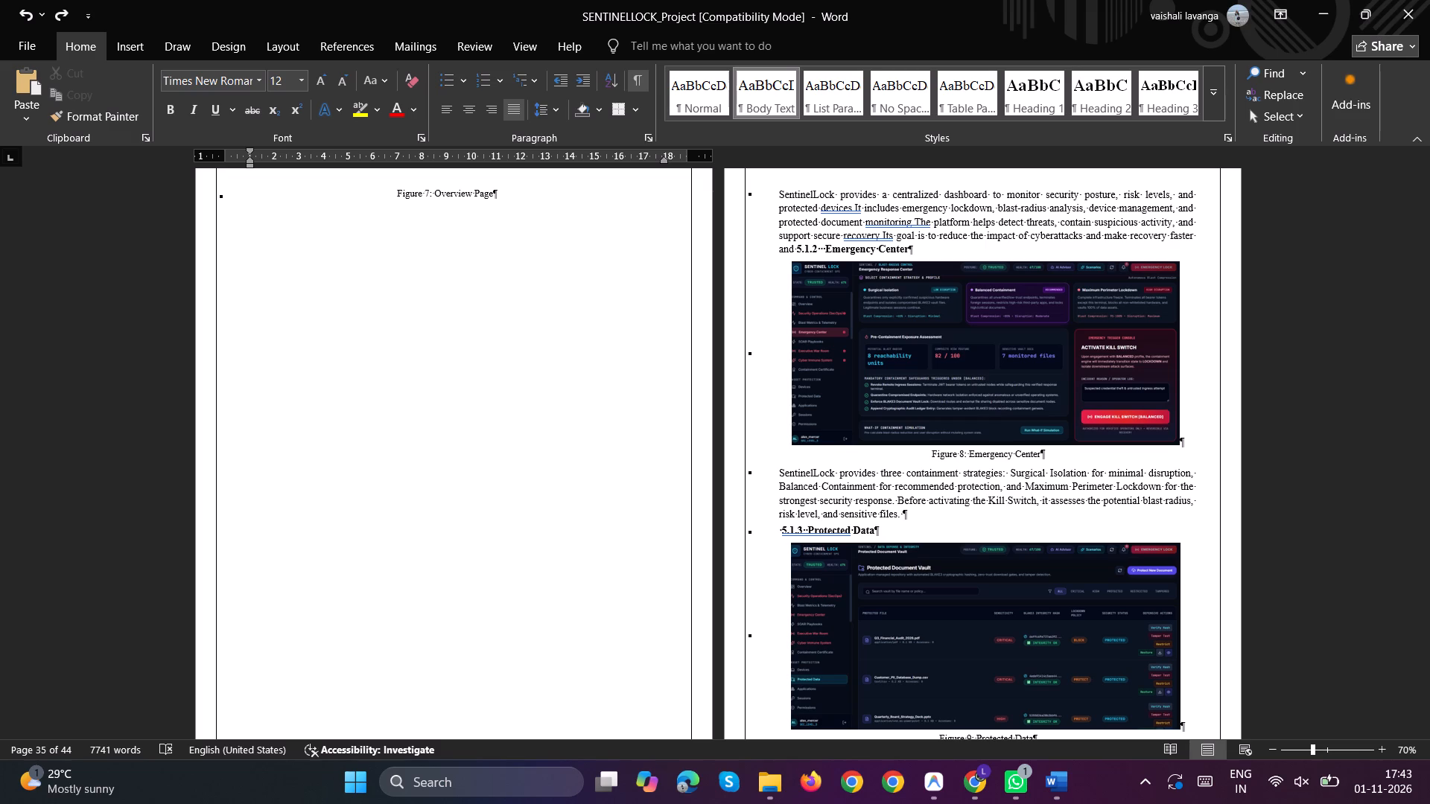
Hide the paragraph marks and other formatting symbols in the document.
{"action": "key", "text": "ctrl+shift+8"}
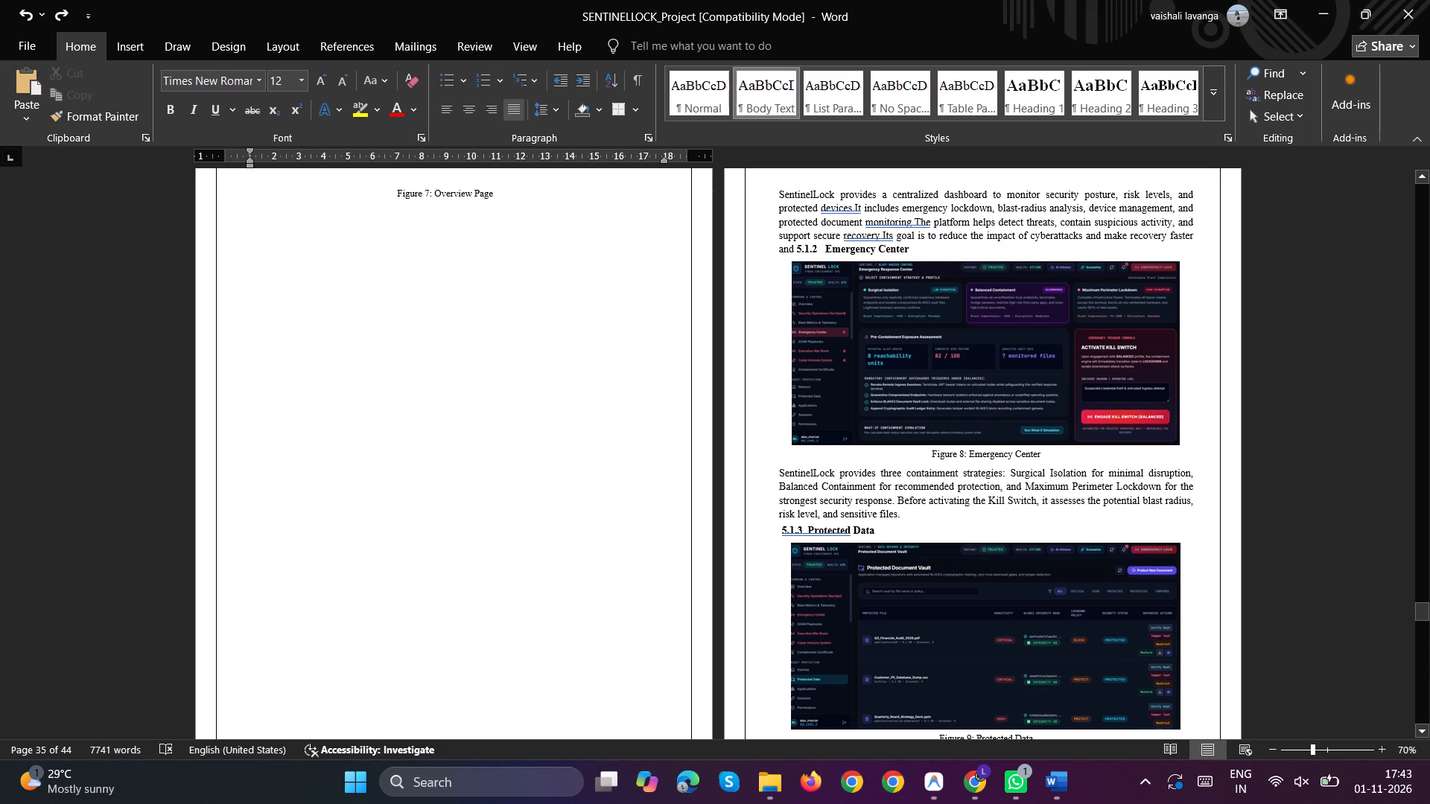
Remove the left indent of the heading "5.1.4 Executive War Room & Real-Time Crisis Collaboration" and try to pull it onto the preceding page.
{"action": "scroll", "coordinate": [504, 503], "scroll_direction": "up", "scroll_amount": 1}
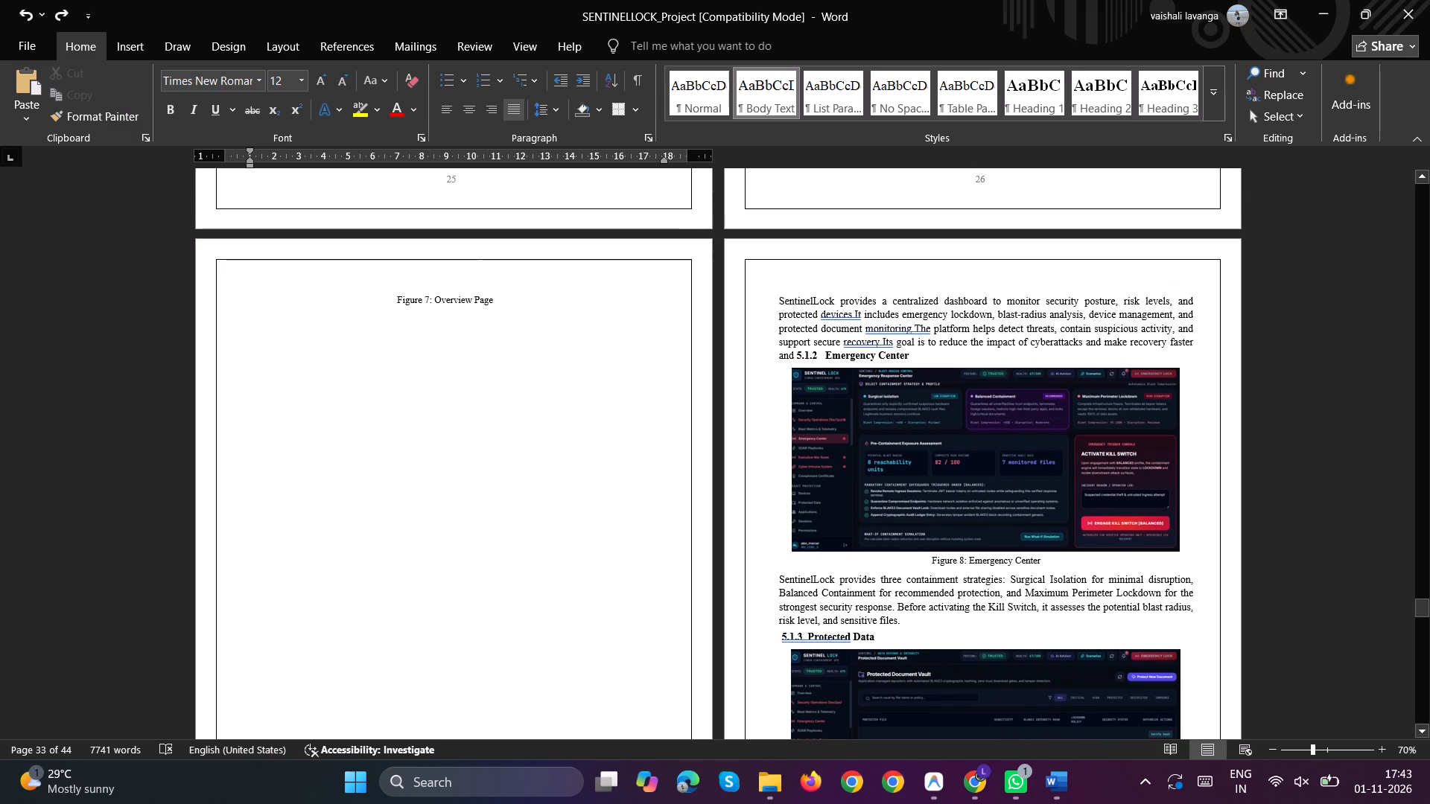
{"action": "scroll", "coordinate": [504, 503], "scroll_direction": "down", "scroll_amount": 4}
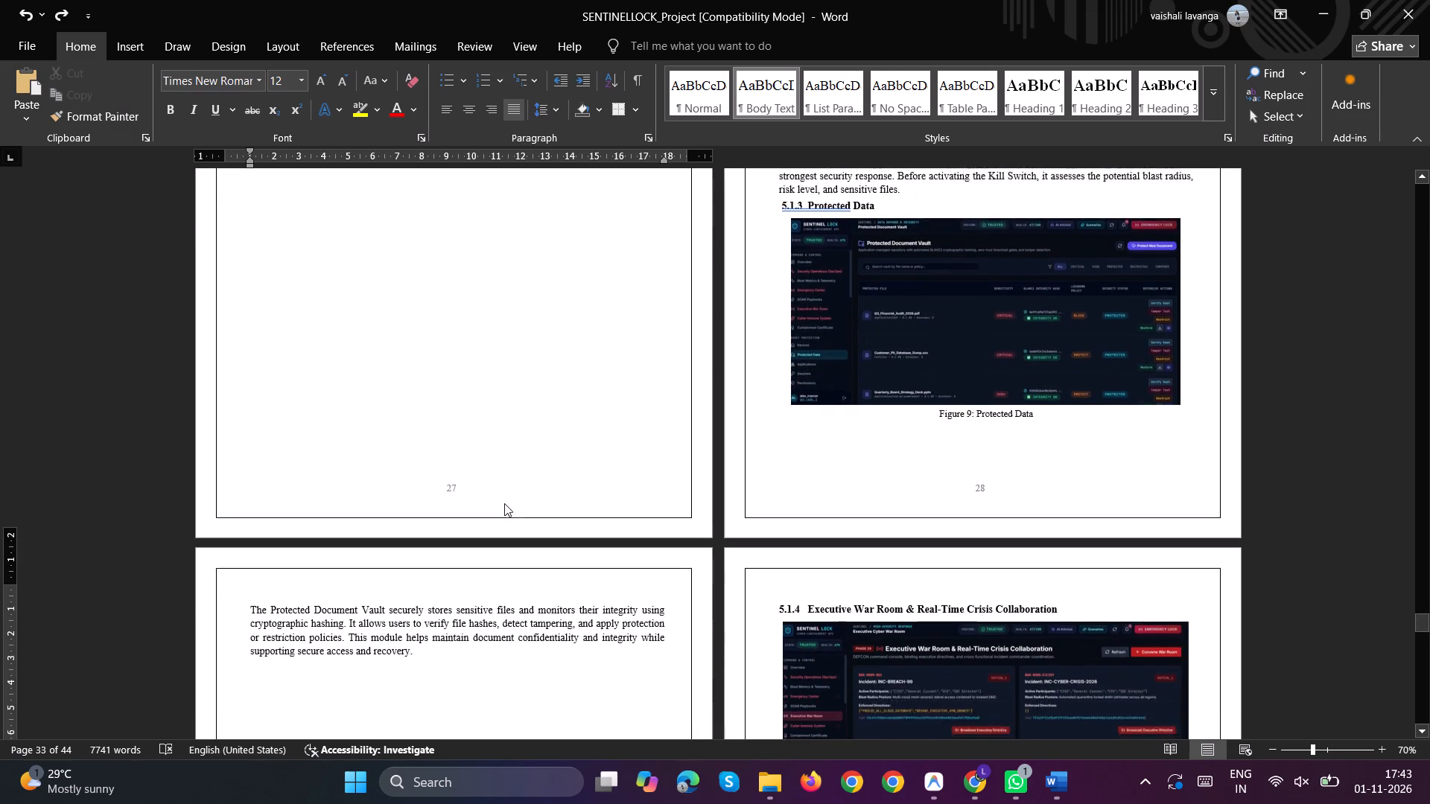
{"action": "scroll", "coordinate": [504, 503], "scroll_direction": "down", "scroll_amount": 5}
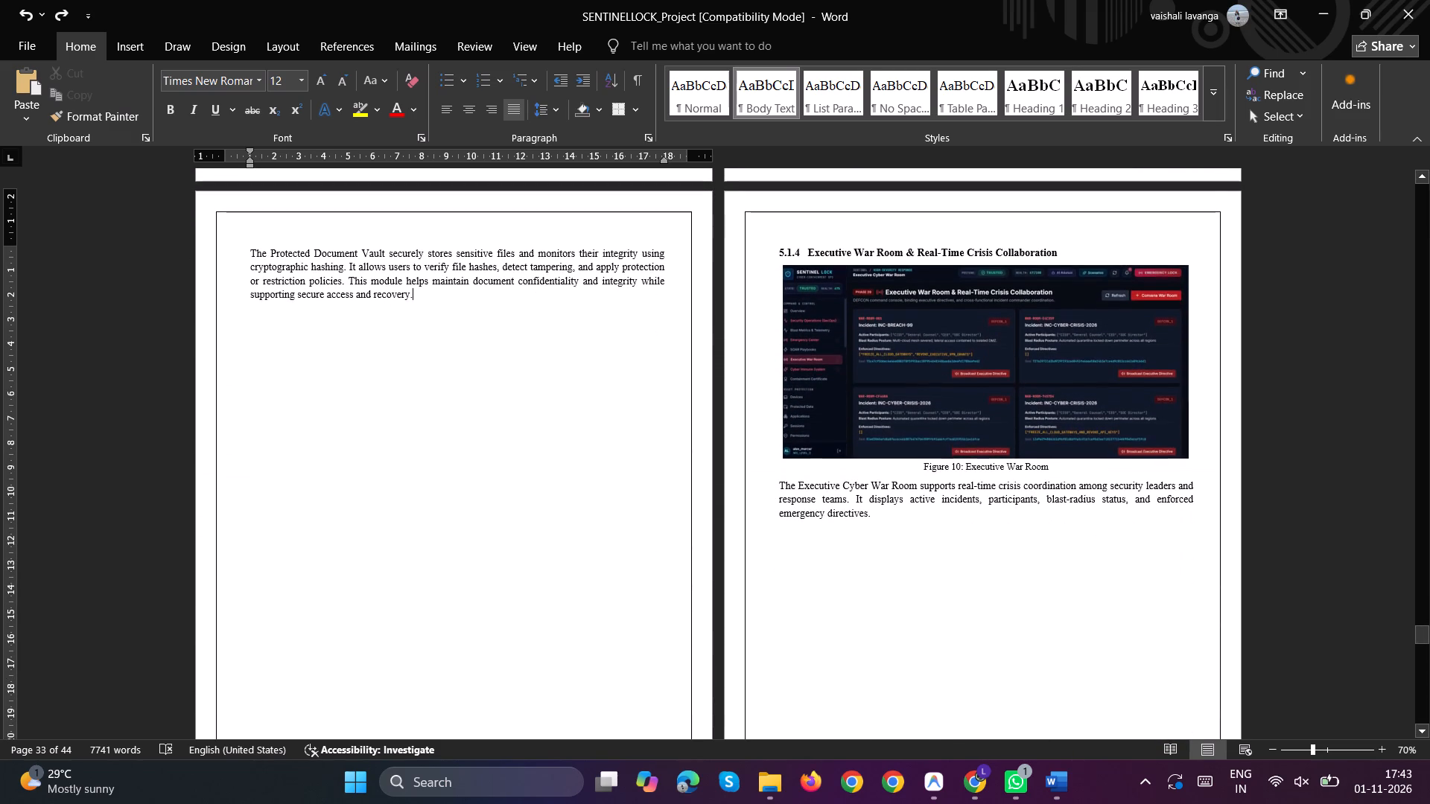
{"action": "left_click", "coordinate": [646, 349]}
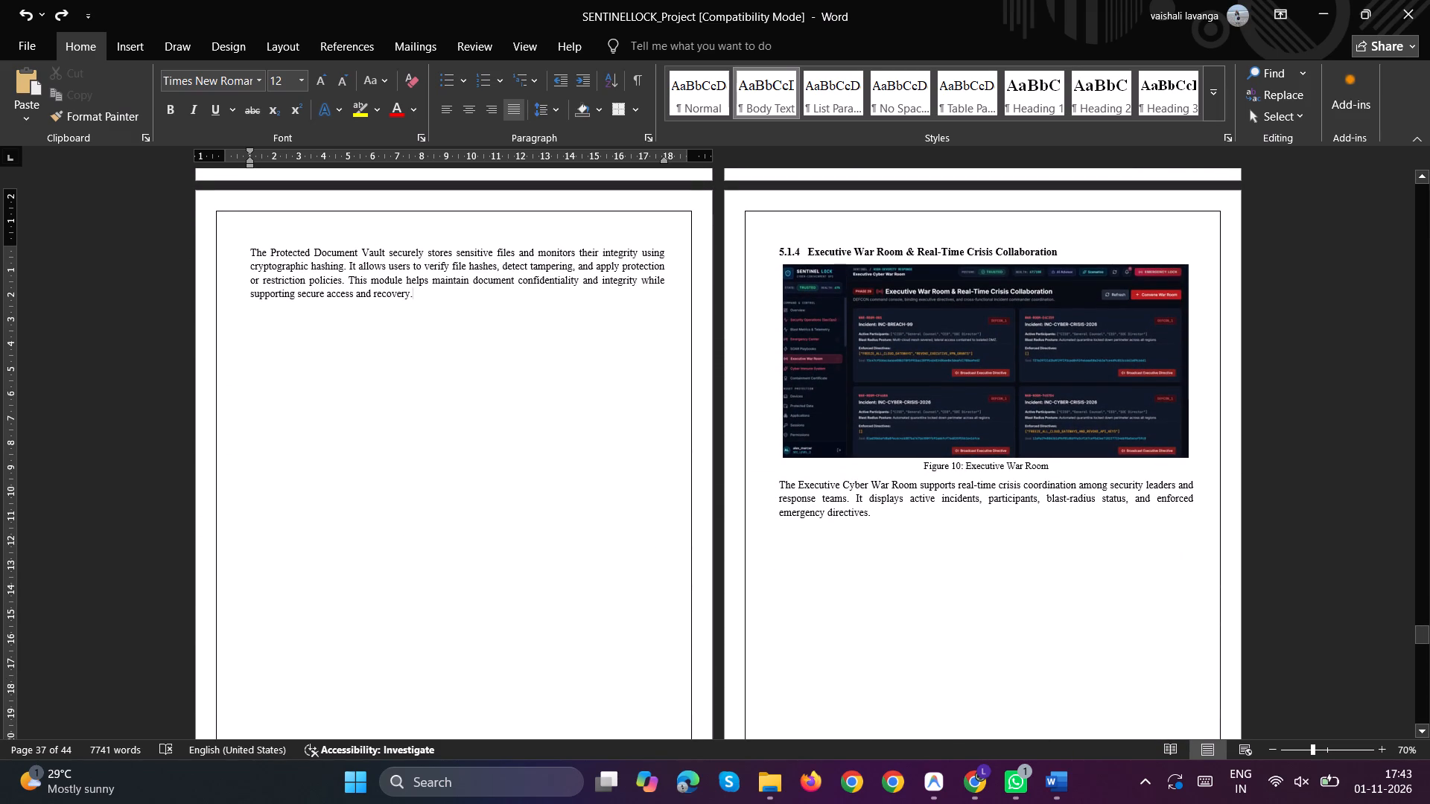
{"action": "left_click", "coordinate": [779, 255]}
{"action": "key", "text": "BackSpace"}
{"action": "key", "text": "BackSpace"}
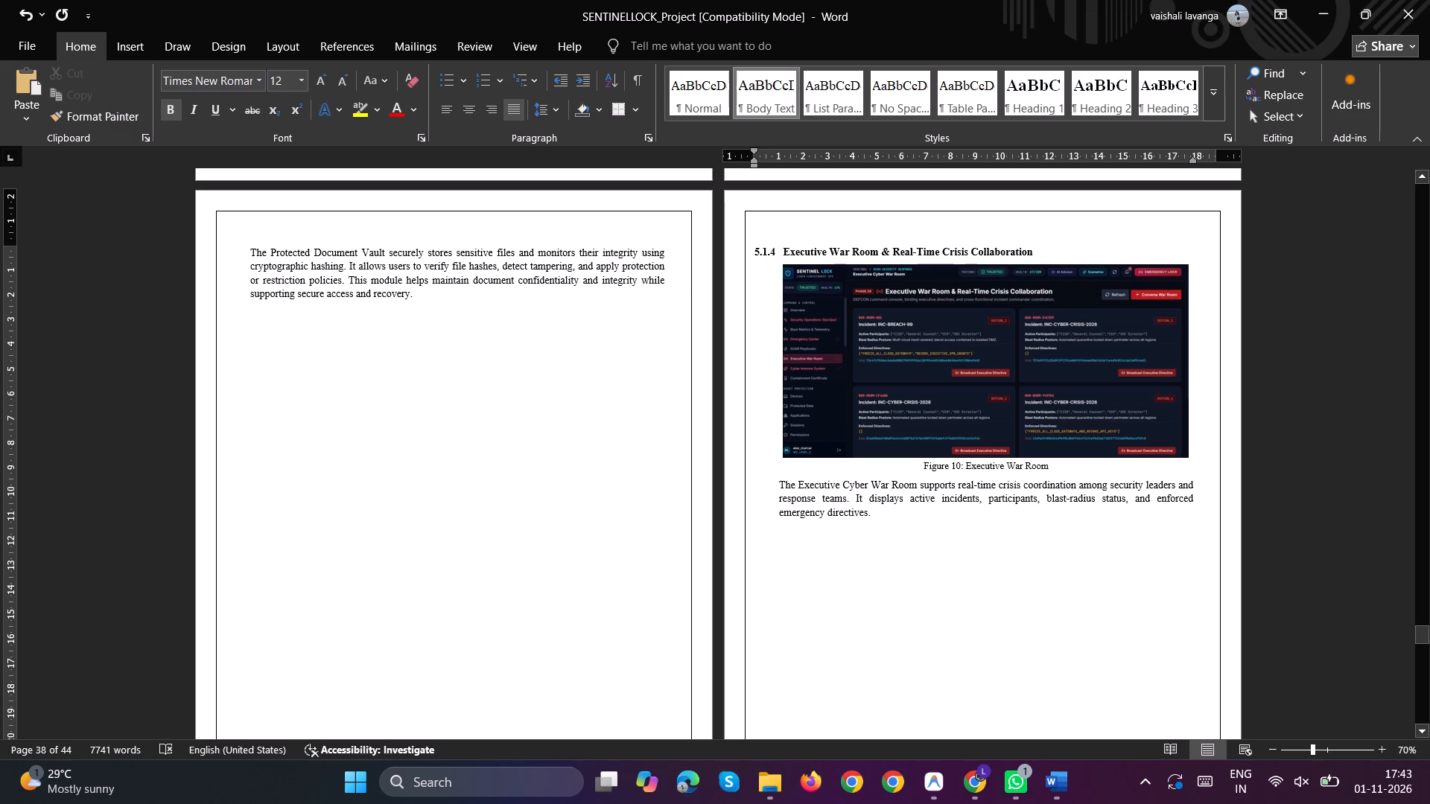
{"action": "key", "text": "BackSpace"}
{"action": "key", "text": "BackSpace"}
{"action": "key", "text": "BackSpace"}
{"action": "key", "text": "BackSpace"}
{"action": "key", "text": "BackSpace"}
{"action": "key", "text": "BackSpace"}
{"action": "key", "text": "BackSpace"}
Insert 10 spaces before the 5.1.4 heading to line it up with the body text below the figure.
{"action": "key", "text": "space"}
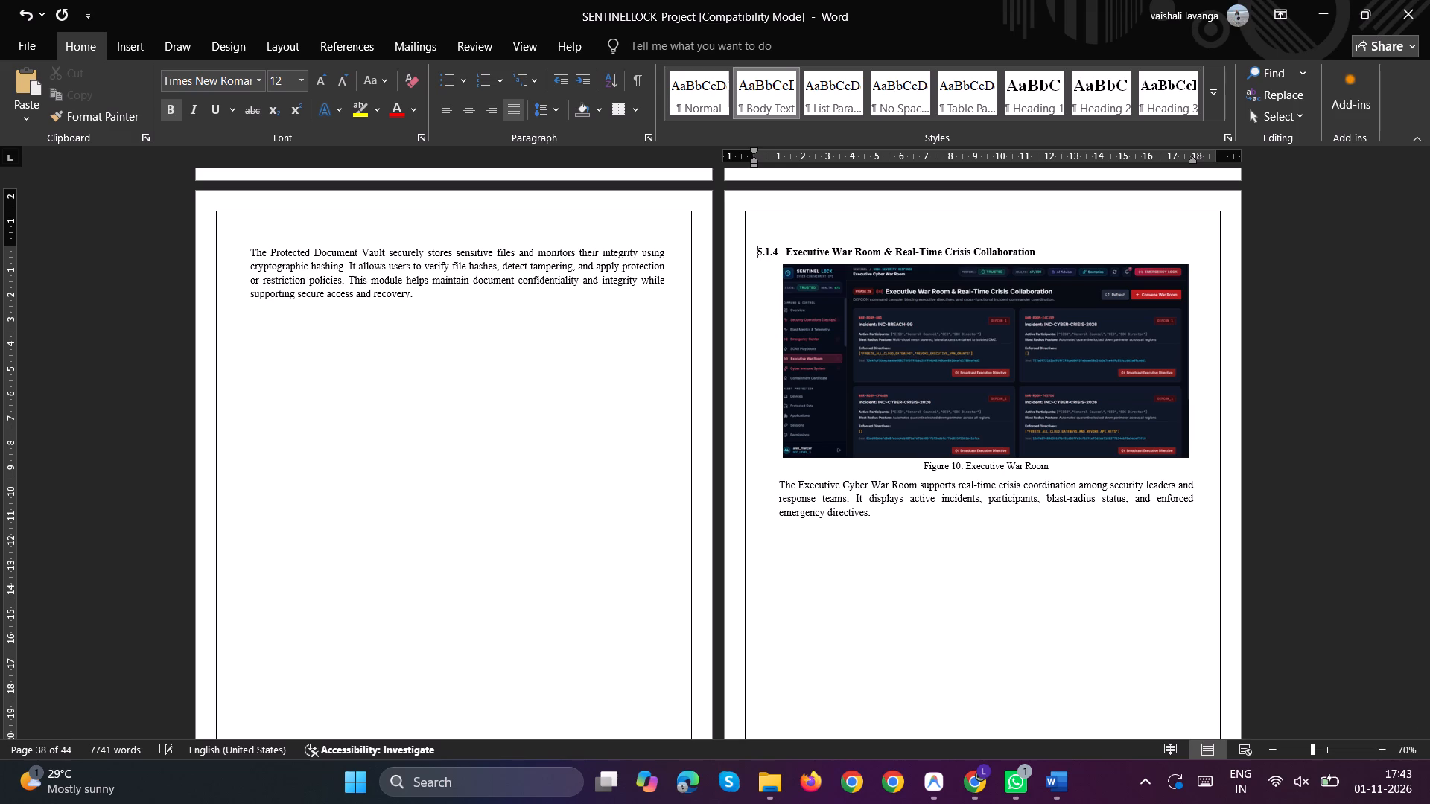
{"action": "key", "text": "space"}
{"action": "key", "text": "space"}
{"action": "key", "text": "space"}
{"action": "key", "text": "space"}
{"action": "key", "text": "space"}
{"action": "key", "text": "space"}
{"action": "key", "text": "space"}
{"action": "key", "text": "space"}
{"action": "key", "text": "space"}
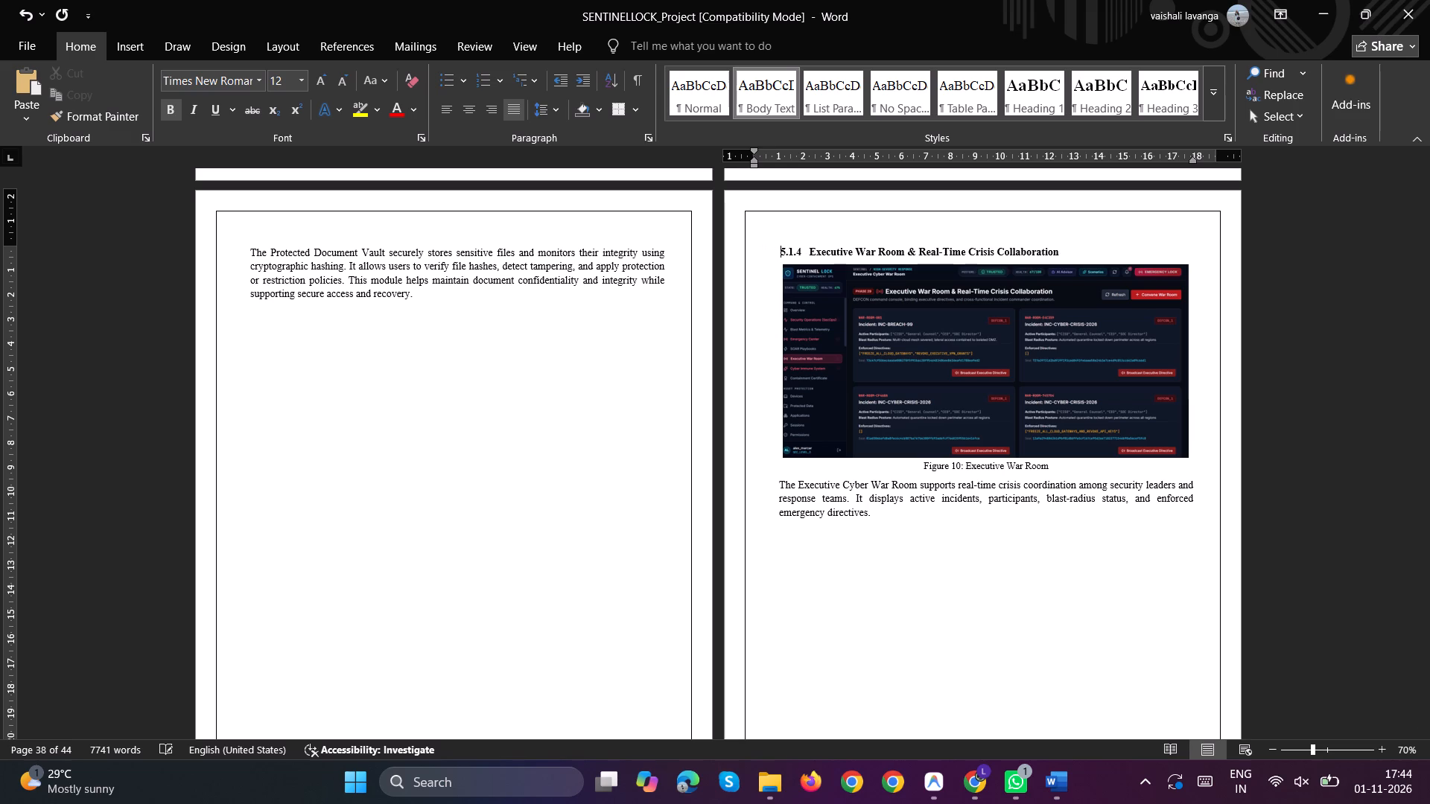
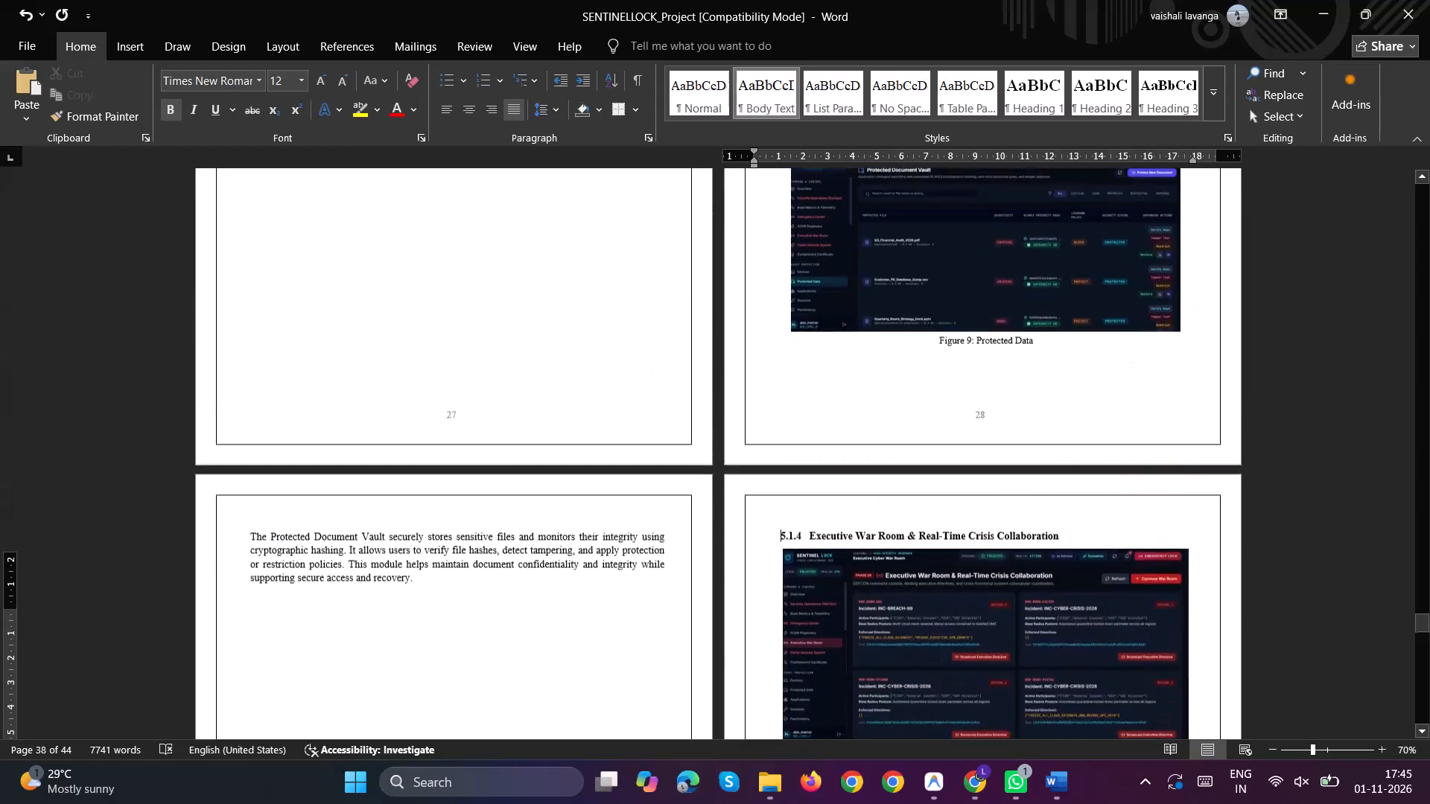
Remove the centring and indent of the "Figure 7: Overview Page" caption and try to pull it back onto the preceding page.
{"action": "scroll", "coordinate": [673, 386], "scroll_direction": "up", "scroll_amount": 1}
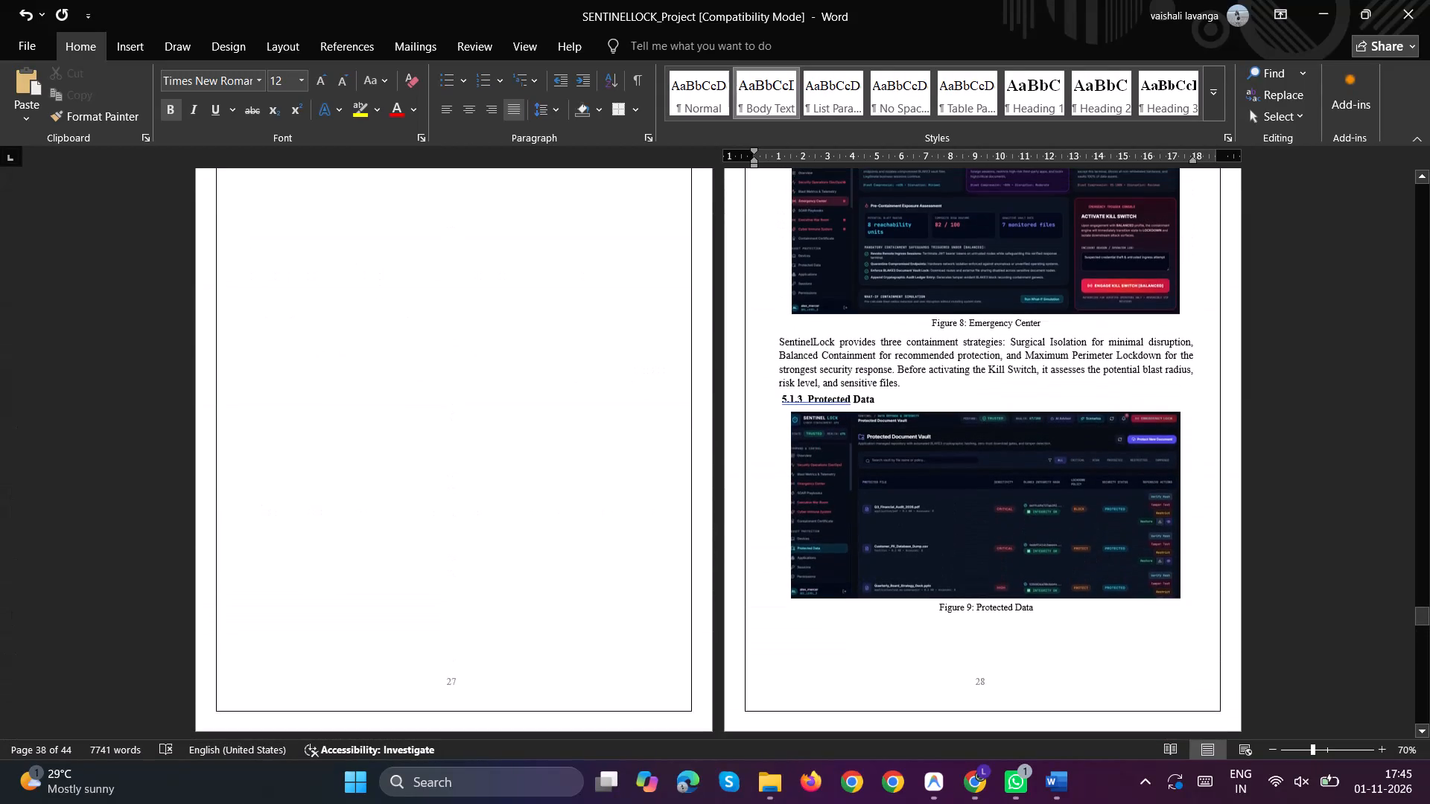
{"action": "scroll", "coordinate": [673, 386], "scroll_direction": "up", "scroll_amount": 16}
{"action": "scroll", "coordinate": [673, 386], "scroll_direction": "down", "scroll_amount": 3}
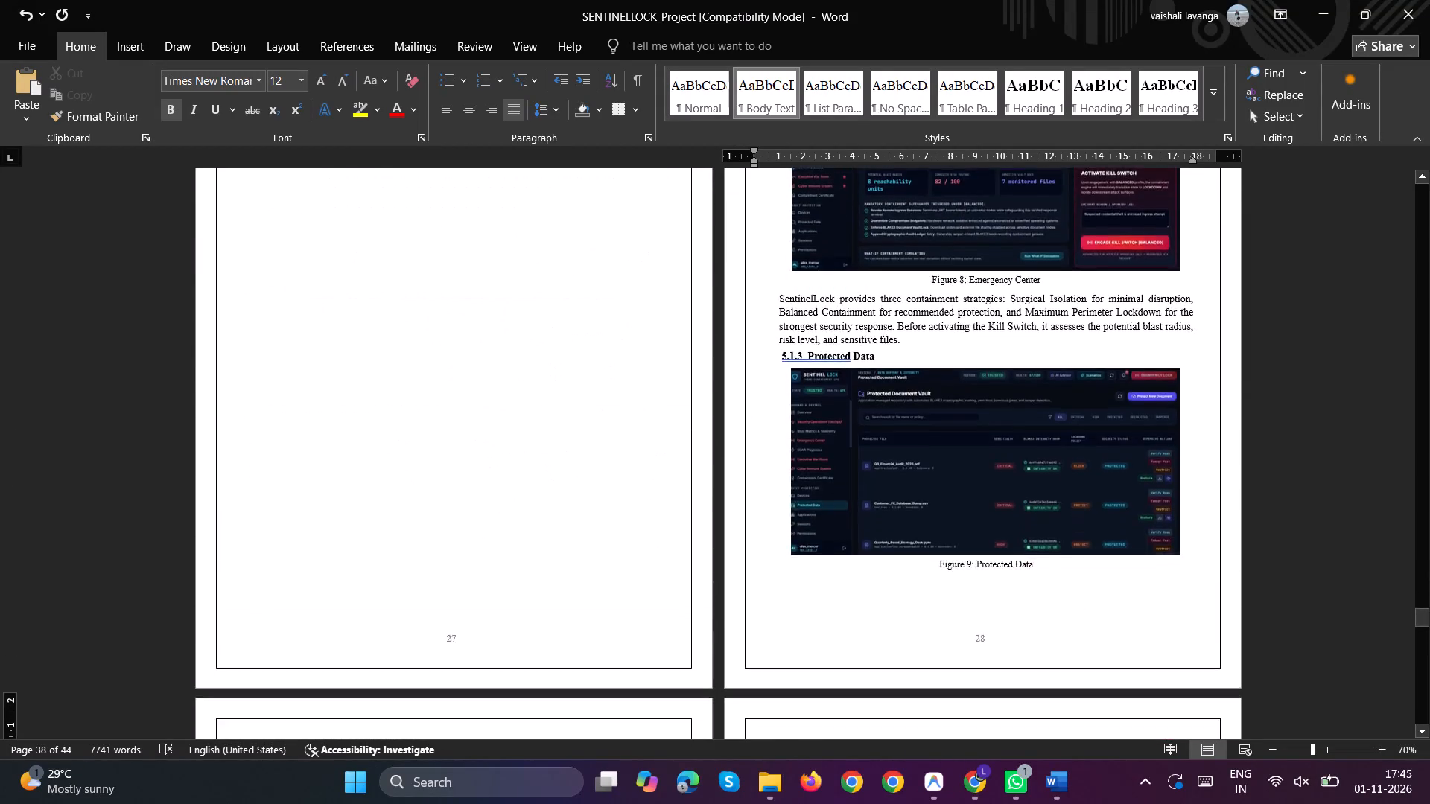
{"action": "scroll", "coordinate": [673, 386], "scroll_direction": "up", "scroll_amount": 2}
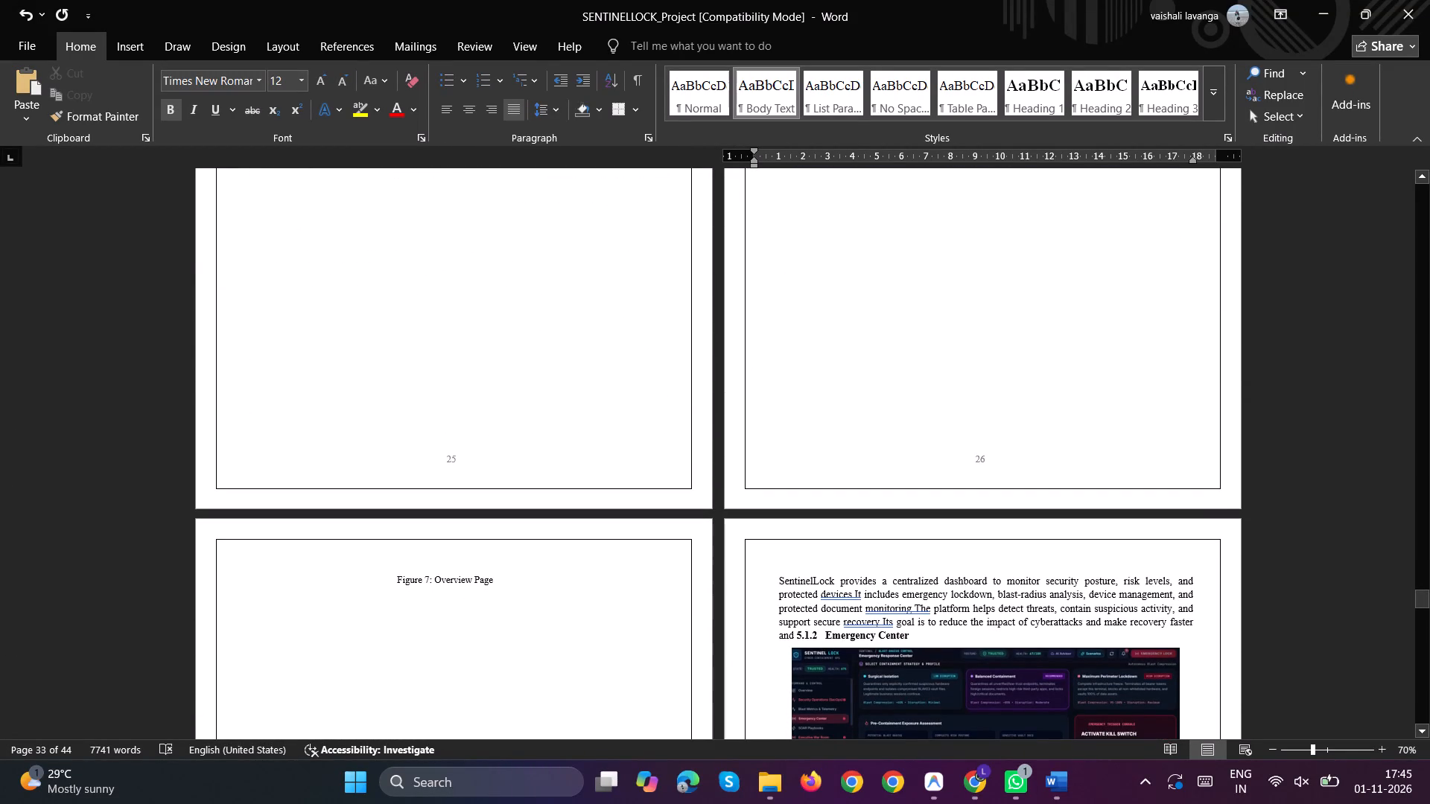
{"action": "left_click", "coordinate": [395, 586]}
{"action": "key", "text": "BackSpace"}
{"action": "key", "text": "BackSpace"}
{"action": "key", "text": "BackSpace"}
{"action": "key", "text": "BackSpace"}
{"action": "key", "text": "BackSpace"}
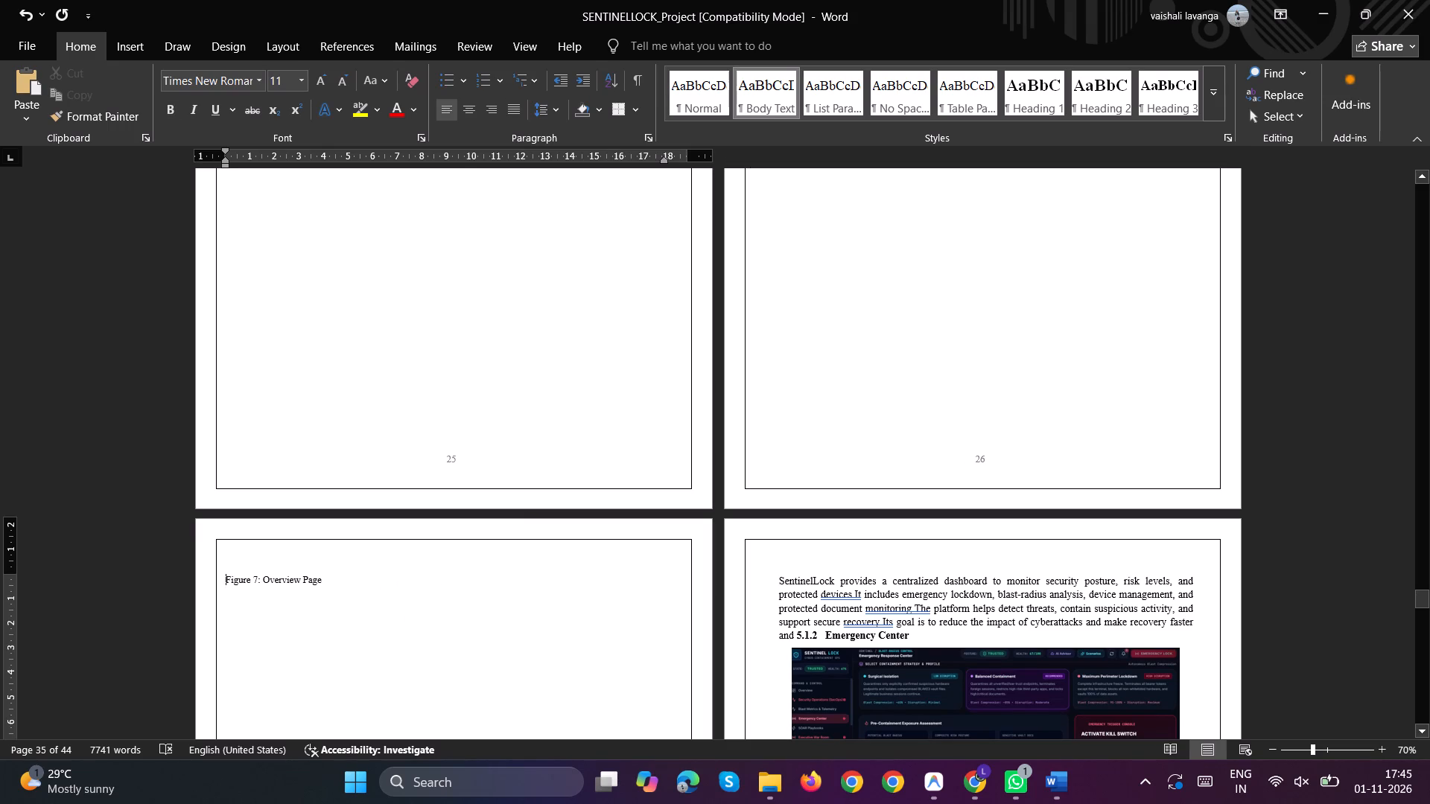
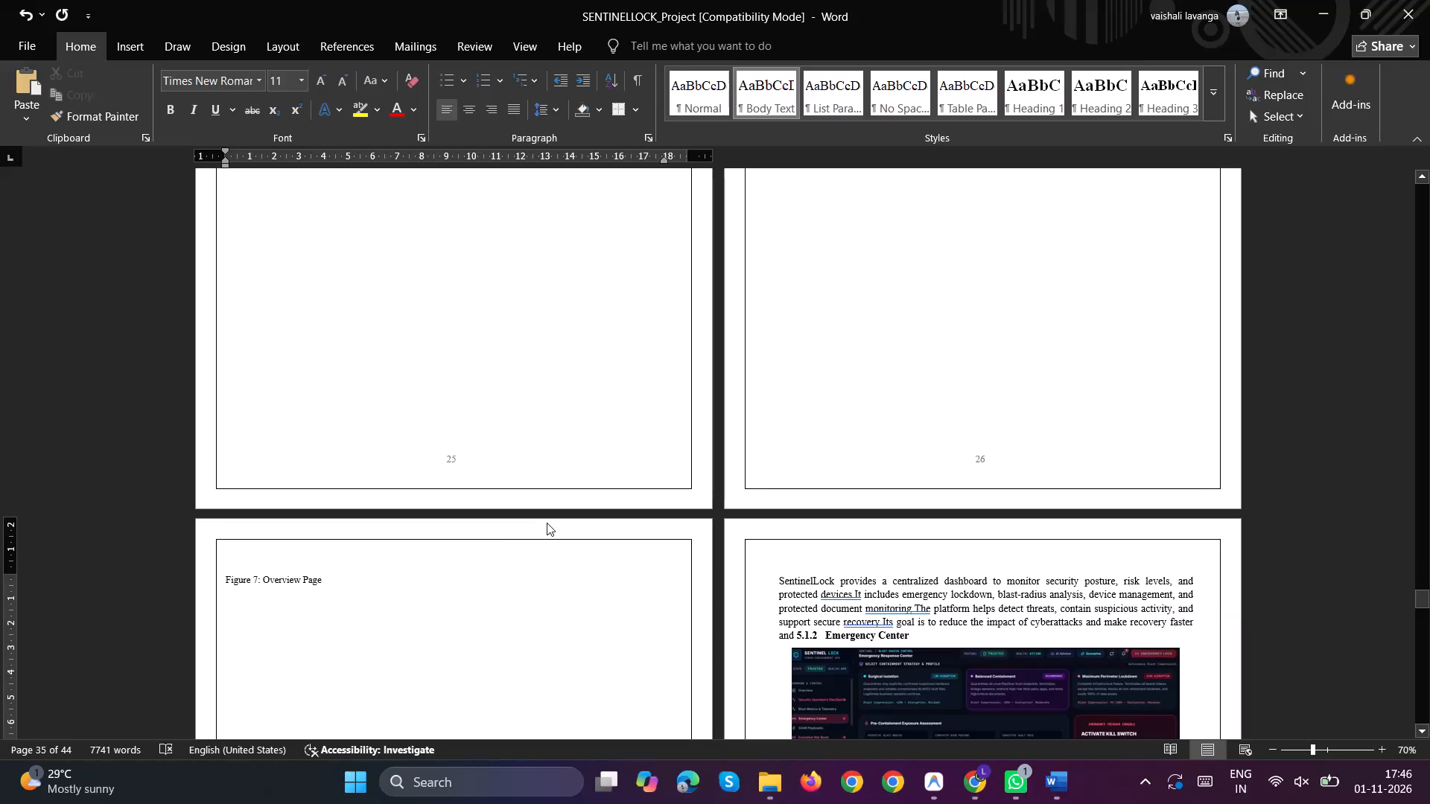
Turn on the display of paragraph marks and hidden formatting symbols for the Chapter 5 results pages.
{"action": "scroll", "coordinate": [547, 523], "scroll_direction": "up", "scroll_amount": 12}
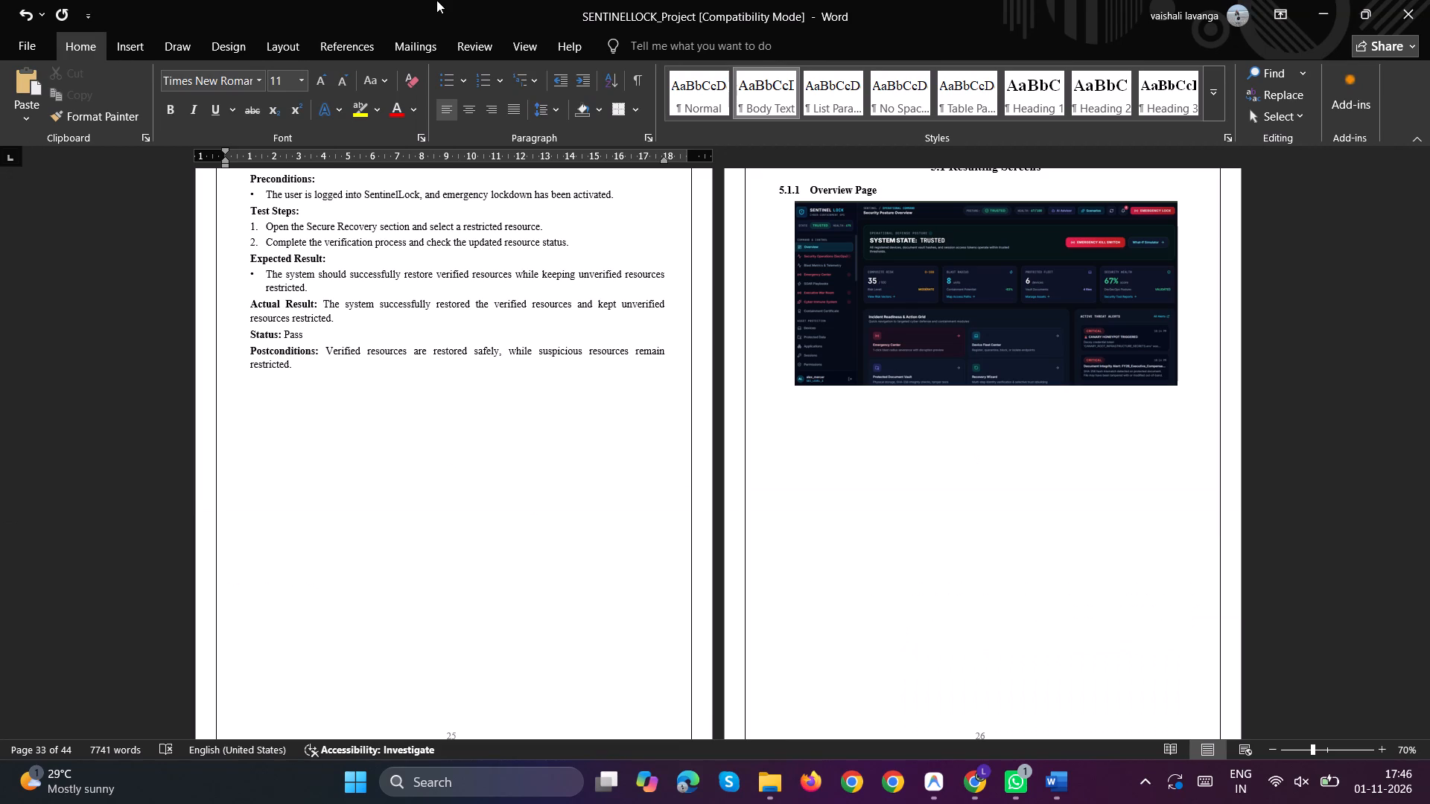
{"action": "scroll", "coordinate": [854, 525], "scroll_direction": "up", "scroll_amount": 2}
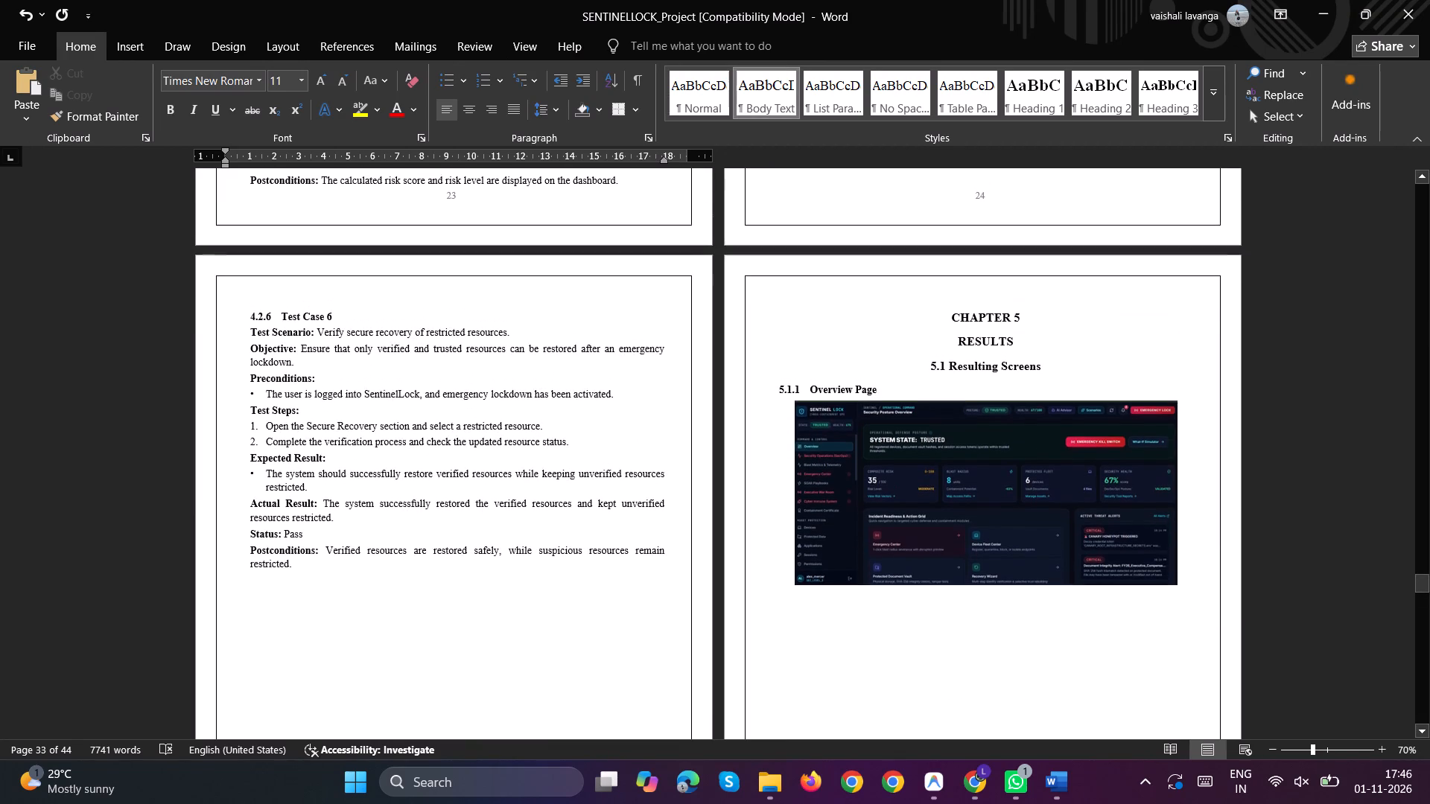
{"action": "scroll", "coordinate": [854, 525], "scroll_direction": "down", "scroll_amount": 1}
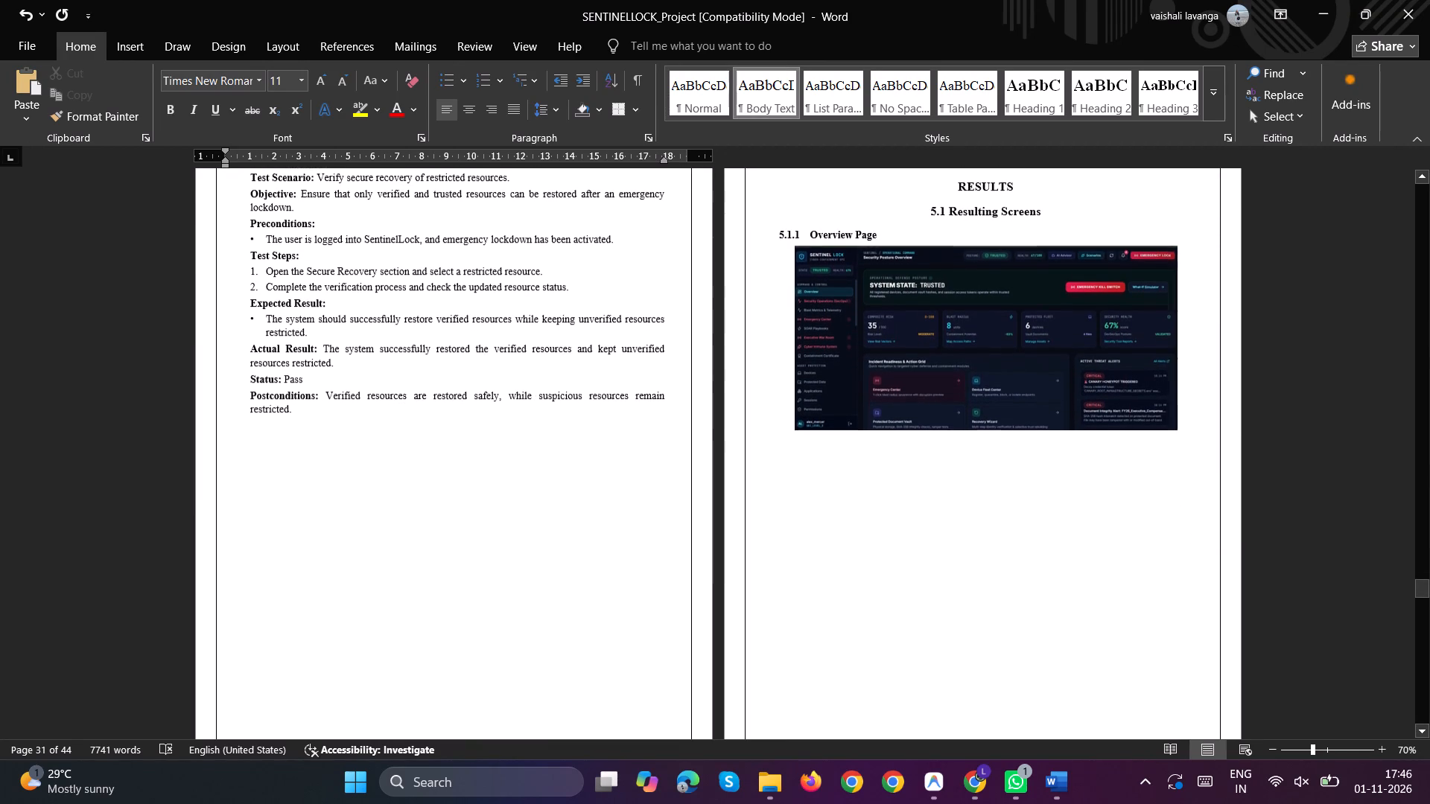
{"action": "scroll", "coordinate": [854, 525], "scroll_direction": "down", "scroll_amount": 1}
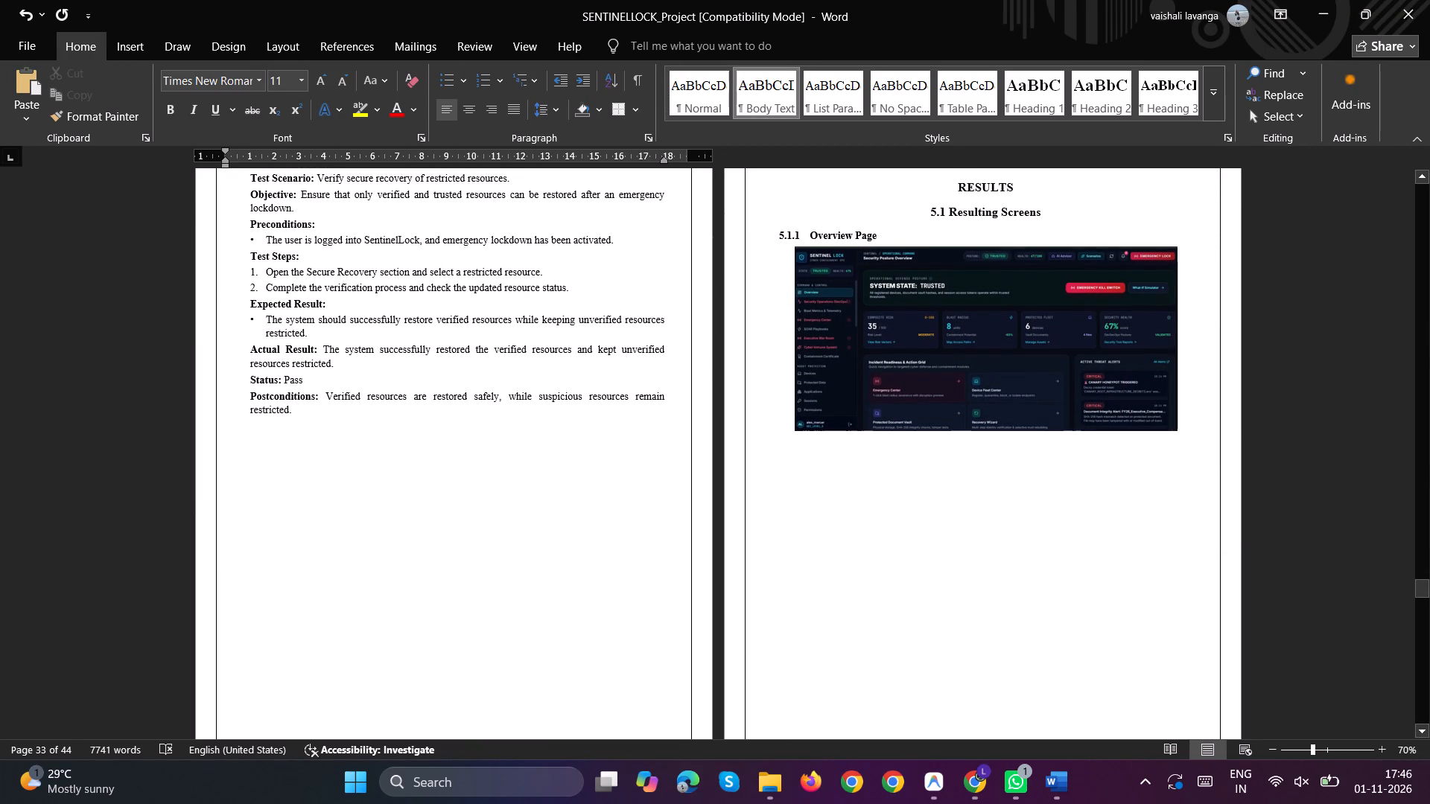
{"action": "left_click", "coordinate": [634, 115]}
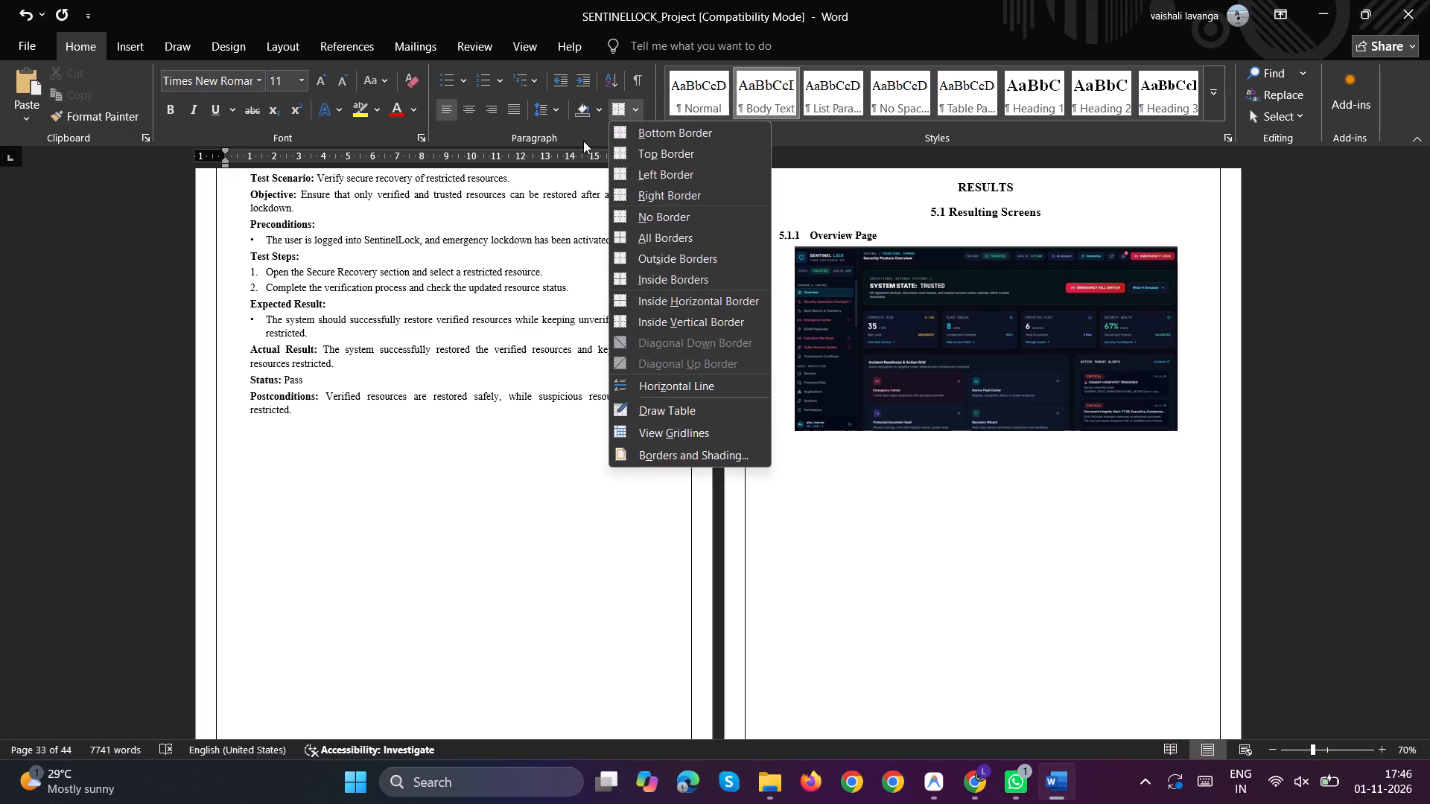
{"action": "left_click", "coordinate": [583, 141]}
{"action": "left_click", "coordinate": [638, 77]}
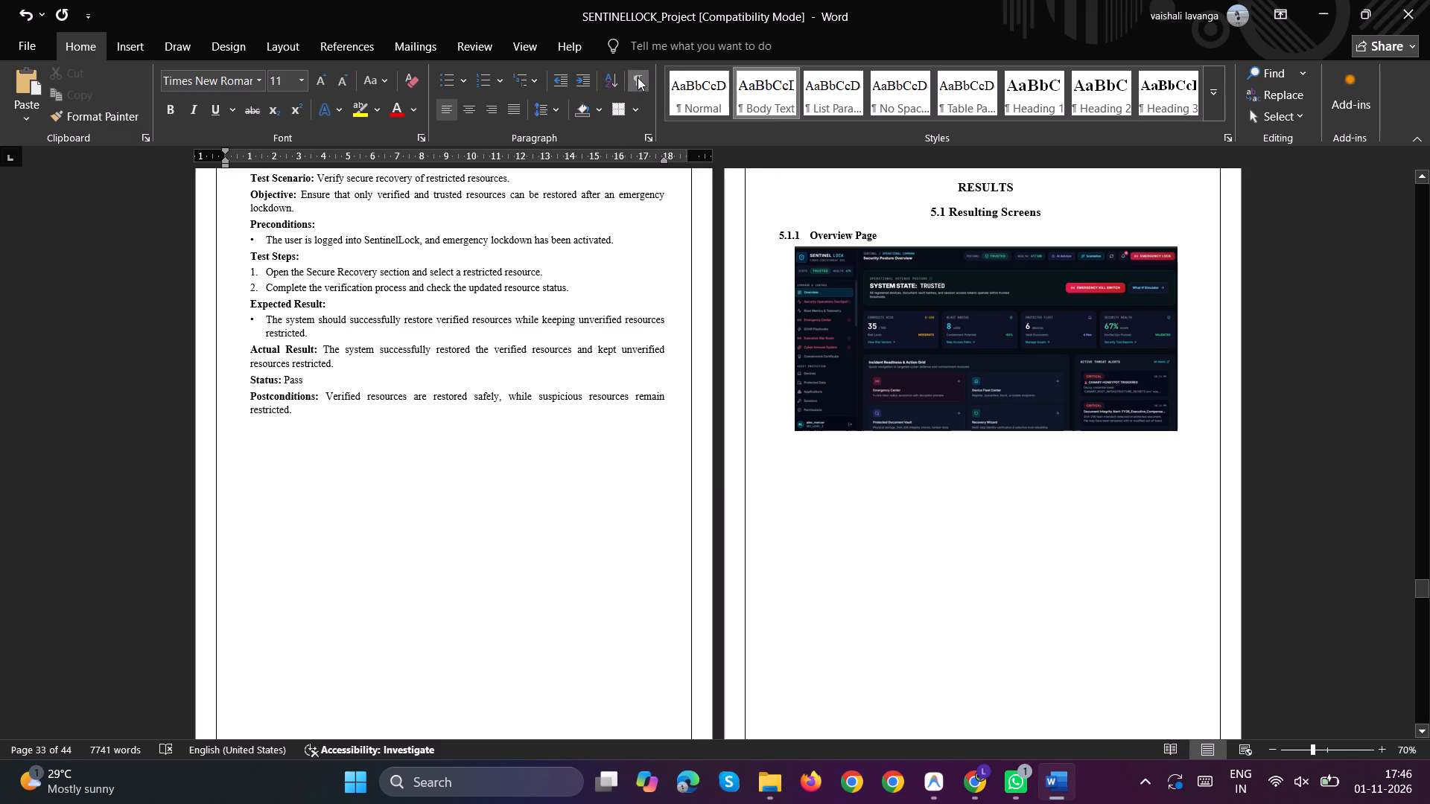
Examine the formatting marks around the Overview Page screenshot, its stranded Figure 7 caption and the following results pages.
{"action": "scroll", "coordinate": [556, 490], "scroll_direction": "down", "scroll_amount": 1}
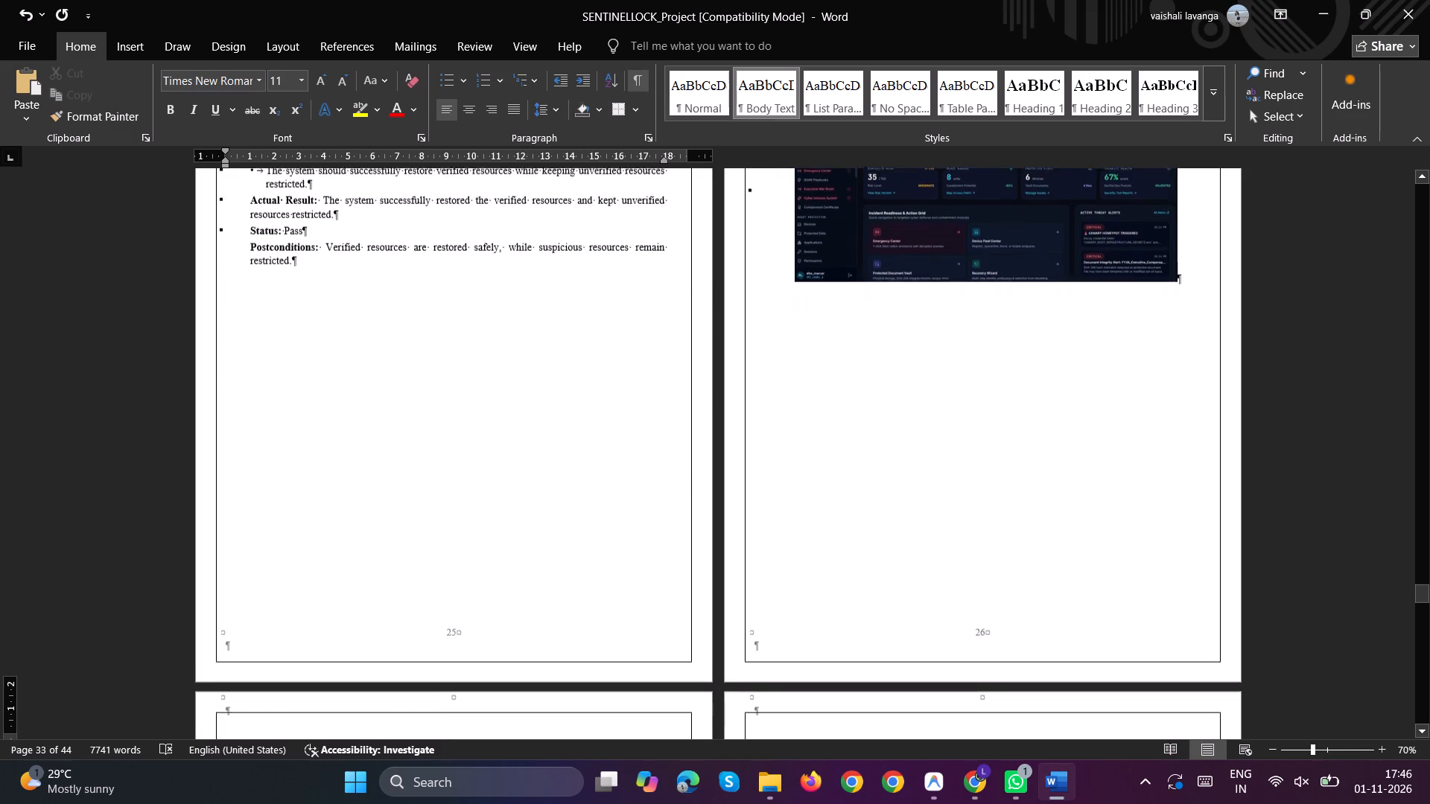
{"action": "scroll", "coordinate": [556, 490], "scroll_direction": "down", "scroll_amount": 4}
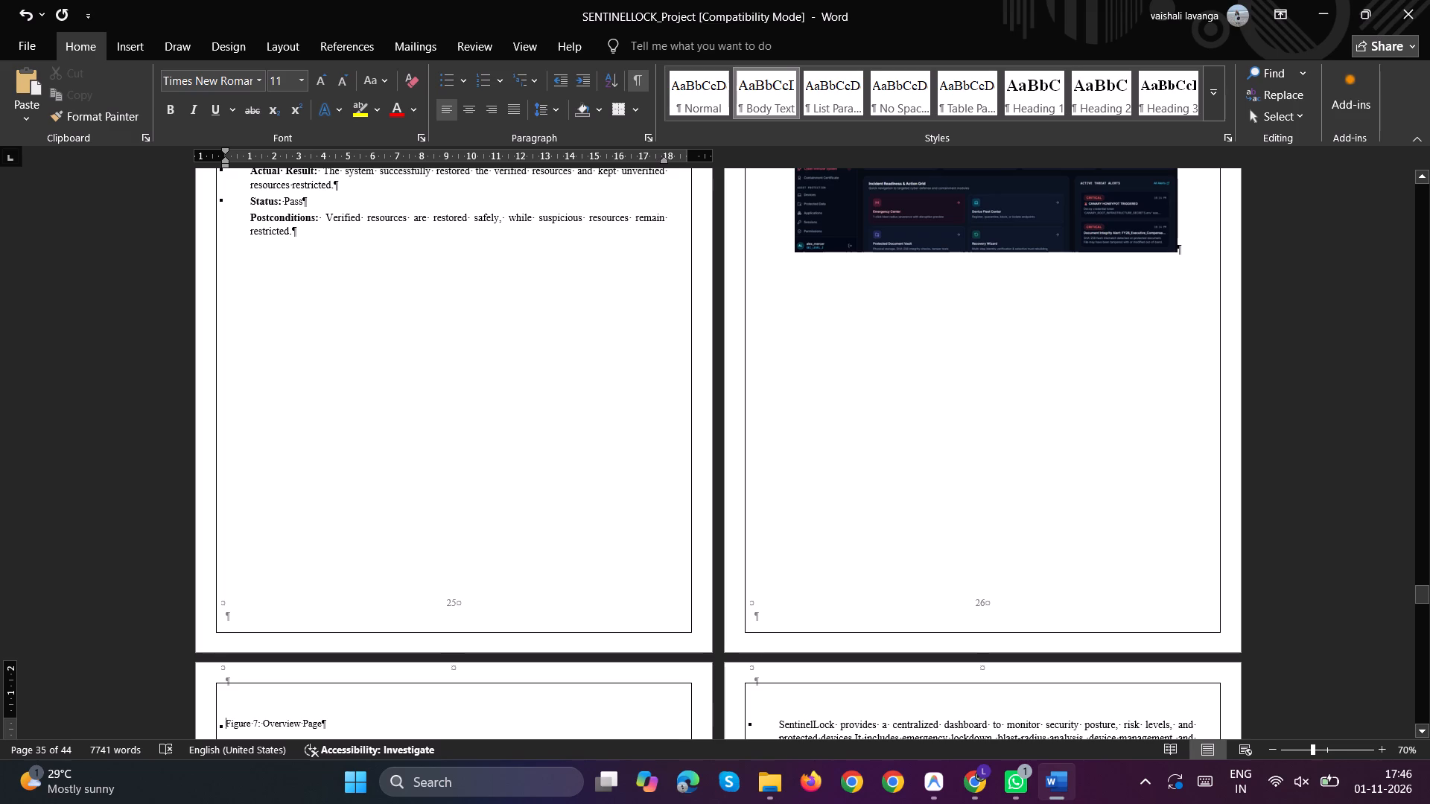
{"action": "scroll", "coordinate": [556, 490], "scroll_direction": "down", "scroll_amount": 3}
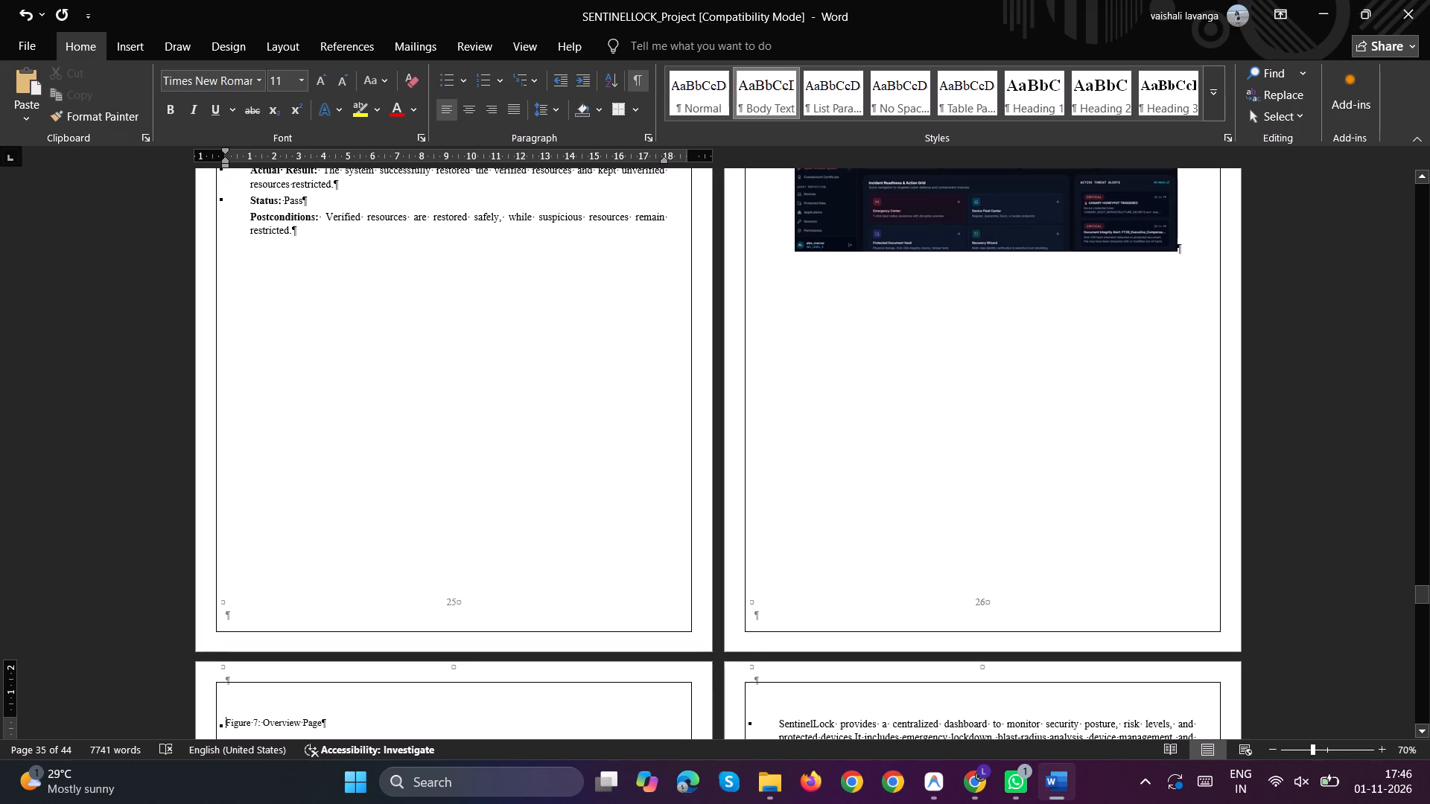
{"action": "scroll", "coordinate": [556, 490], "scroll_direction": "down", "scroll_amount": 3}
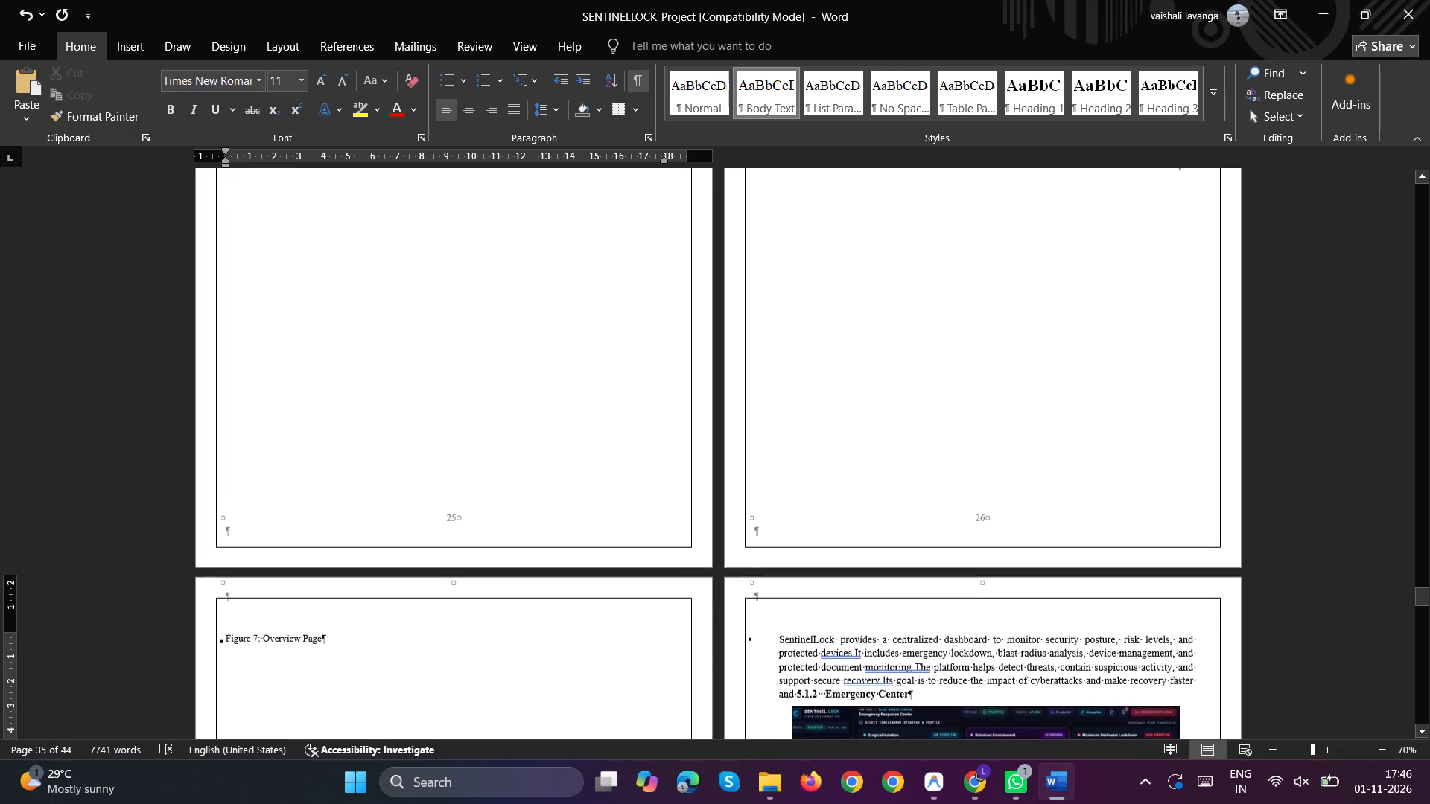
{"action": "scroll", "coordinate": [556, 490], "scroll_direction": "down", "scroll_amount": 3}
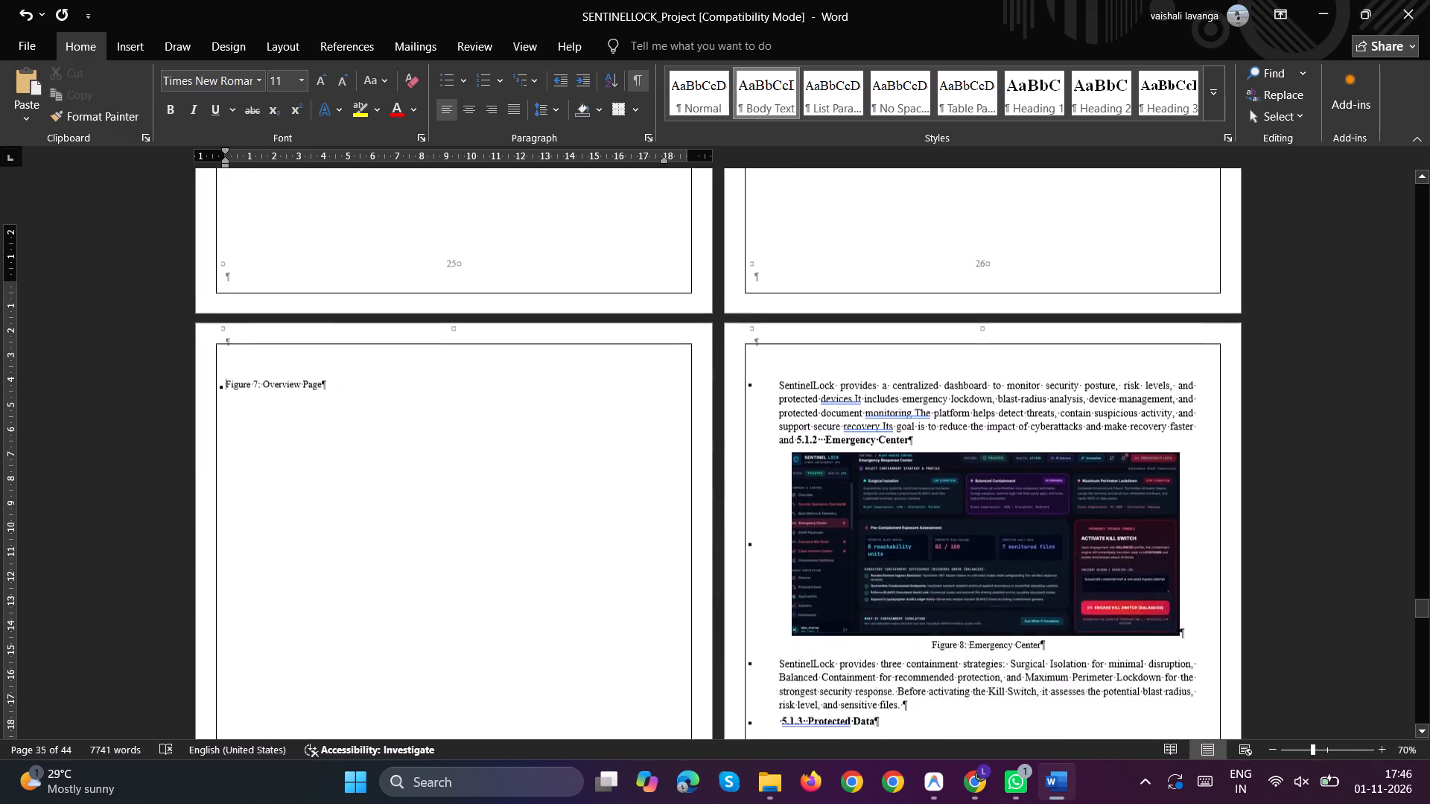
{"action": "scroll", "coordinate": [556, 490], "scroll_direction": "down", "scroll_amount": 4}
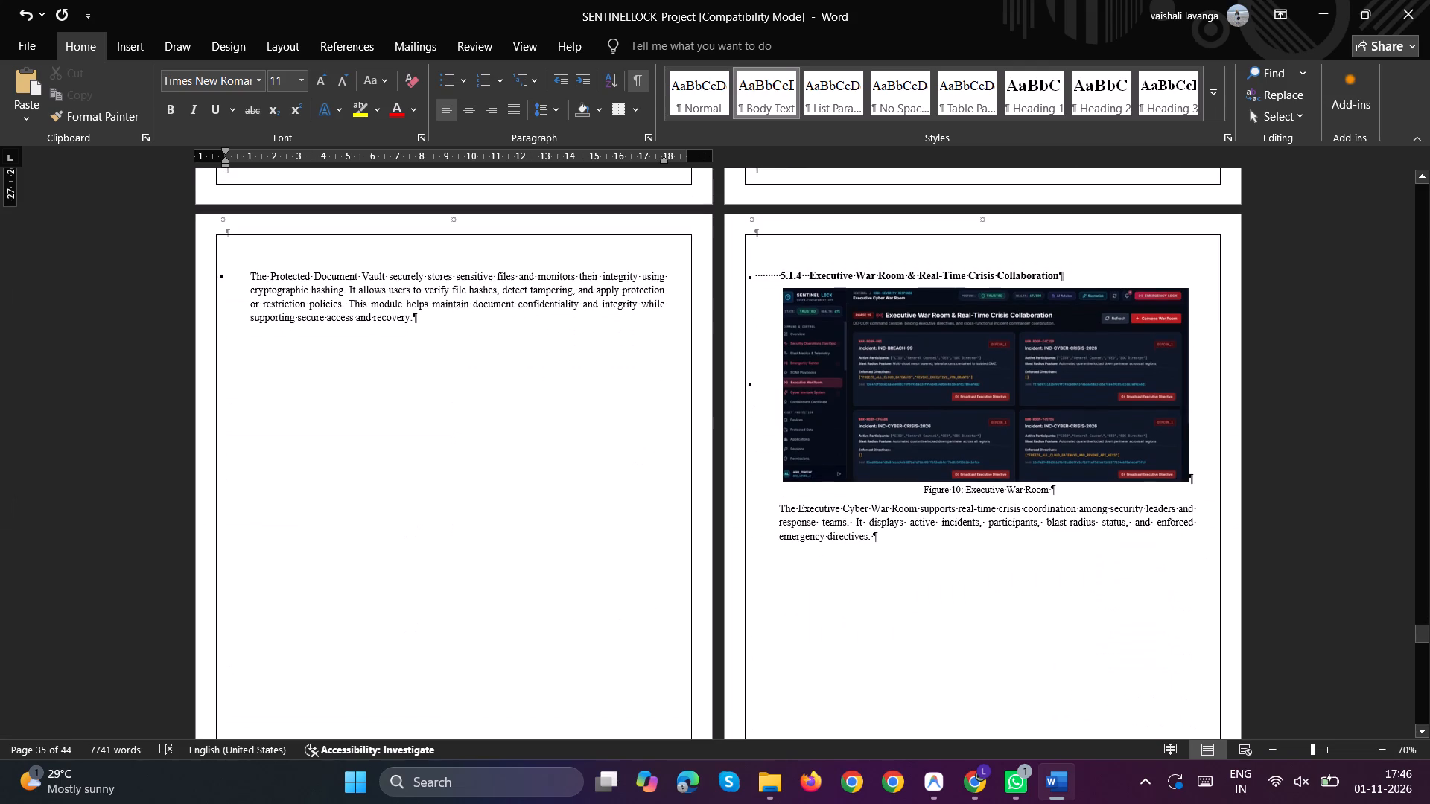
{"action": "scroll", "coordinate": [556, 490], "scroll_direction": "right", "scroll_amount": 1}
{"action": "scroll", "coordinate": [556, 490], "scroll_direction": "up", "scroll_amount": 3}
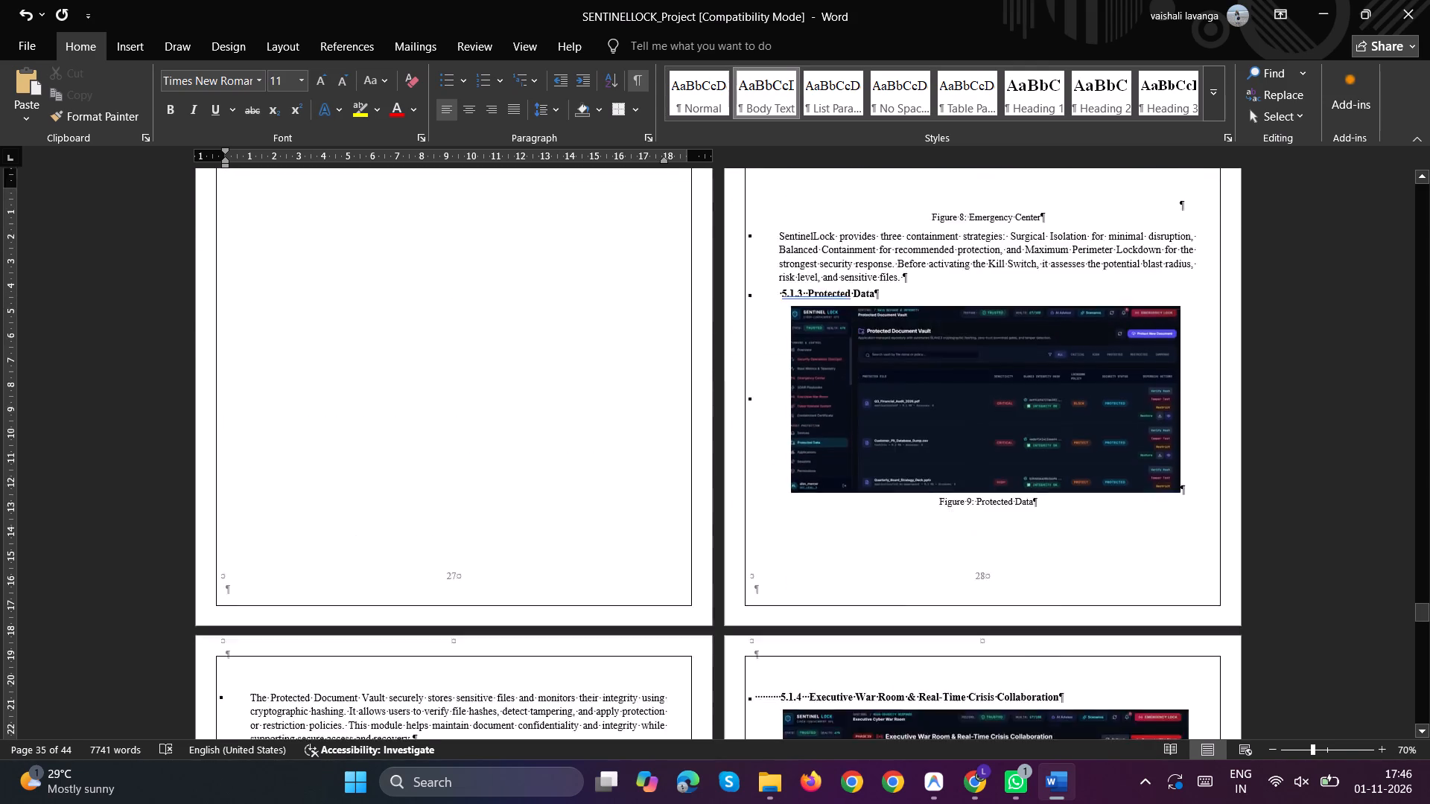
{"action": "scroll", "coordinate": [556, 490], "scroll_direction": "up", "scroll_amount": 2}
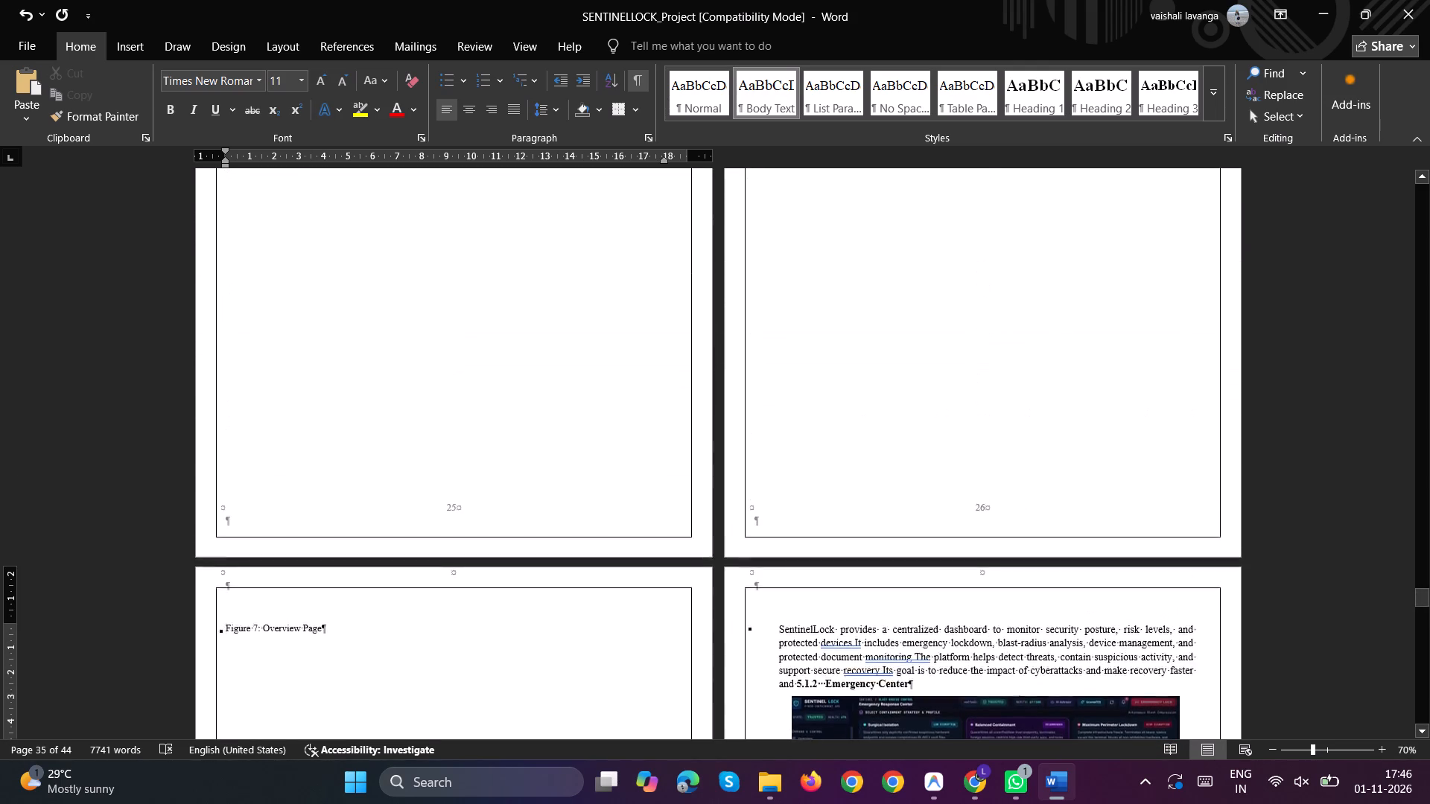
{"action": "scroll", "coordinate": [556, 490], "scroll_direction": "down", "scroll_amount": 3}
{"action": "scroll", "coordinate": [556, 490], "scroll_direction": "up", "scroll_amount": 2}
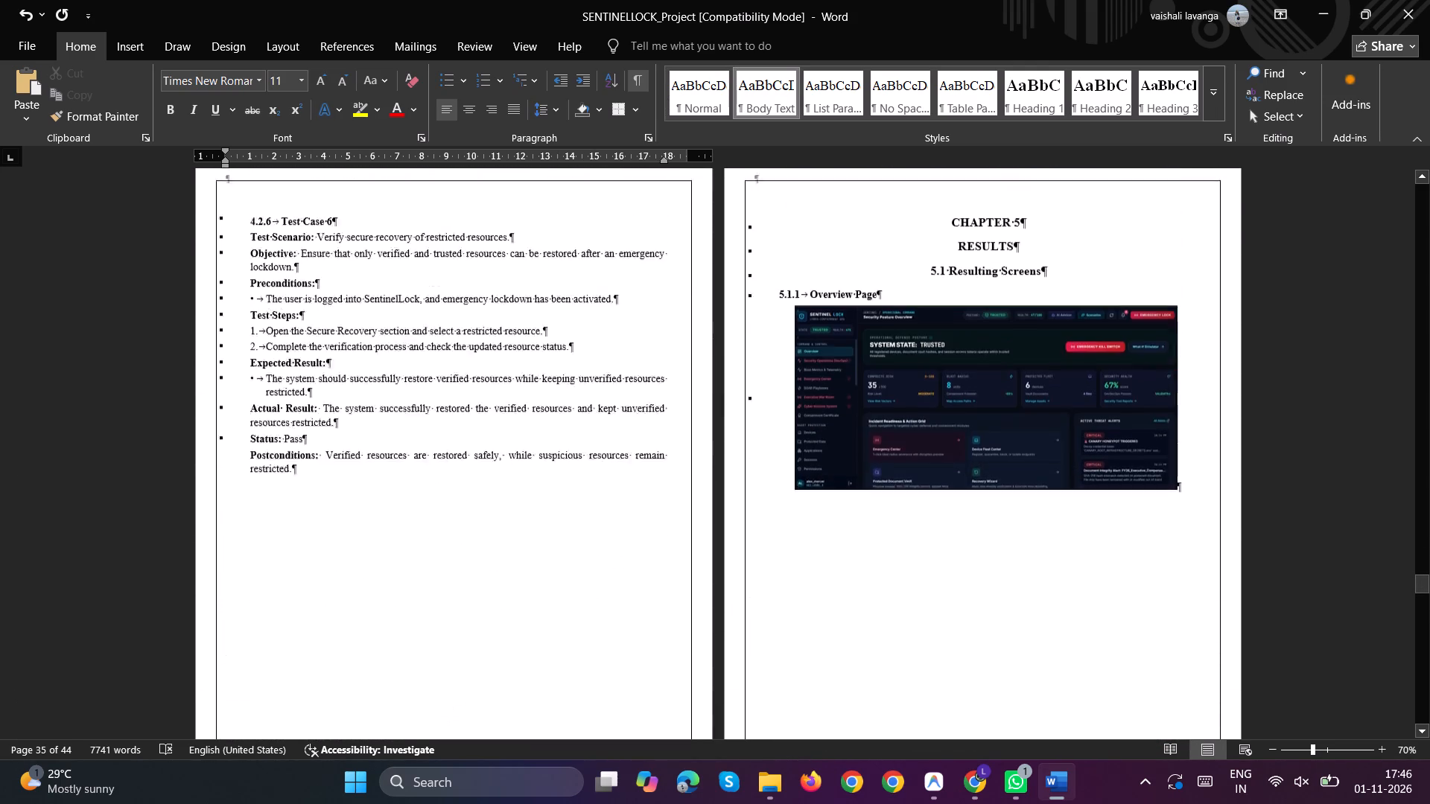
{"action": "scroll", "coordinate": [556, 490], "scroll_direction": "up", "scroll_amount": 1}
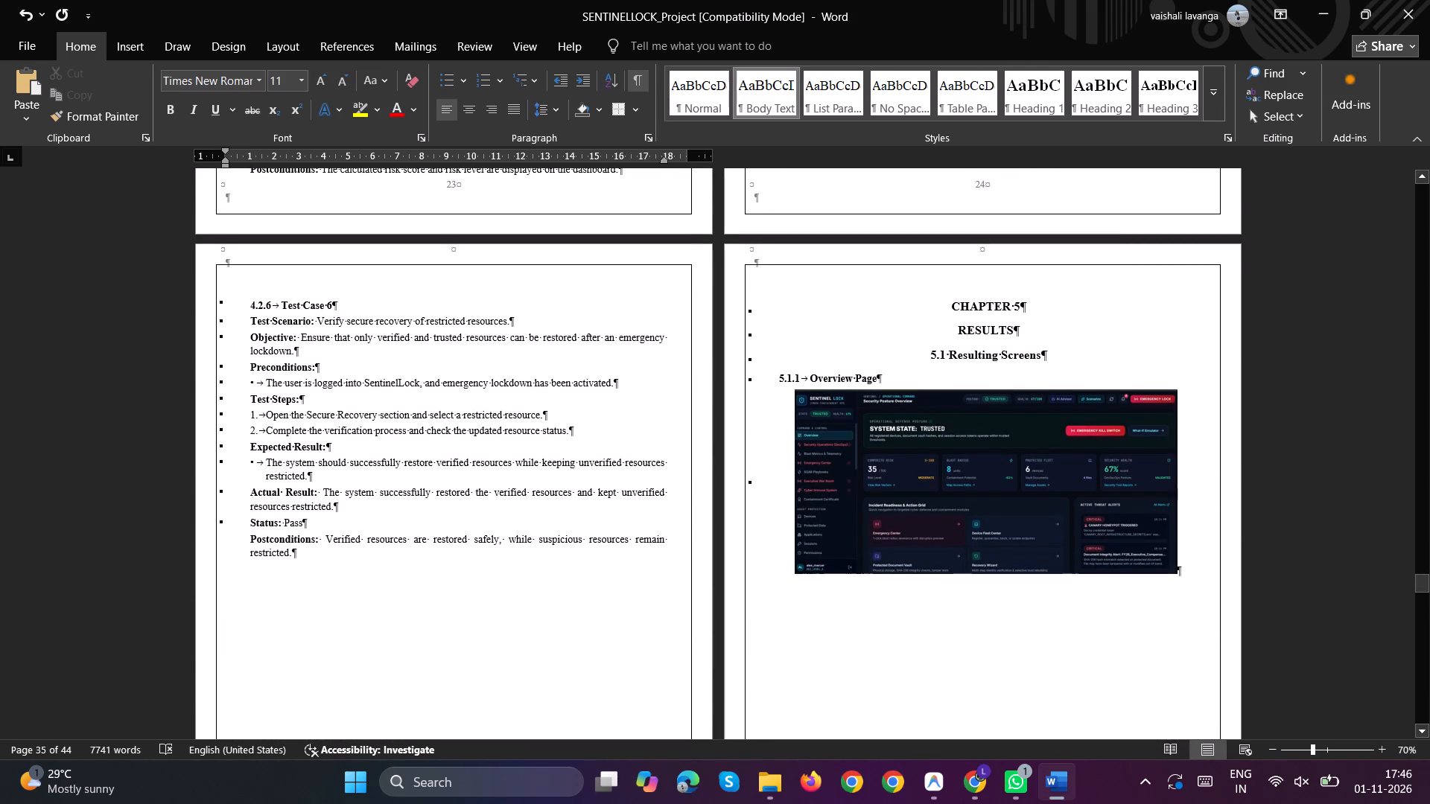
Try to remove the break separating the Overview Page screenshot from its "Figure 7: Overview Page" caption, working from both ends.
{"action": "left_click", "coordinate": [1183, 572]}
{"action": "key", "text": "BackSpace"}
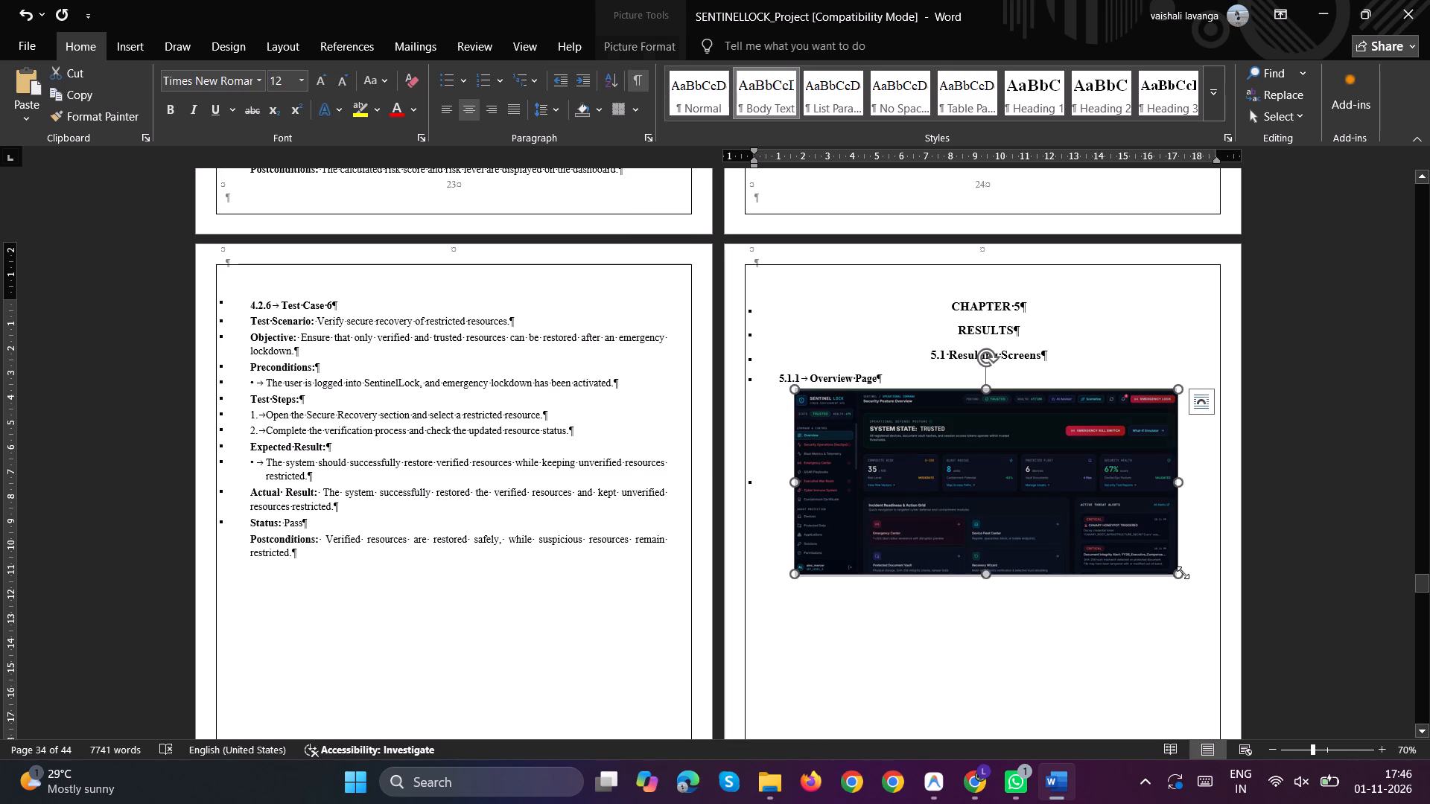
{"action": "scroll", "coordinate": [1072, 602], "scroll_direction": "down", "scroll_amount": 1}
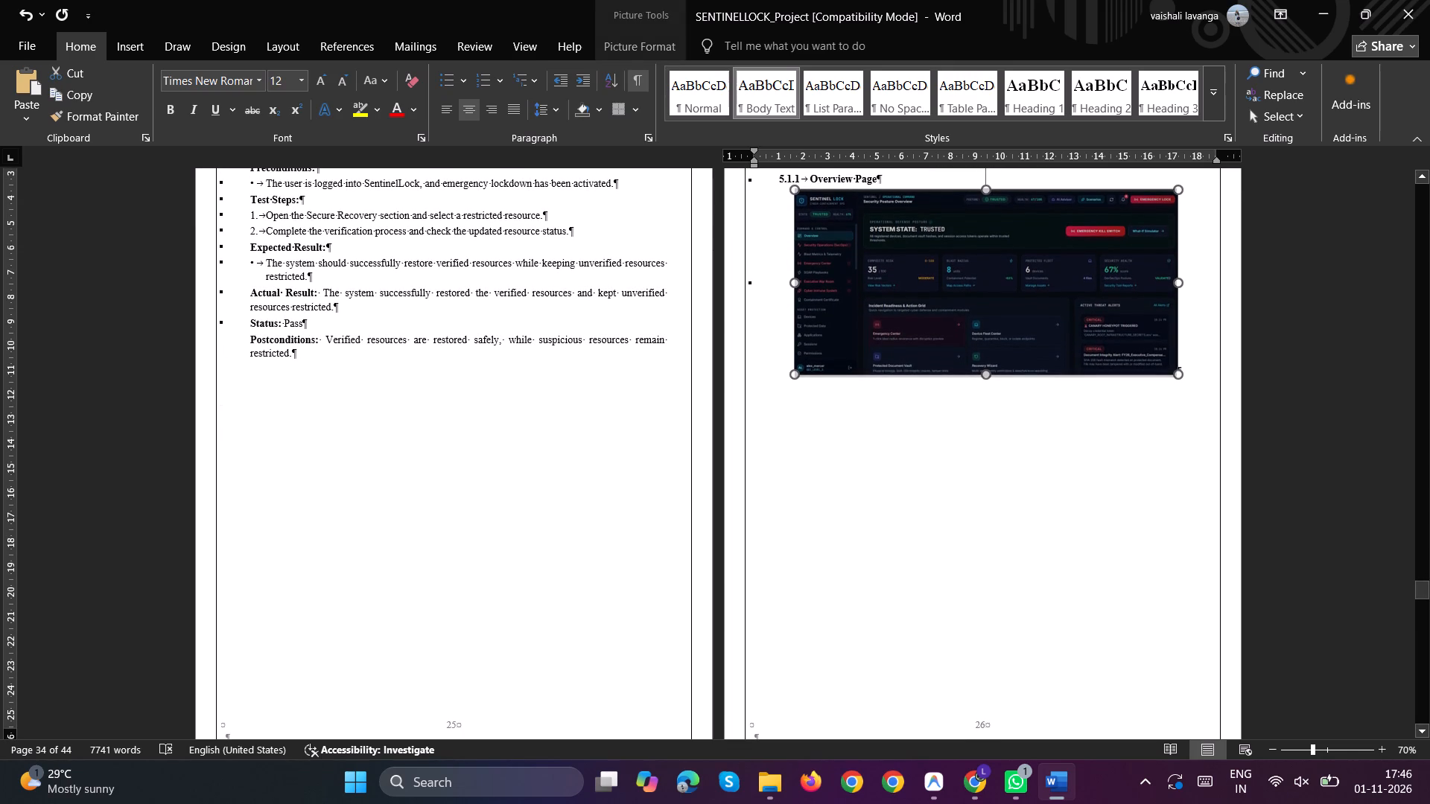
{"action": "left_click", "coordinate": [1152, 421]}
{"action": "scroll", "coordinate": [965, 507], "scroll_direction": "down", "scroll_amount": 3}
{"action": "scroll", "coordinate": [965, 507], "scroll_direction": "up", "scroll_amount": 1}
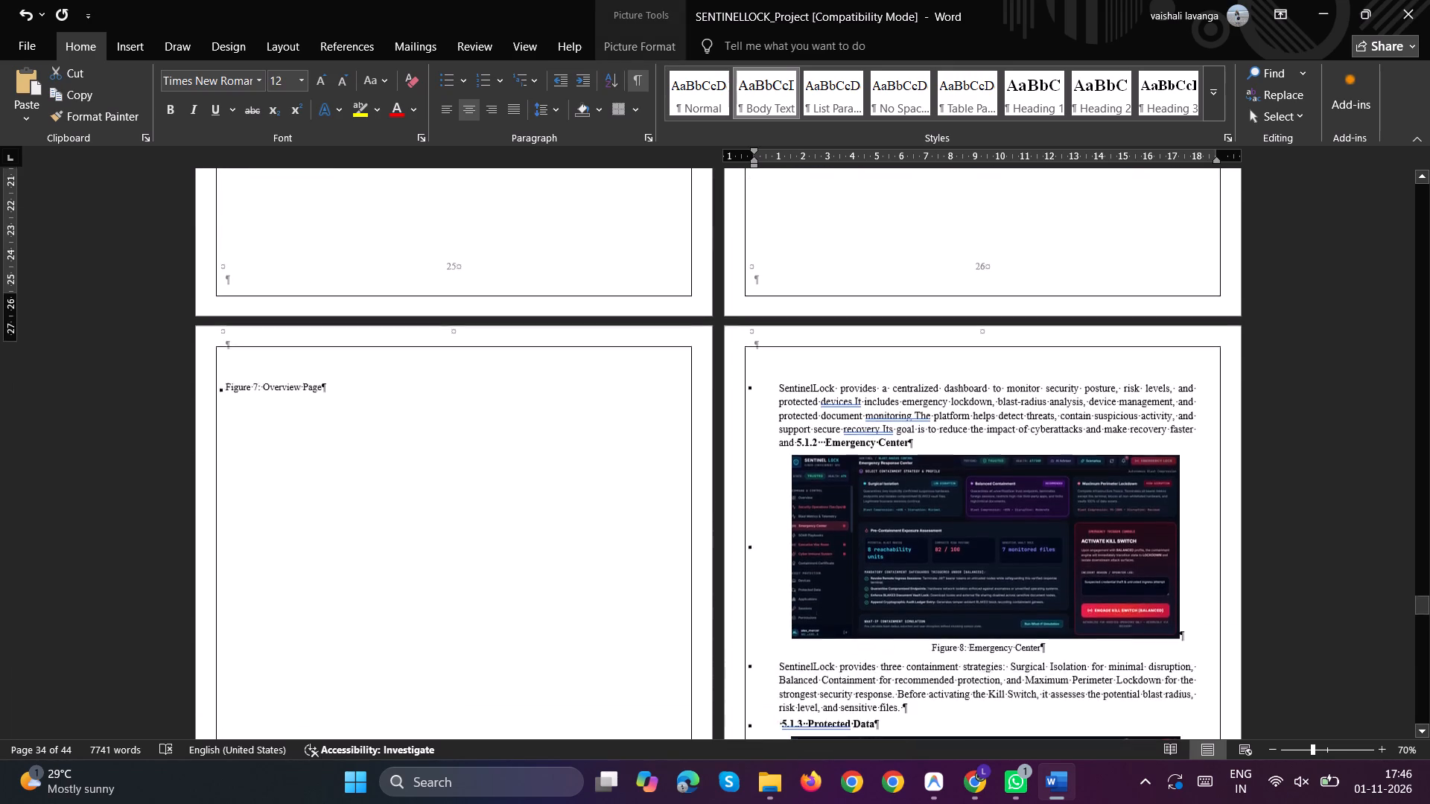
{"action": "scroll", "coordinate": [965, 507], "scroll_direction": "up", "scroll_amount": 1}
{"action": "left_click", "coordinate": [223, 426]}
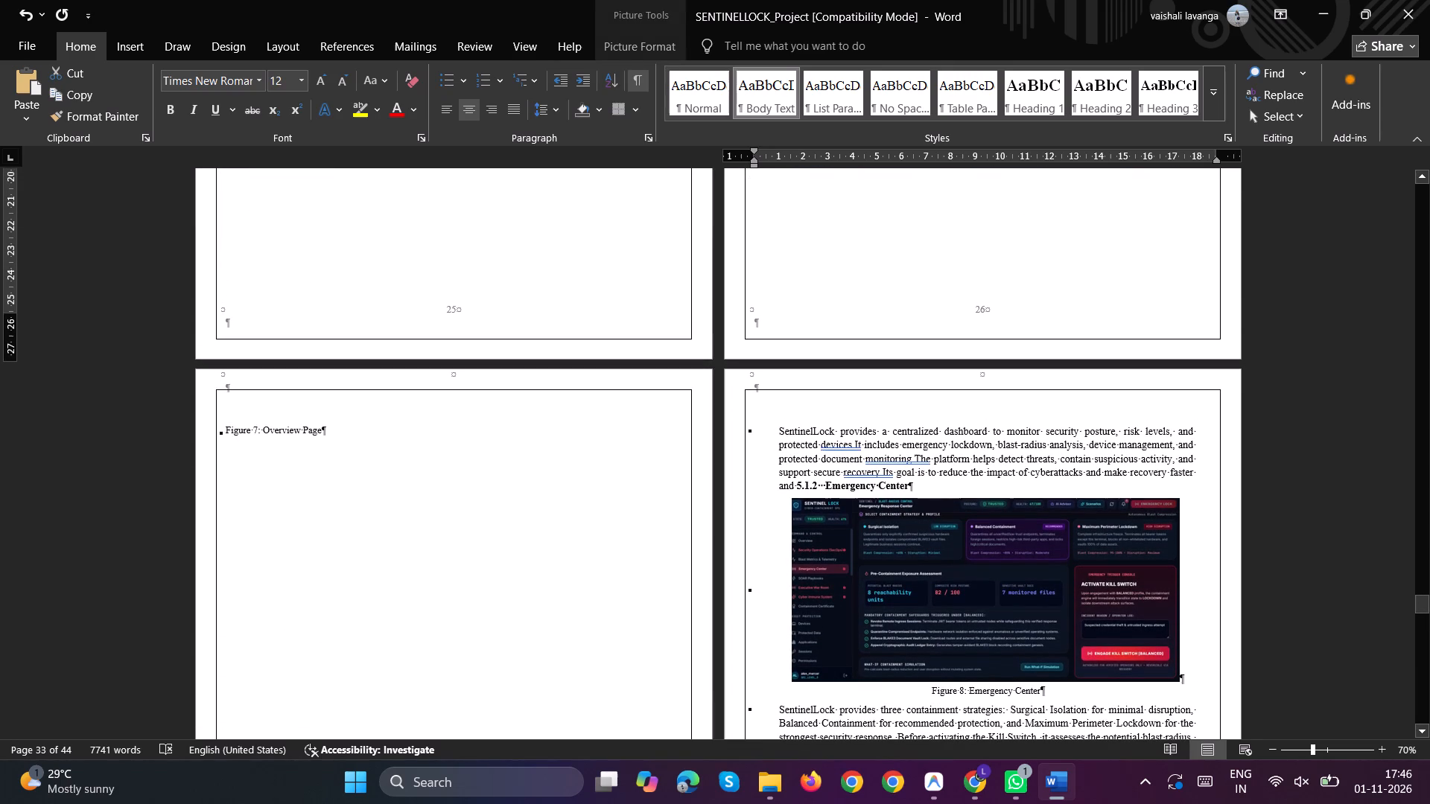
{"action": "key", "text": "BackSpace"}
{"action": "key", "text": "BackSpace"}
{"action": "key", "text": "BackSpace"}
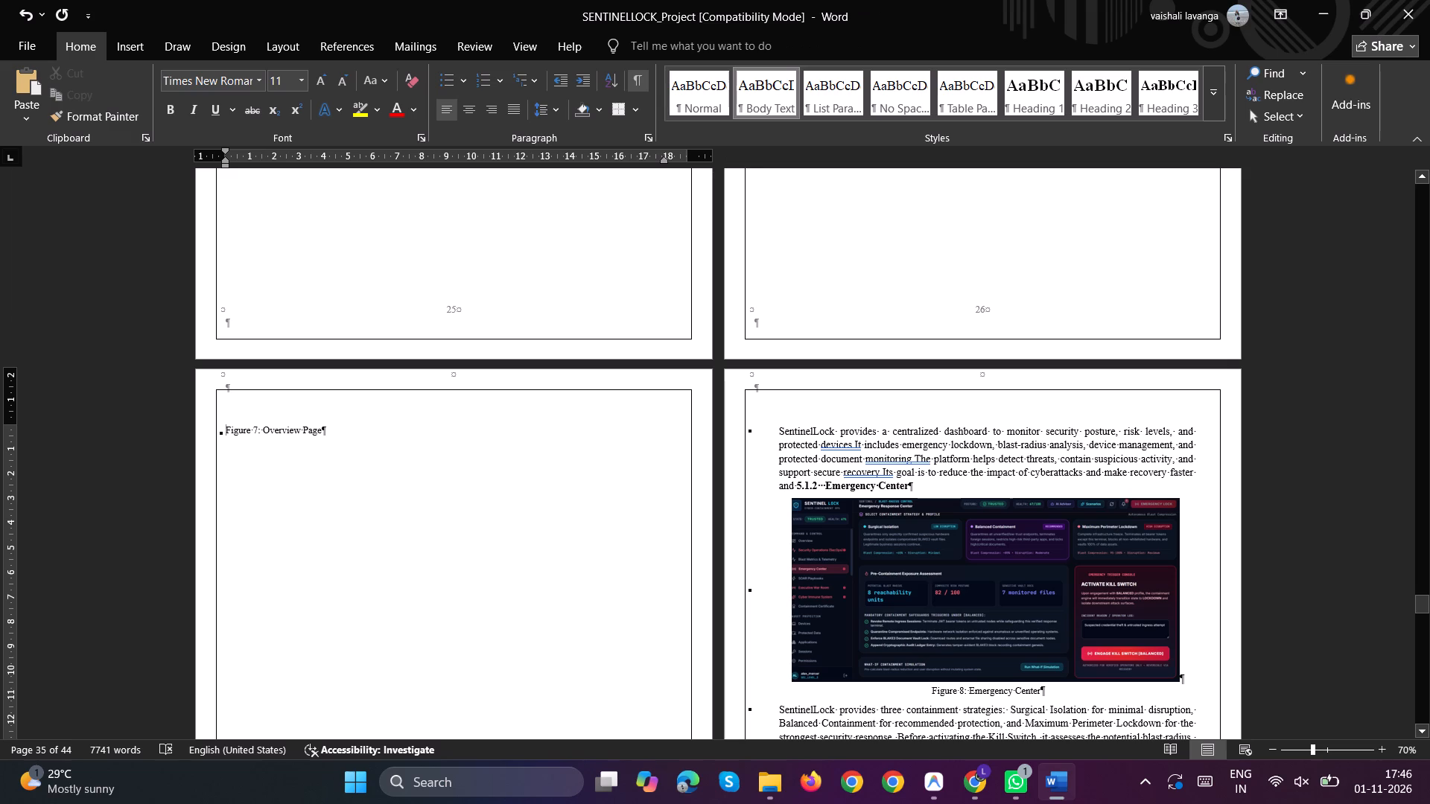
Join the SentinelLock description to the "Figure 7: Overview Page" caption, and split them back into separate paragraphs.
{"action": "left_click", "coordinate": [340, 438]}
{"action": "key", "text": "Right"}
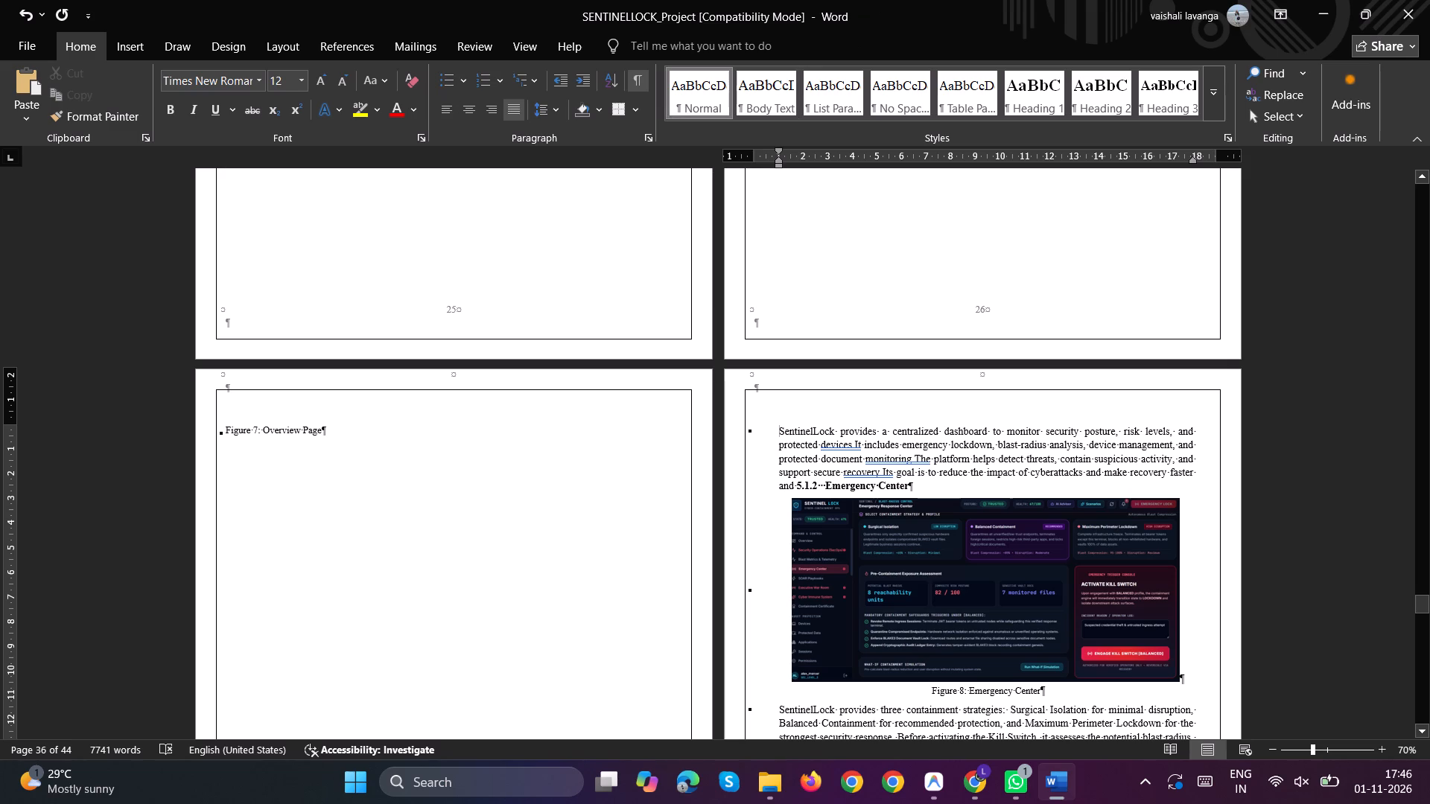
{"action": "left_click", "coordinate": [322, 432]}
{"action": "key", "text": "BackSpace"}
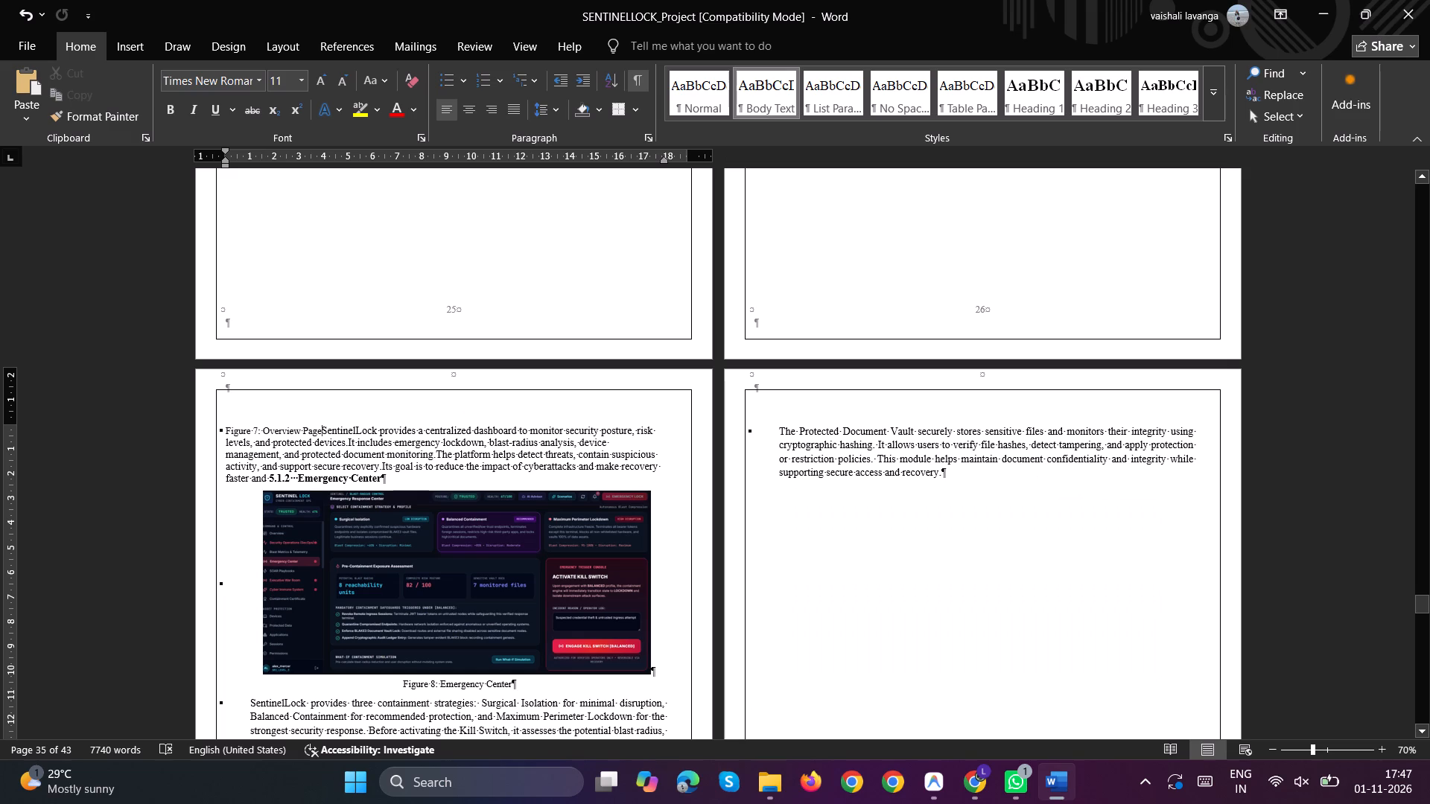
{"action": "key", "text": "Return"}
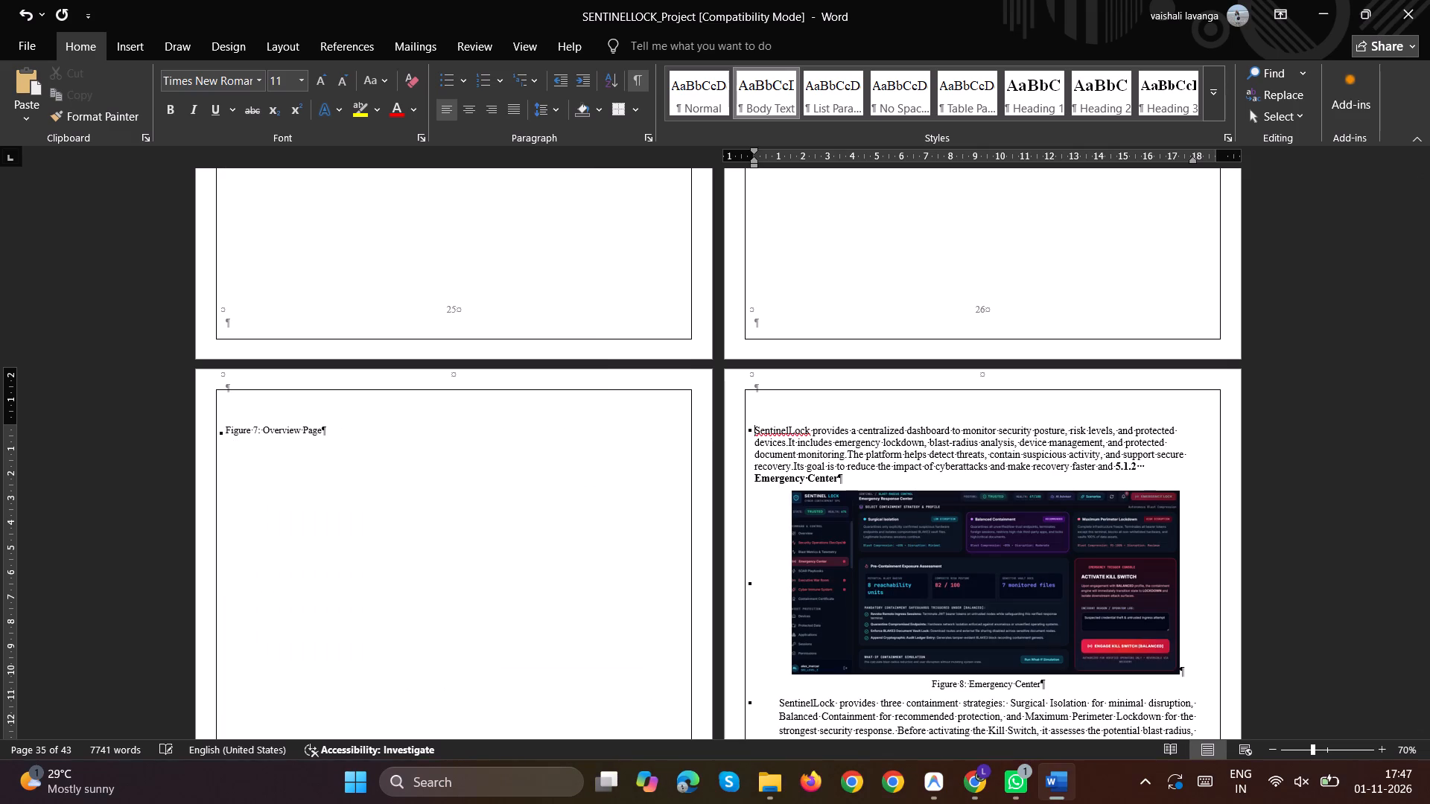
Delete the paragraph mark after the "Figure 7: Overview Page" caption, joining the SentinelLock description directly to it.
{"action": "left_click_drag", "start_coordinate": [320, 427], "coordinate": [327, 428]}
{"action": "key", "text": "BackSpace"}
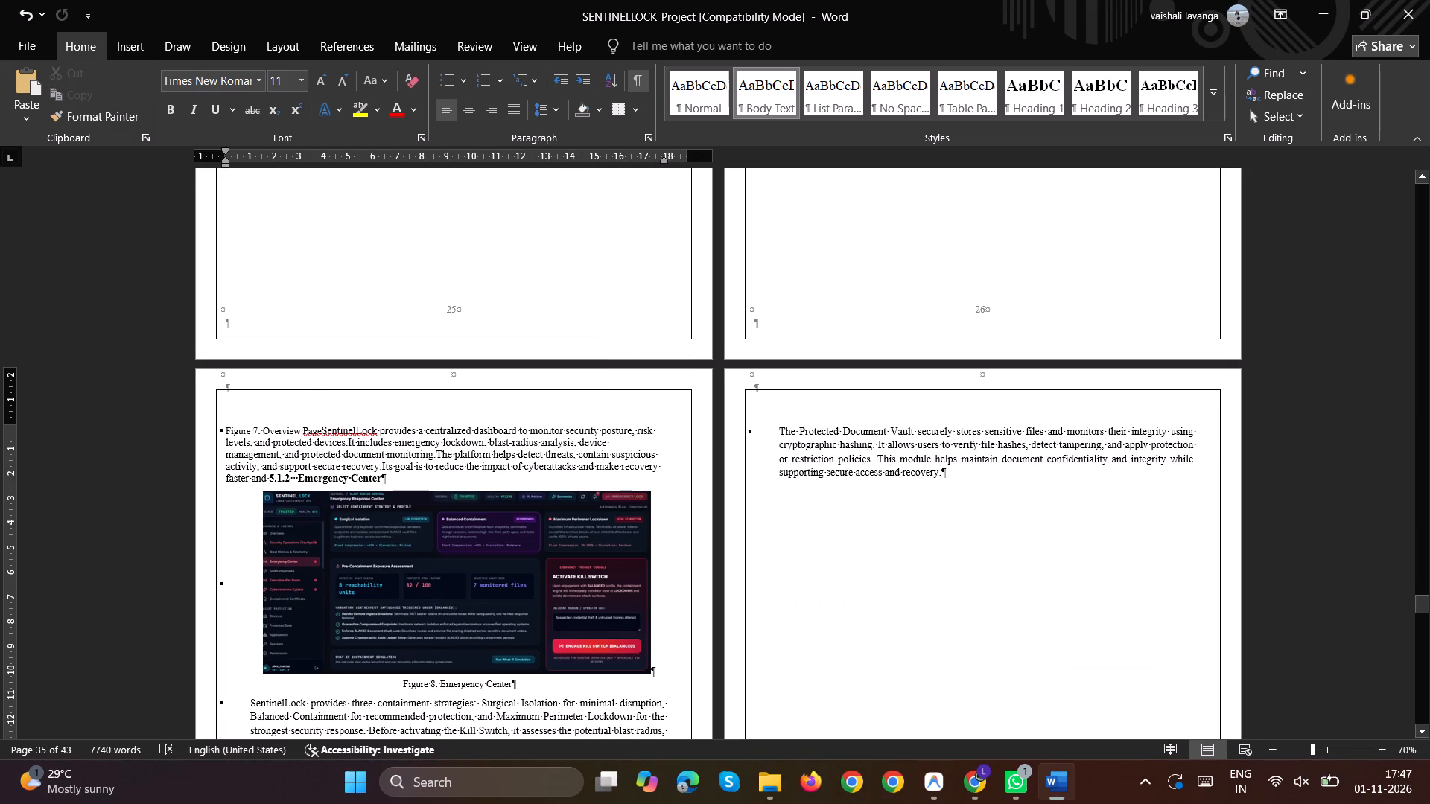
Delete the paragraph mark after the 5.1.1 Overview Page screenshot to pull the Figure 7 caption and description up beside it.
{"action": "scroll", "coordinate": [629, 395], "scroll_direction": "up", "scroll_amount": 4}
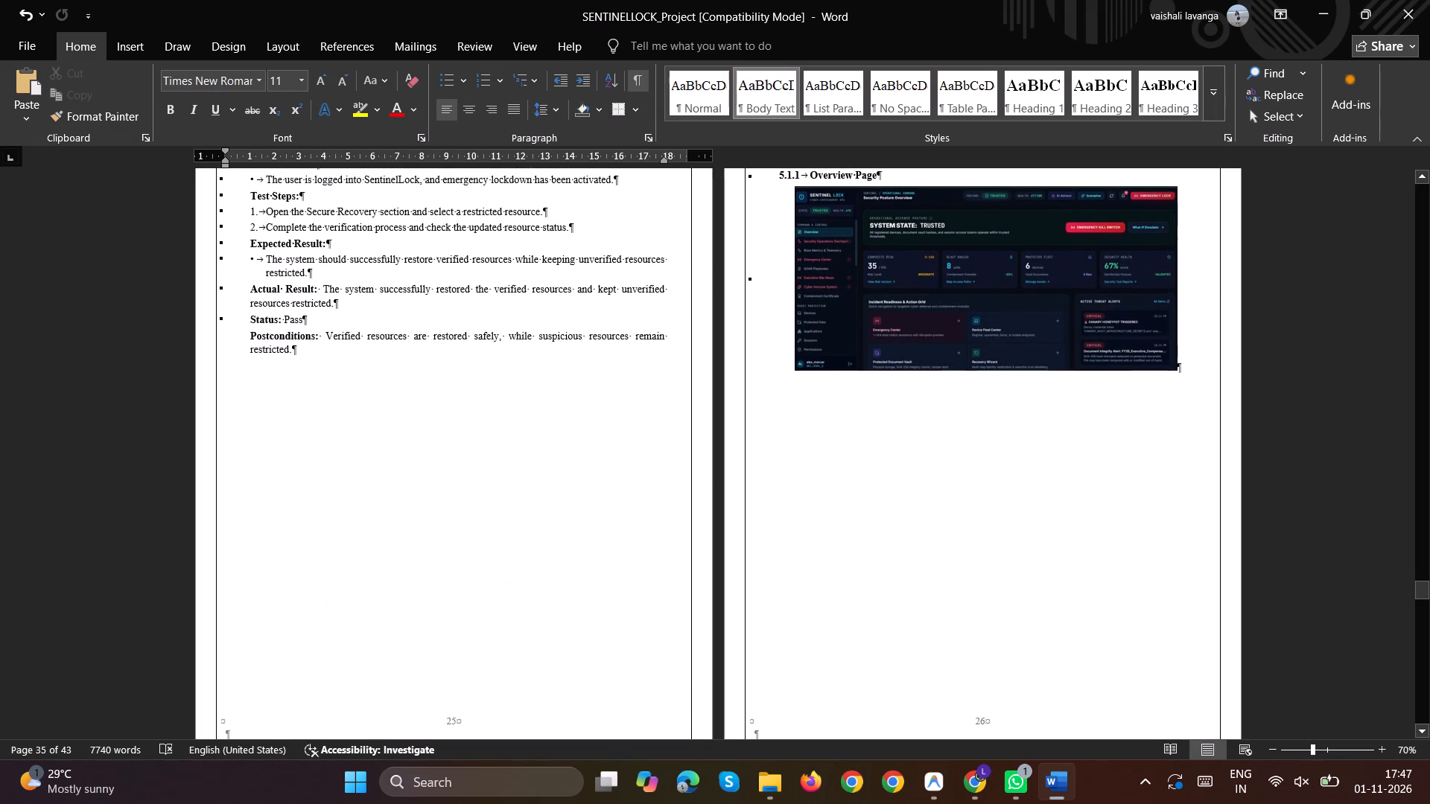
{"action": "left_click_drag", "start_coordinate": [1189, 368], "coordinate": [1178, 366]}
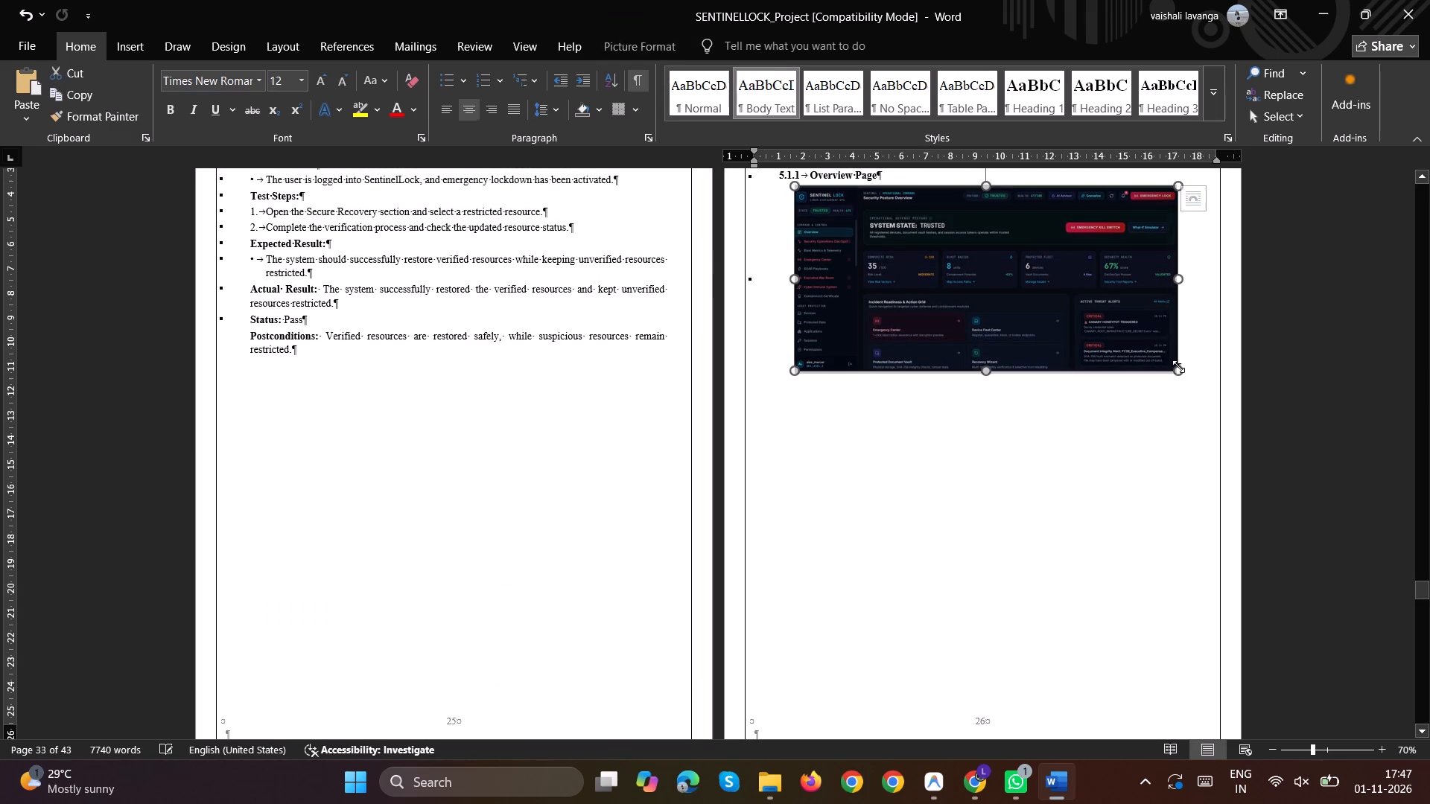
{"action": "left_click", "coordinate": [1181, 403]}
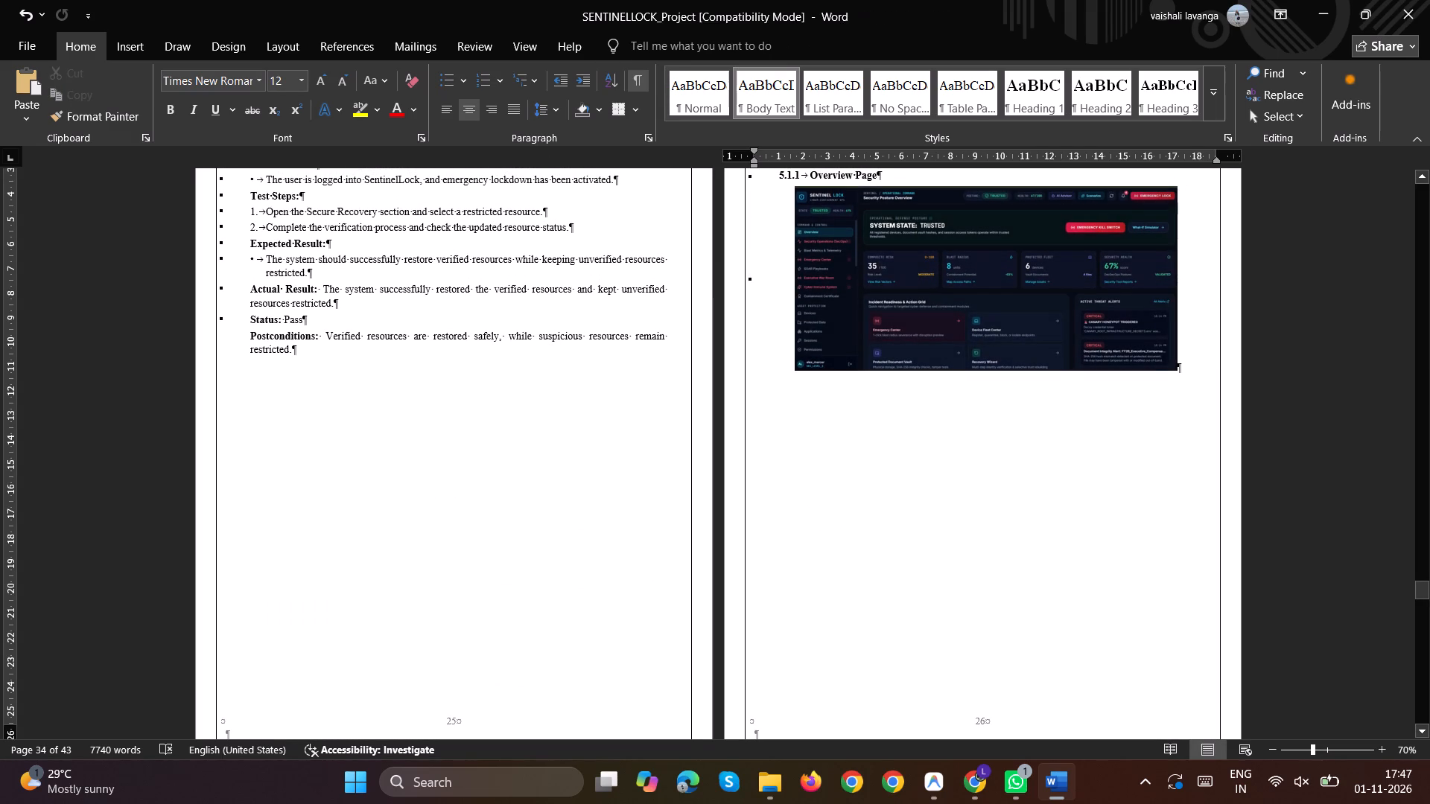
{"action": "left_click_drag", "start_coordinate": [1188, 369], "coordinate": [1179, 368]}
{"action": "left_click_drag", "start_coordinate": [1179, 368], "coordinate": [1186, 368]}
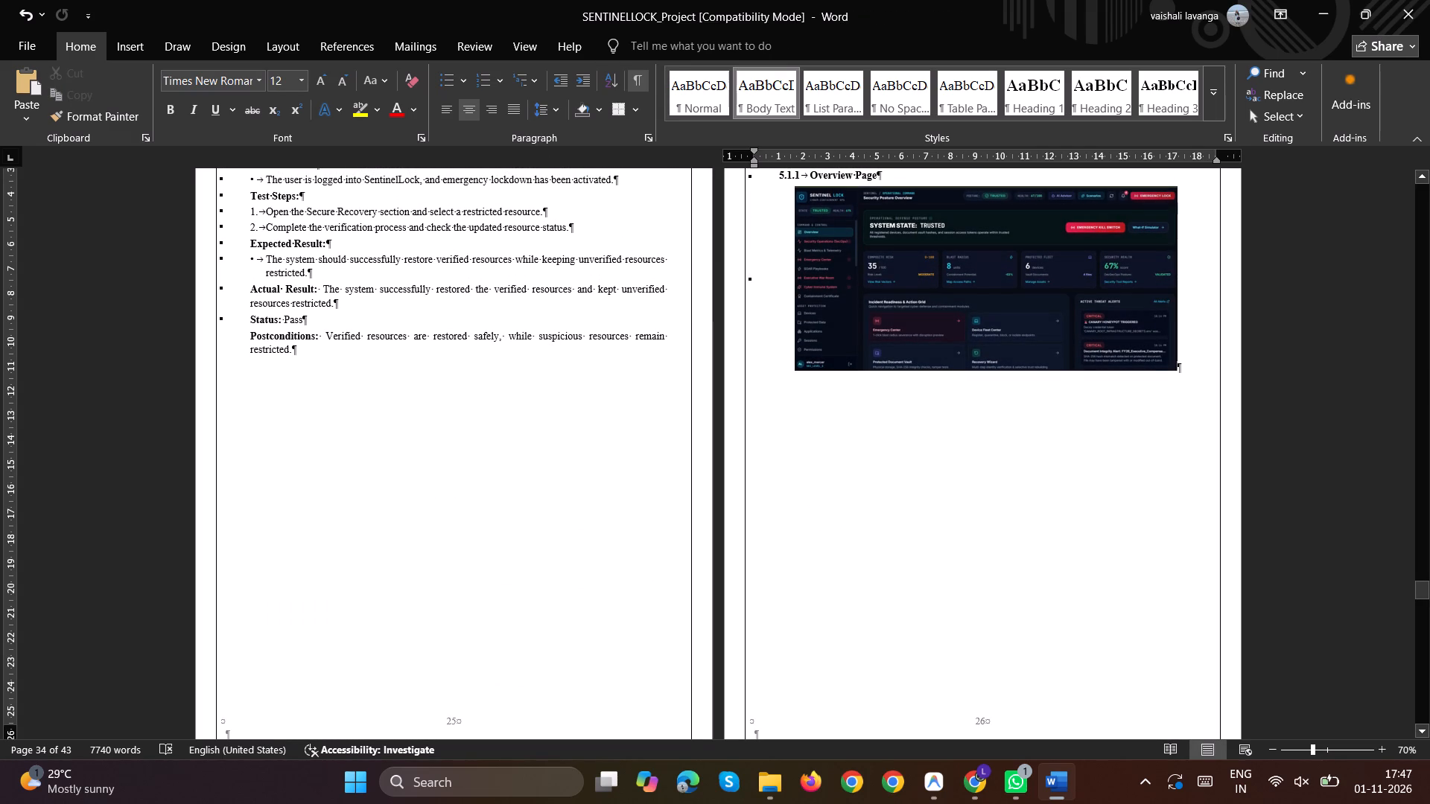
{"action": "left_click_drag", "start_coordinate": [1186, 368], "coordinate": [1187, 368]}
{"action": "left_click", "coordinate": [1177, 384]}
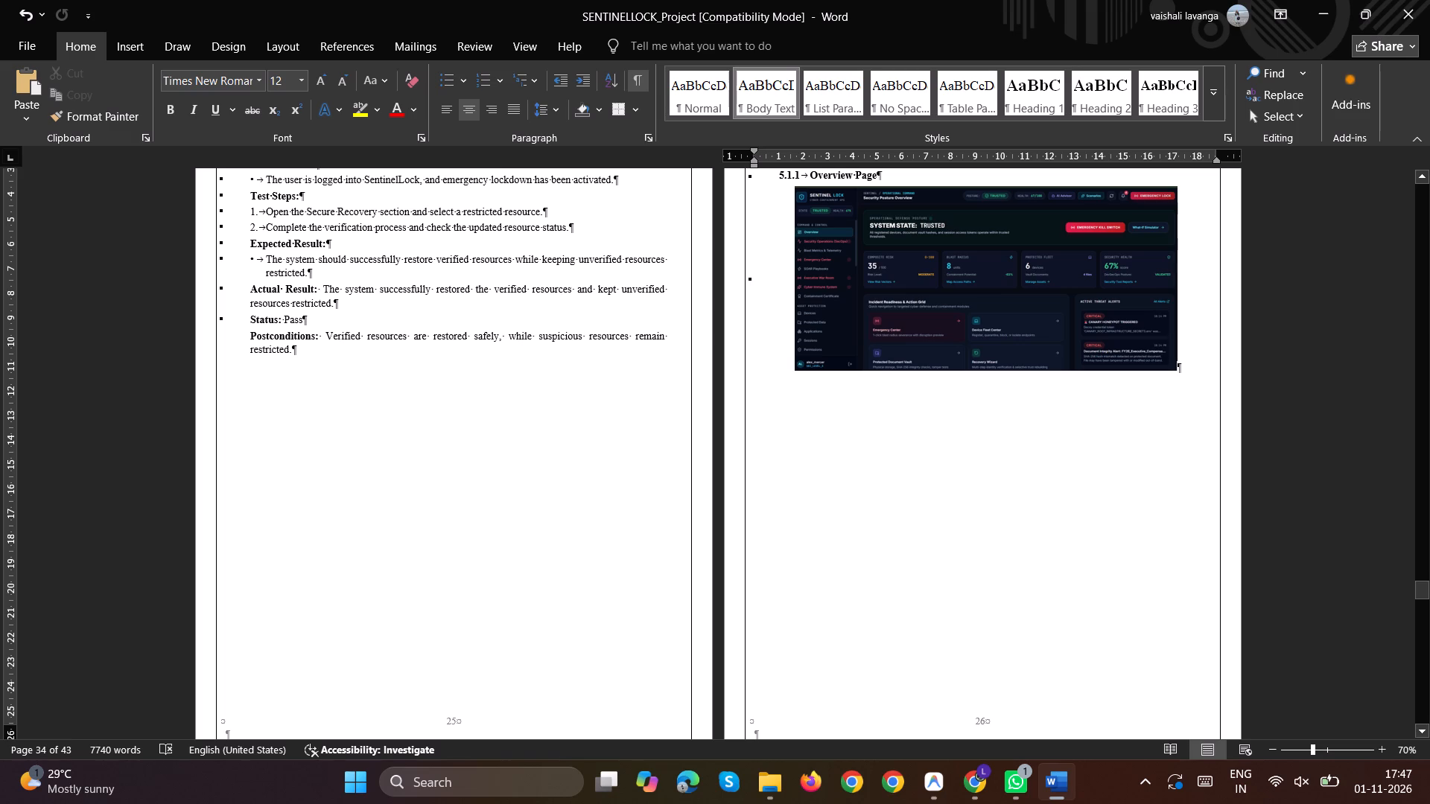
{"action": "left_click", "coordinate": [1184, 366]}
{"action": "double_click", "coordinate": [1178, 366]}
{"action": "key", "text": "BackSpace"}
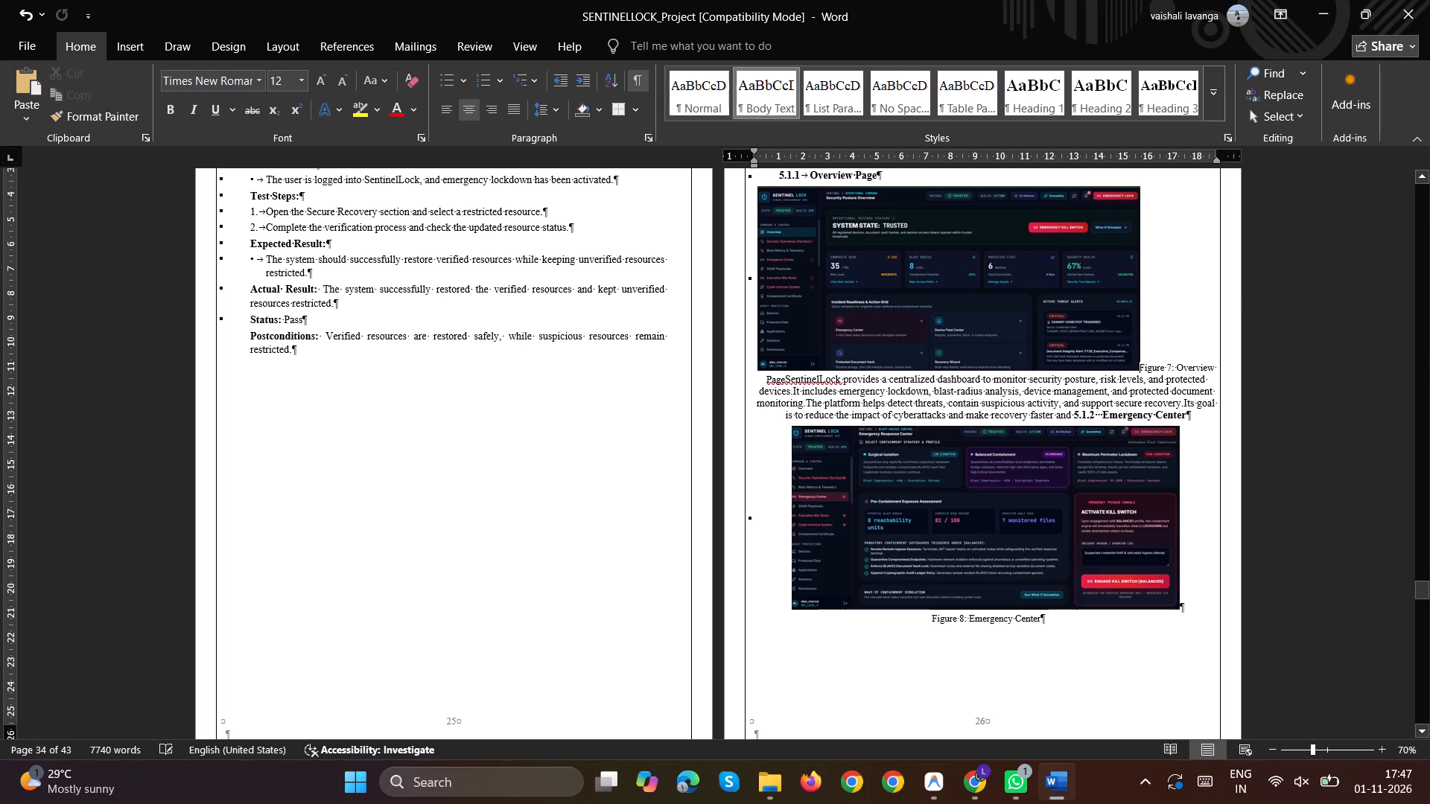
Split the text after the Overview Page screenshot so the Figure 7 caption and the SentinelLock description each start their own paragraph.
{"action": "key", "text": "Return"}
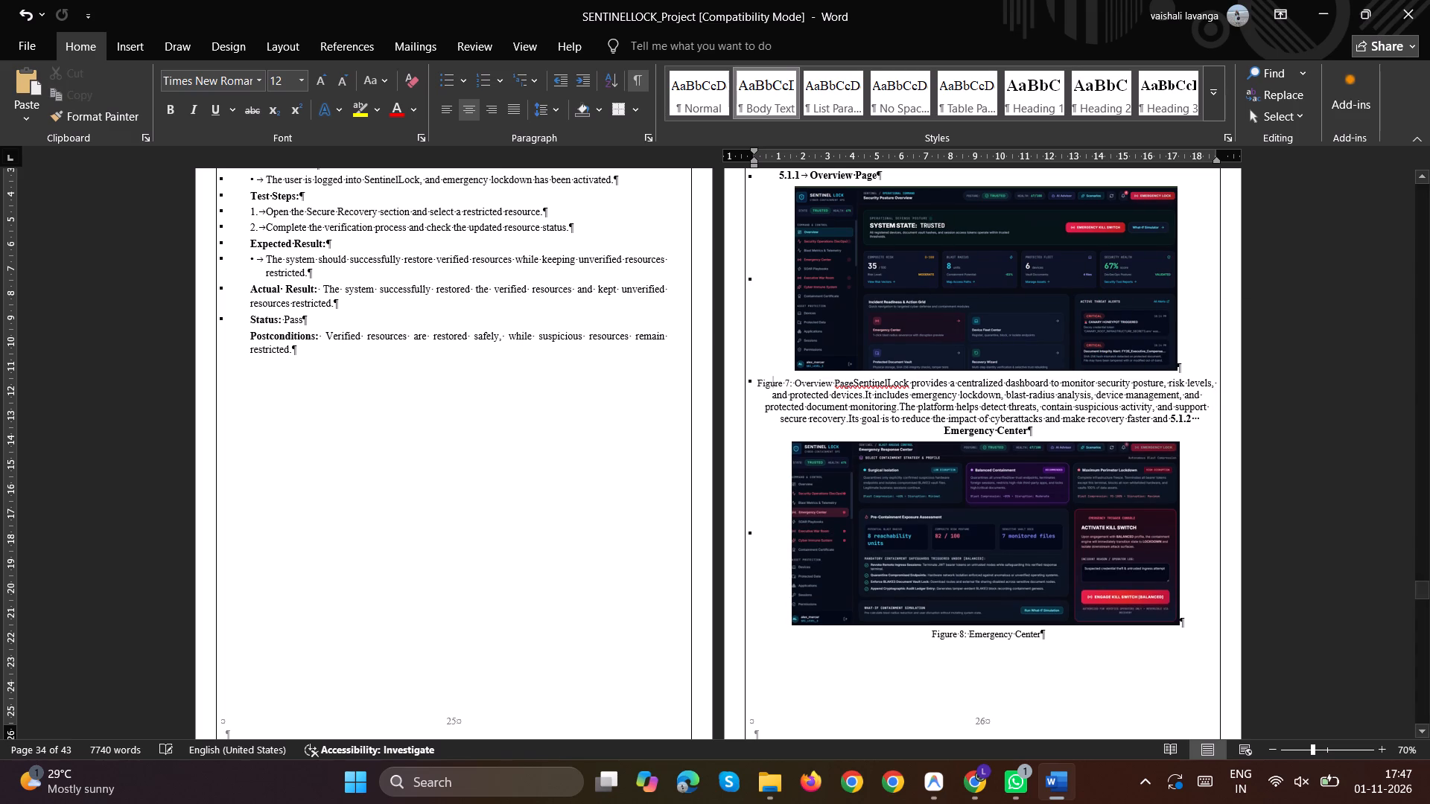
{"action": "scroll", "coordinate": [1150, 383], "scroll_direction": "down", "scroll_amount": 1}
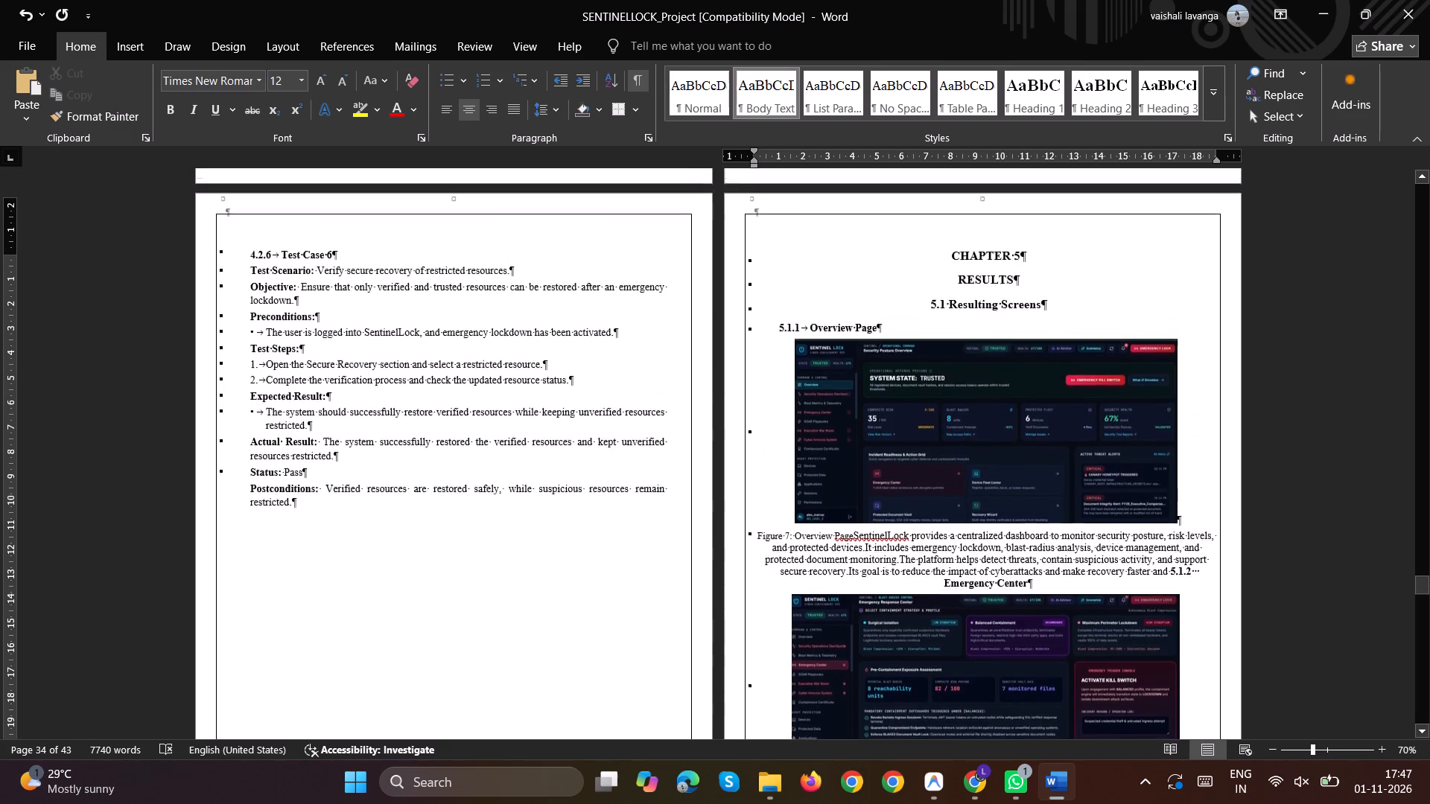
{"action": "scroll", "coordinate": [1150, 383], "scroll_direction": "down", "scroll_amount": 1}
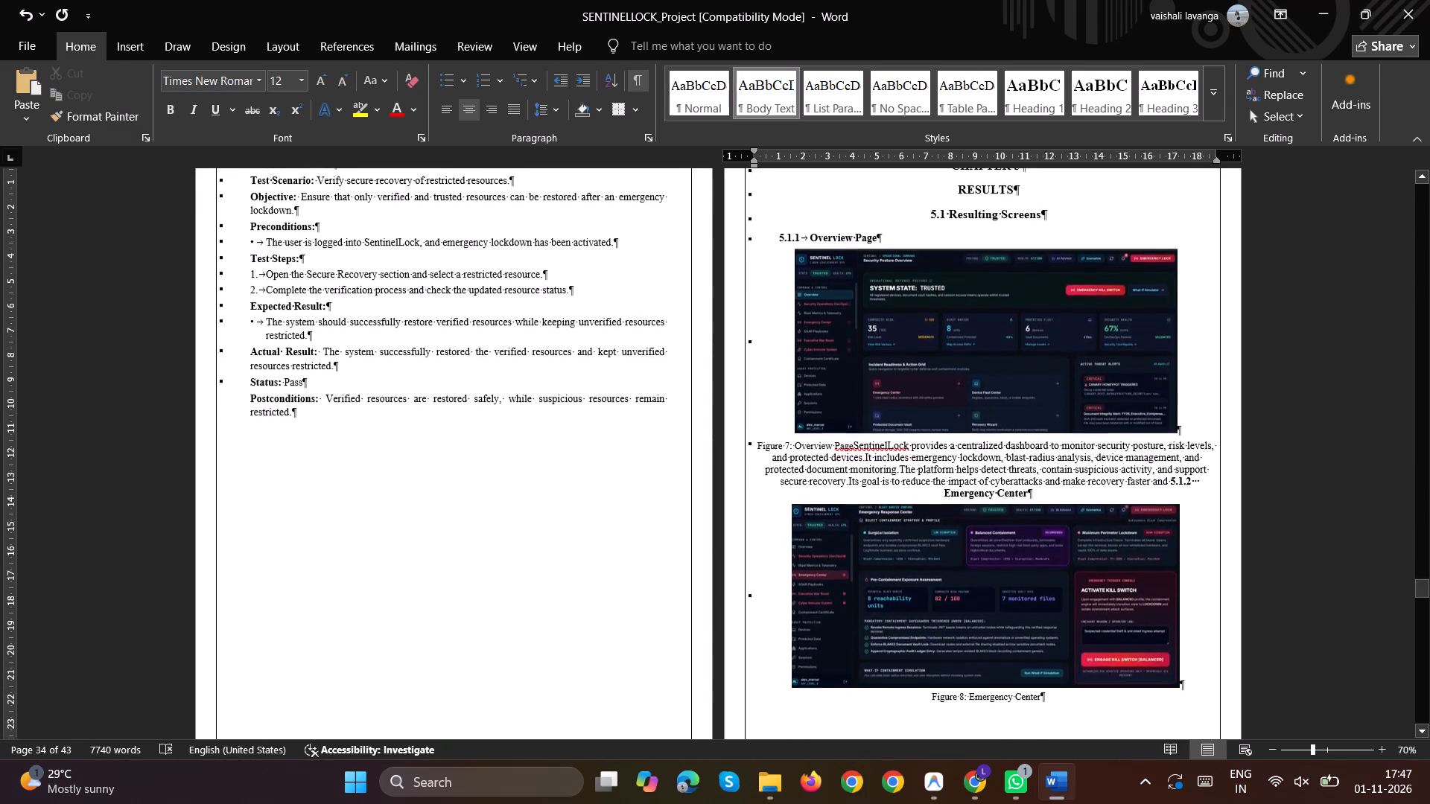
{"action": "scroll", "coordinate": [1150, 383], "scroll_direction": "down", "scroll_amount": 1}
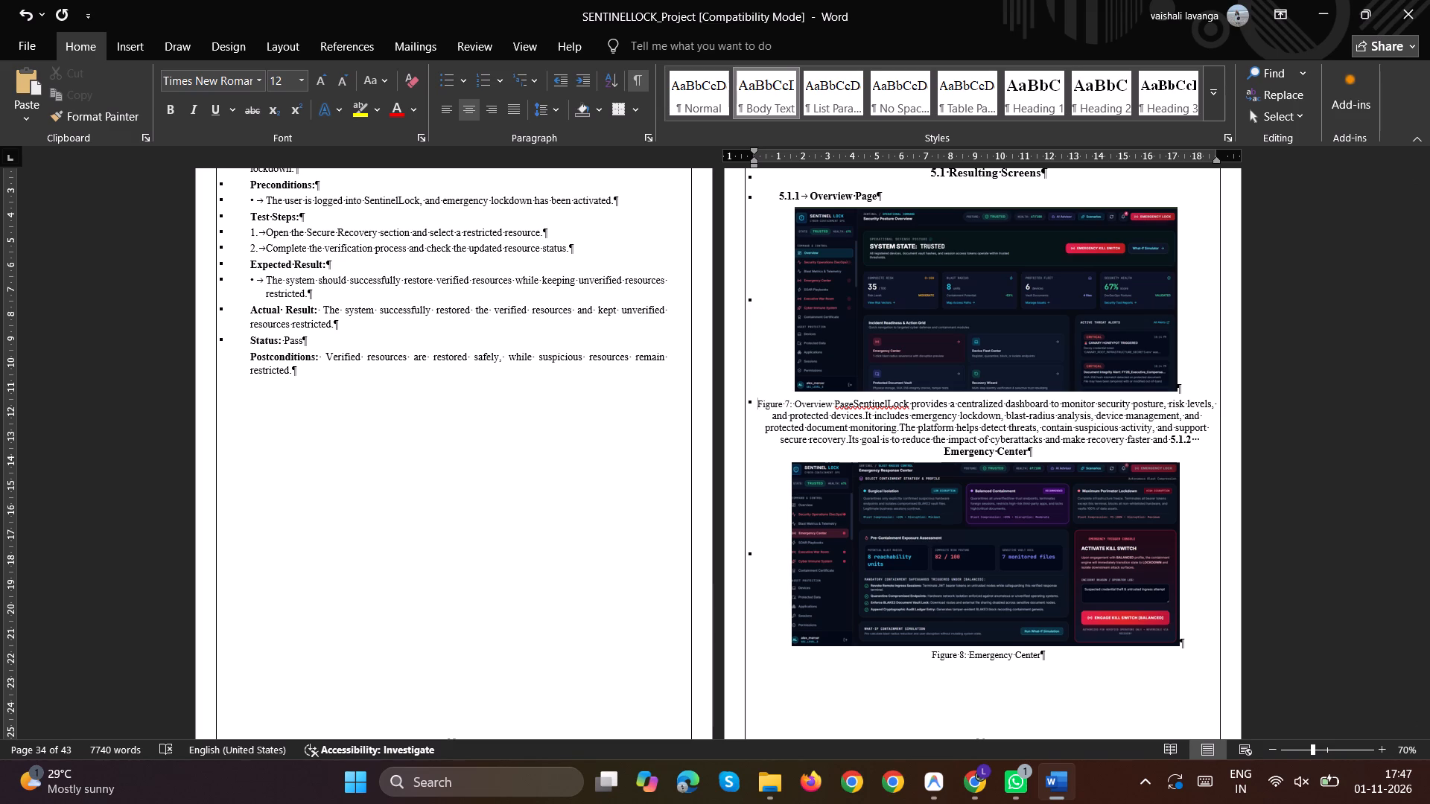
{"action": "left_click", "coordinate": [1206, 409]}
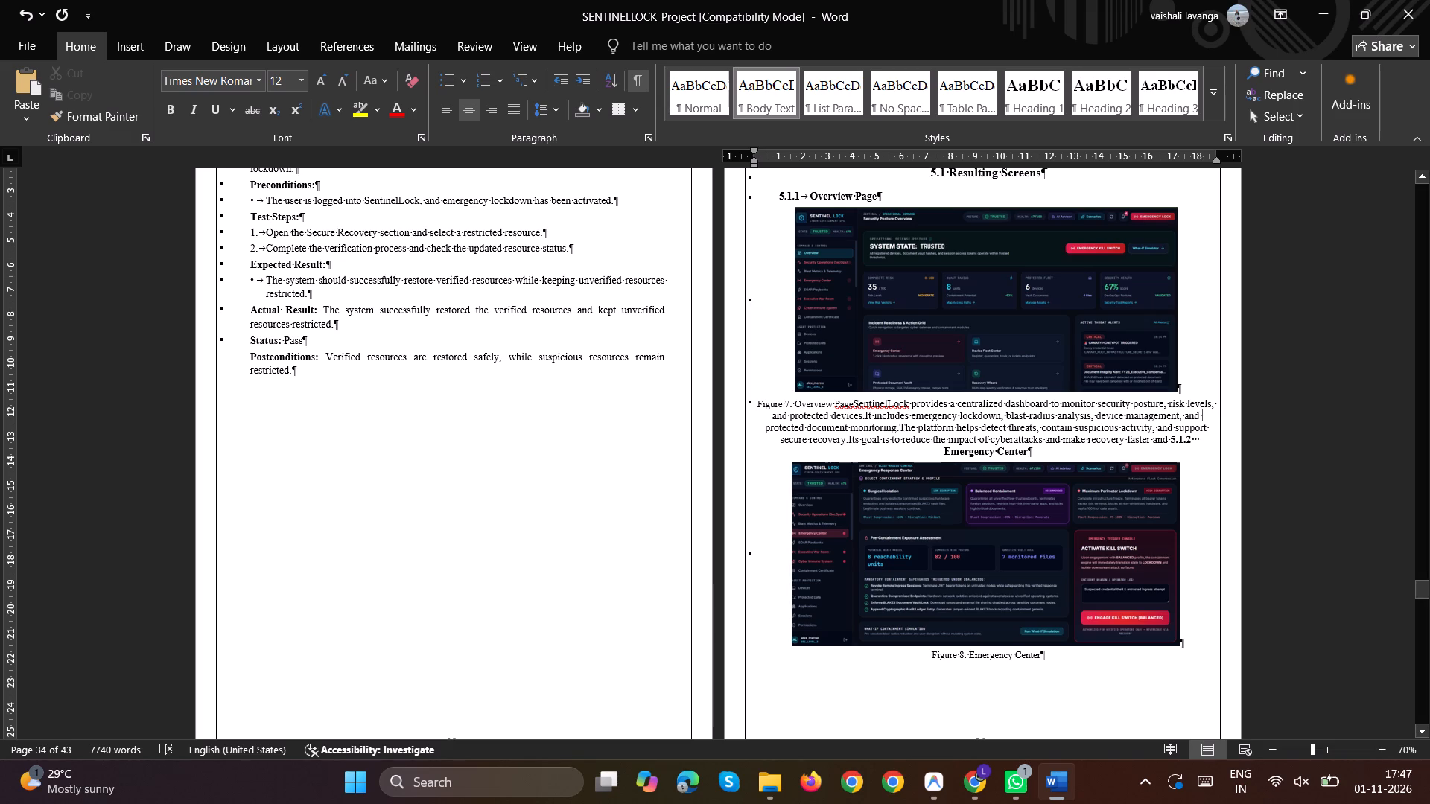
{"action": "left_click", "coordinate": [854, 404]}
{"action": "key", "text": "Return"}
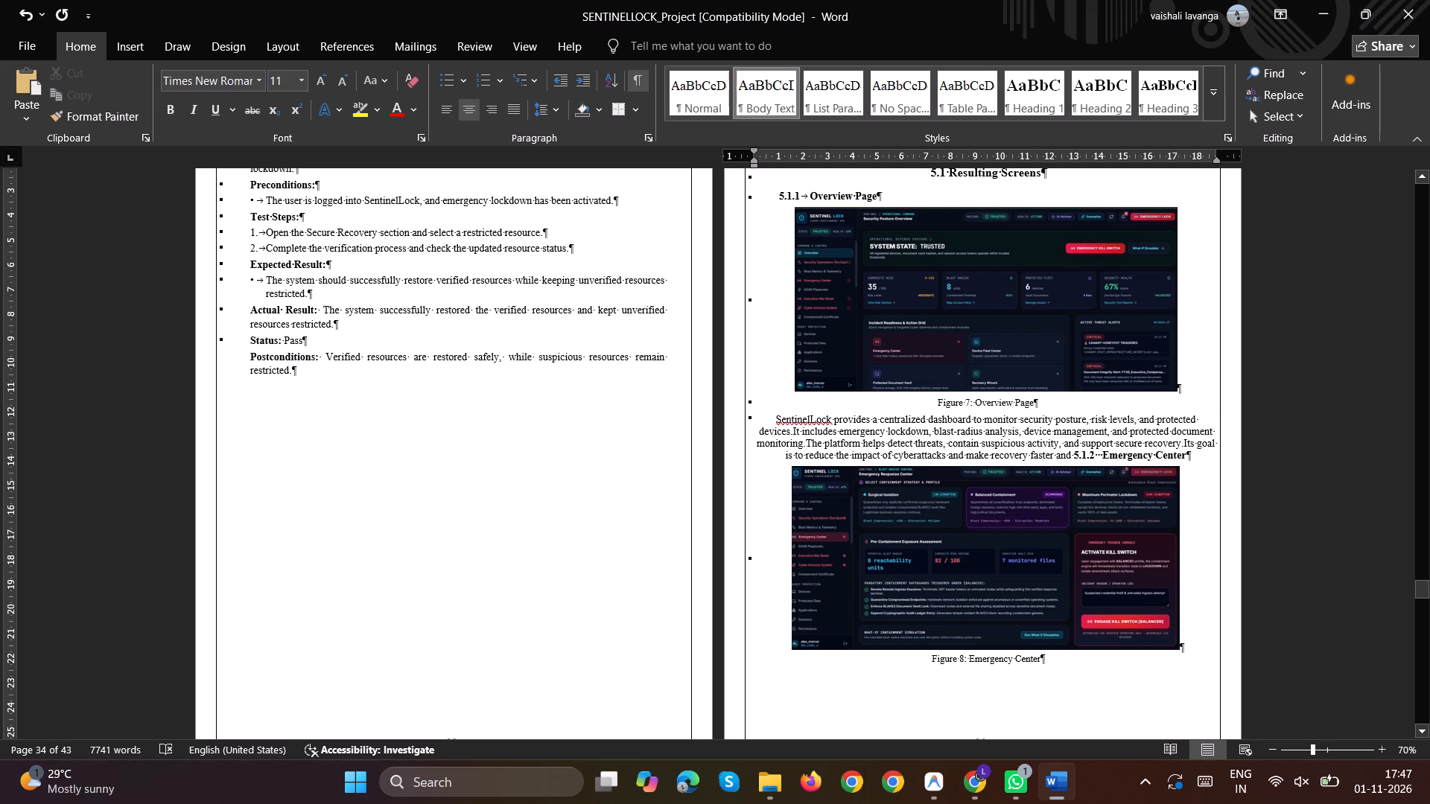
Replace the trailing "and" of the Overview Page description with a period, and put the 5.1.2 Emergency Center heading in its own paragraph.
{"action": "left_click", "coordinate": [1074, 458]}
{"action": "key", "text": "Return"}
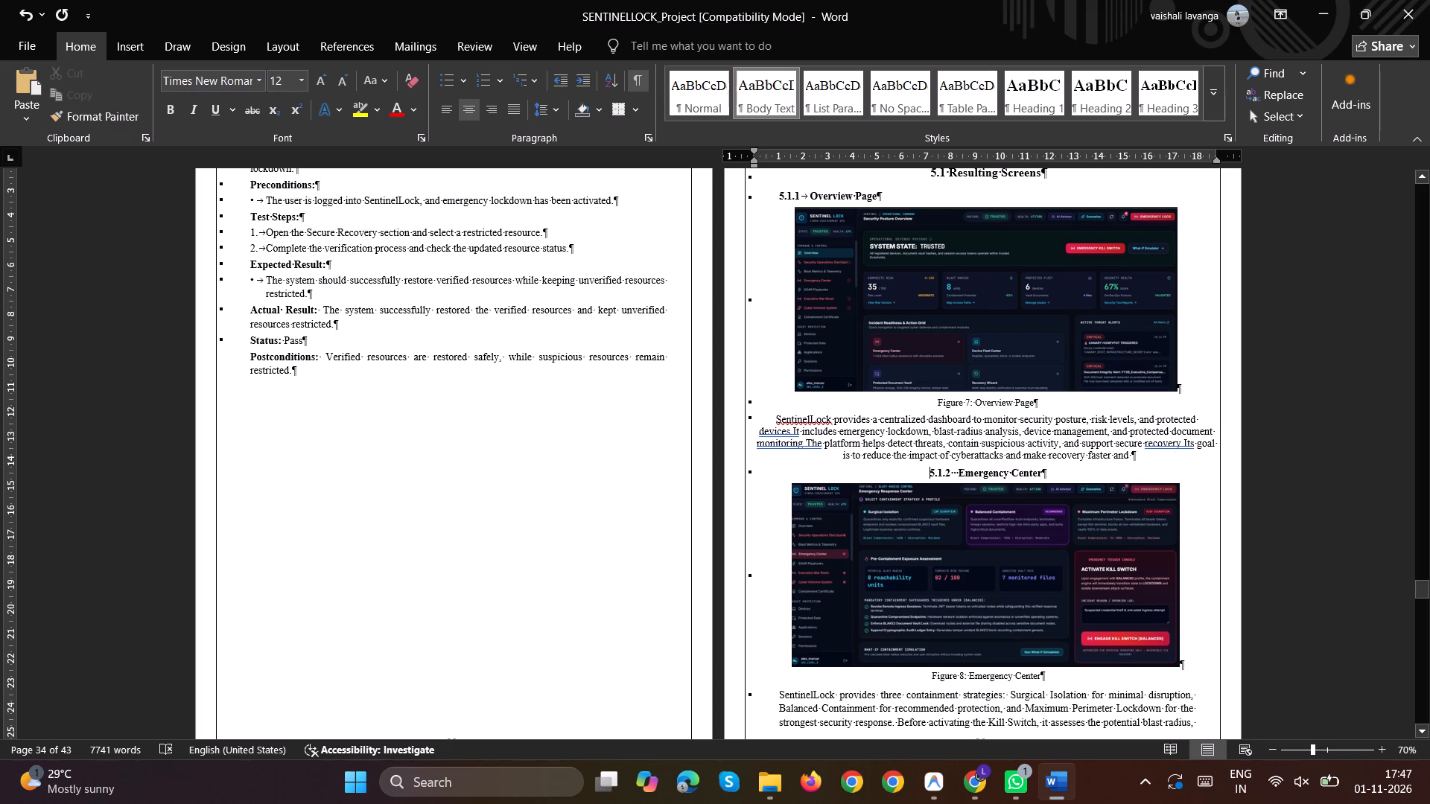
{"action": "key", "text": "BackSpace"}
{"action": "key", "text": "BackSpace"}
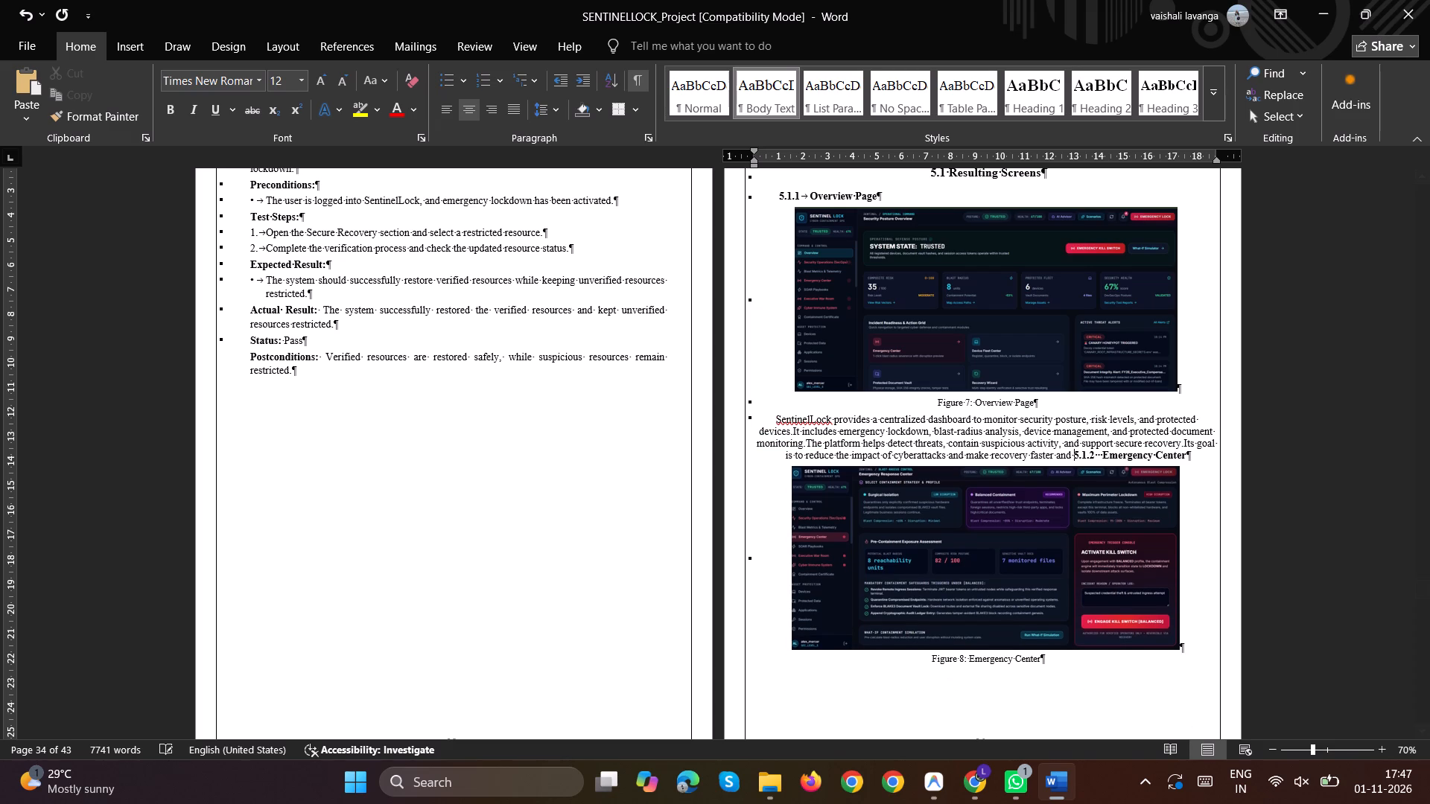
{"action": "key", "text": "BackSpace"}
{"action": "key", "text": "BackSpace"}
{"action": "key", "text": "BackSpace"}
{"action": "key", "text": "BackSpace"}
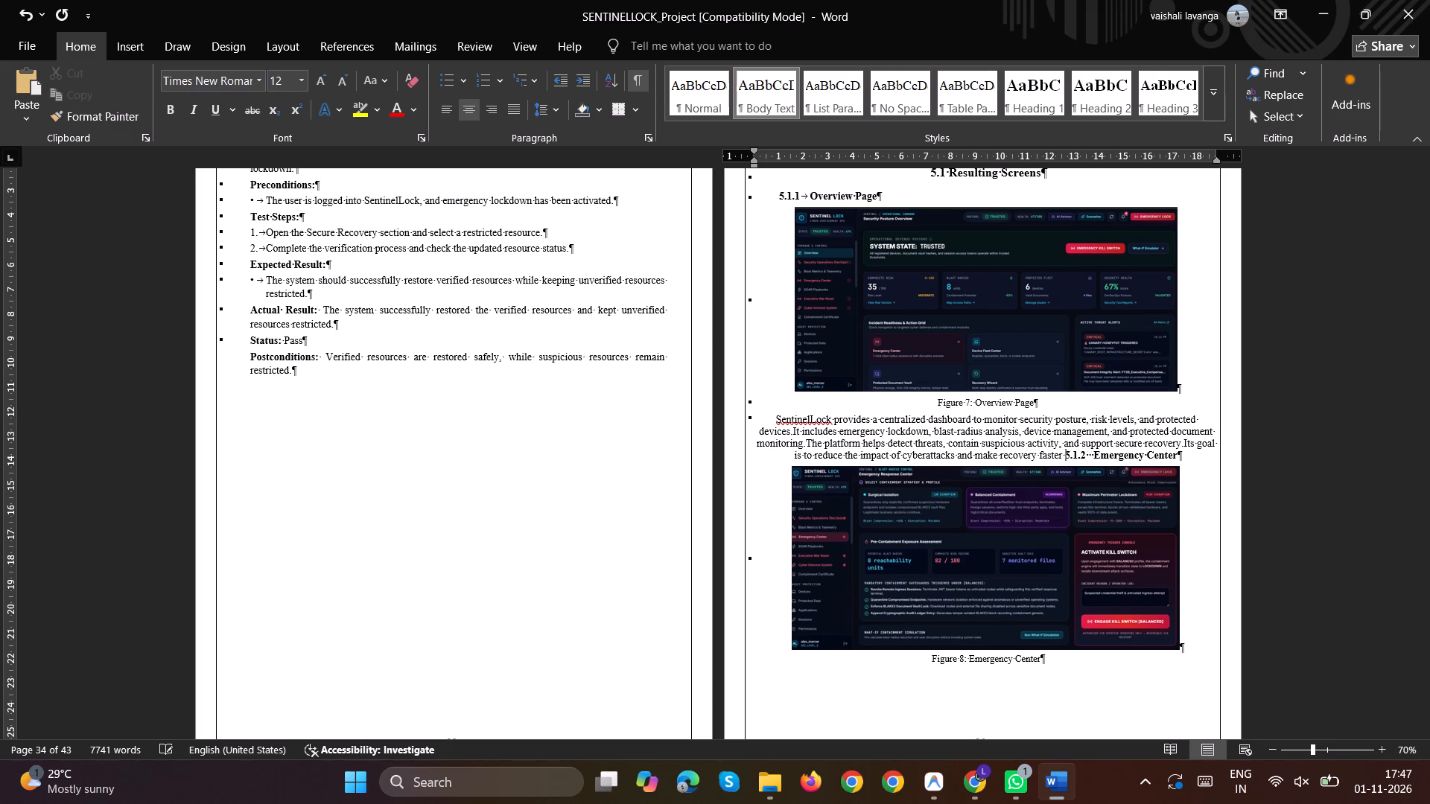
{"action": "key", "text": "period"}
{"action": "key", "text": "Return"}
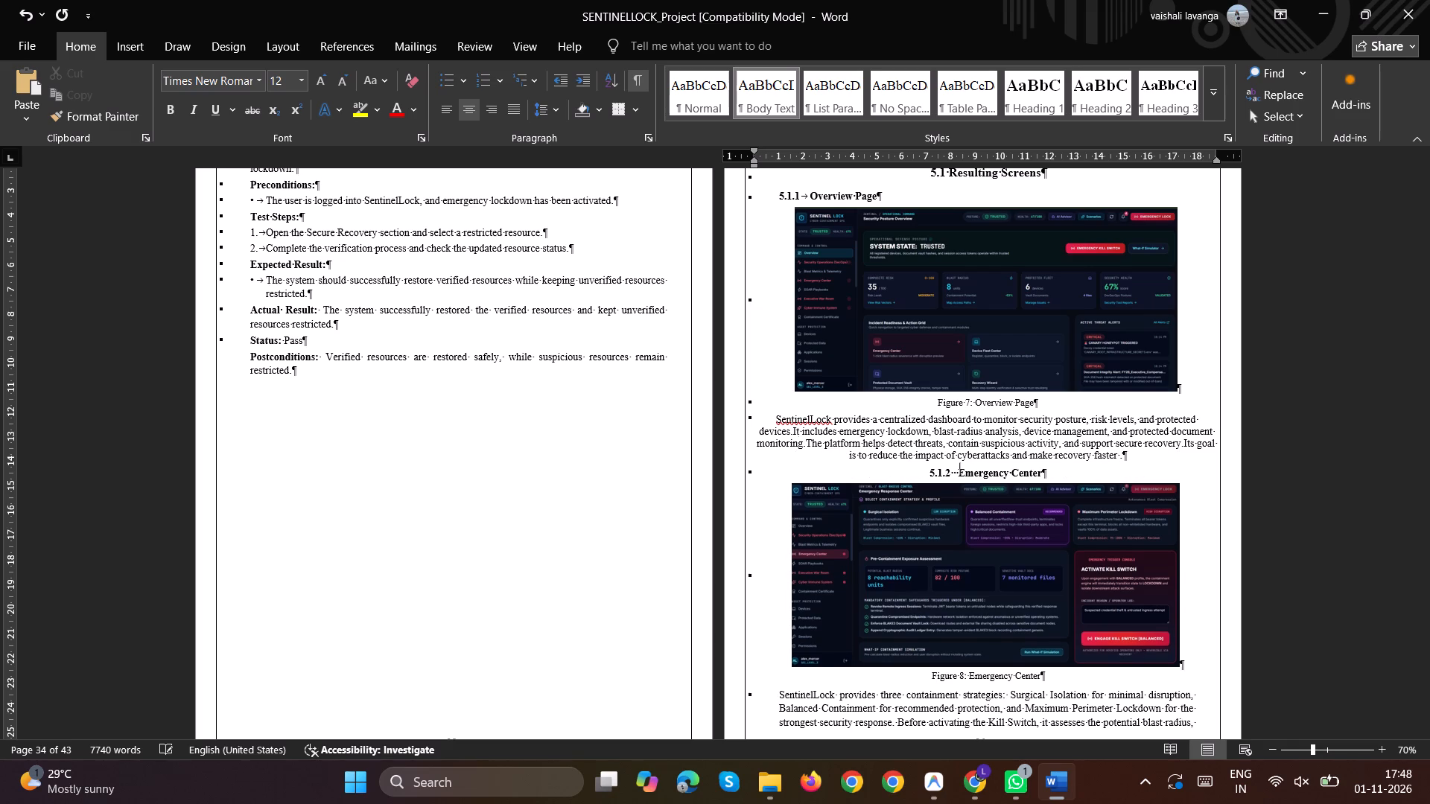
Check the paragraph alignment, indentation and spacing settings of the description below the "Figure 8: Emergency Center" caption.
{"action": "scroll", "coordinate": [877, 537], "scroll_direction": "down", "scroll_amount": 1}
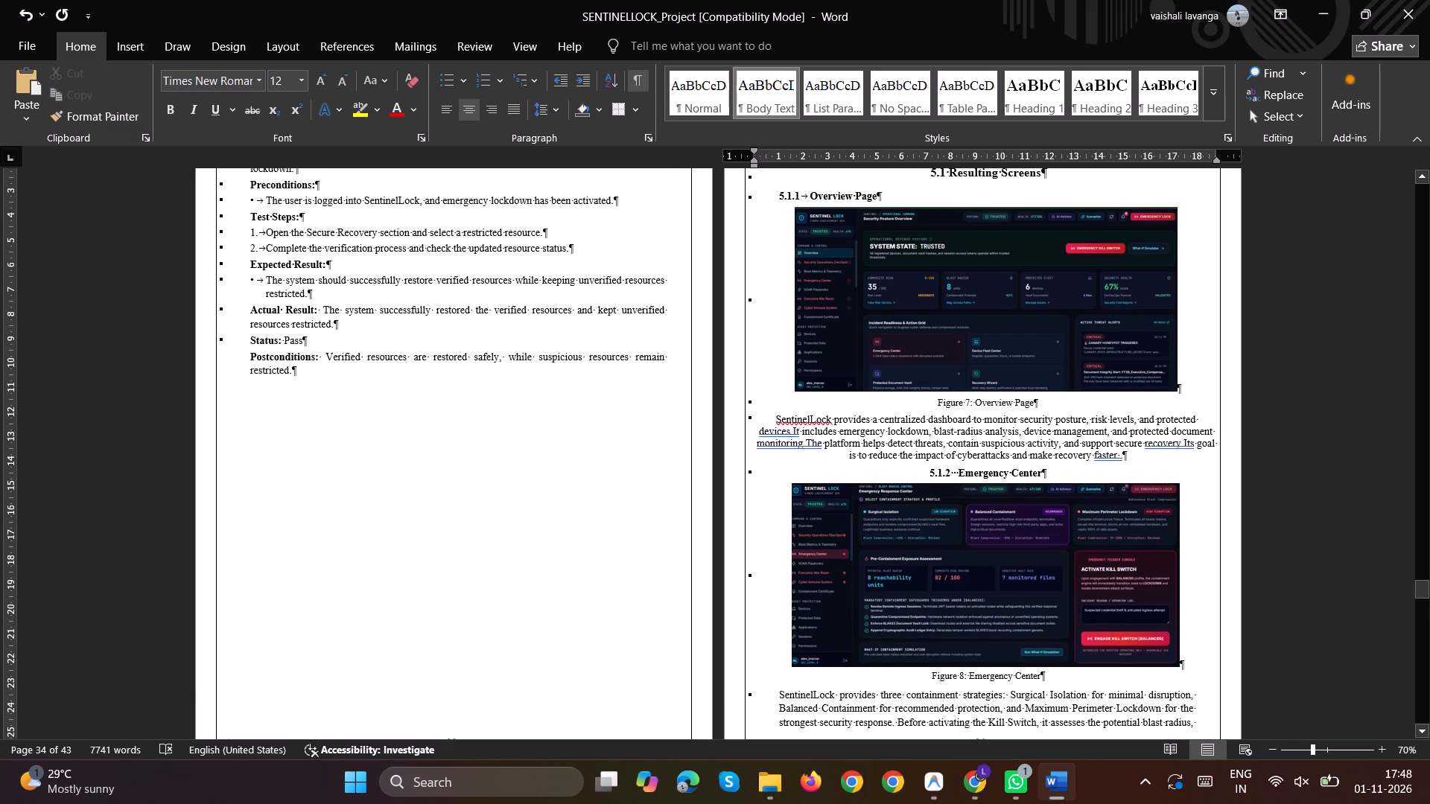
{"action": "scroll", "coordinate": [870, 524], "scroll_direction": "down", "scroll_amount": 1}
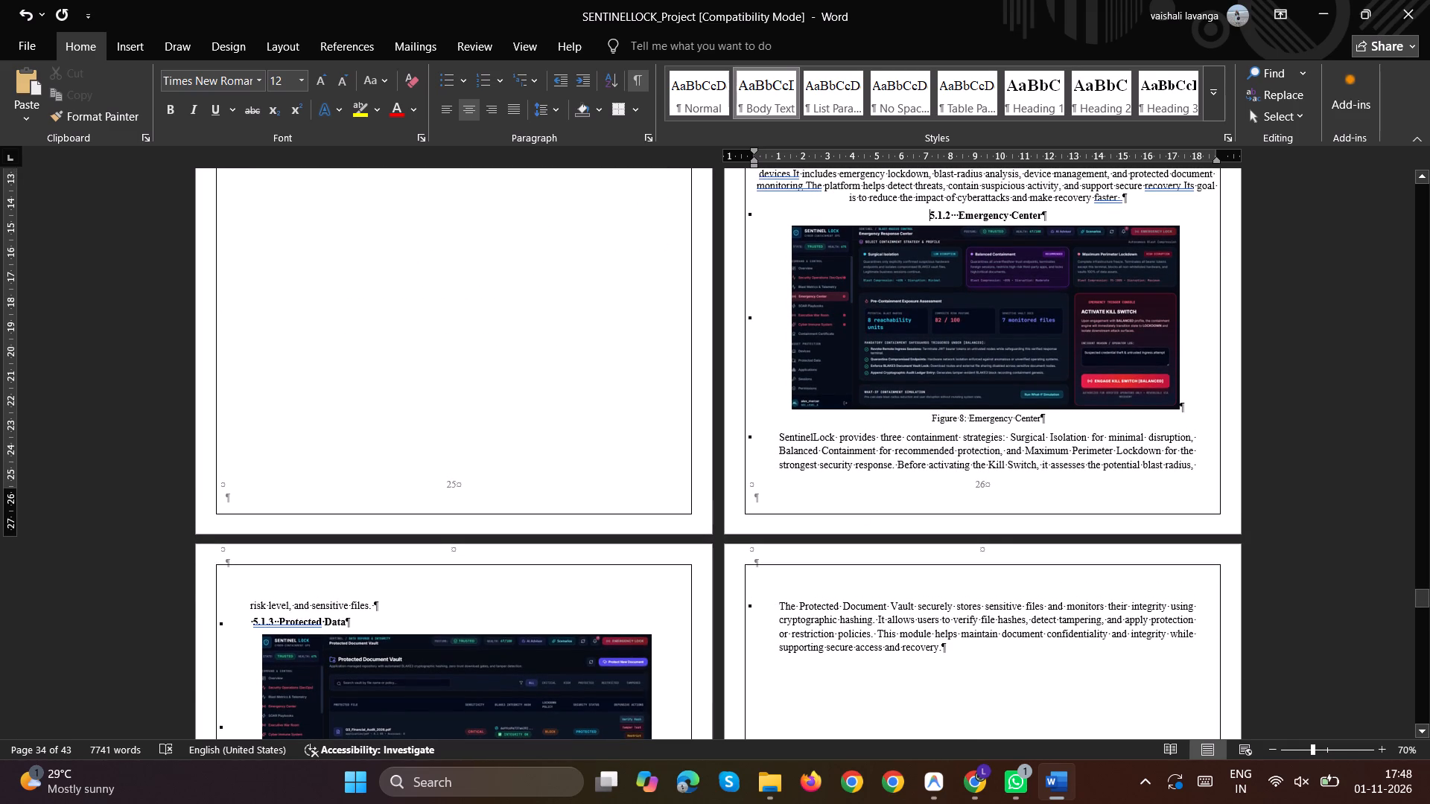
{"action": "left_click_drag", "start_coordinate": [778, 435], "coordinate": [1135, 456]}
{"action": "left_click", "coordinate": [1135, 456]}
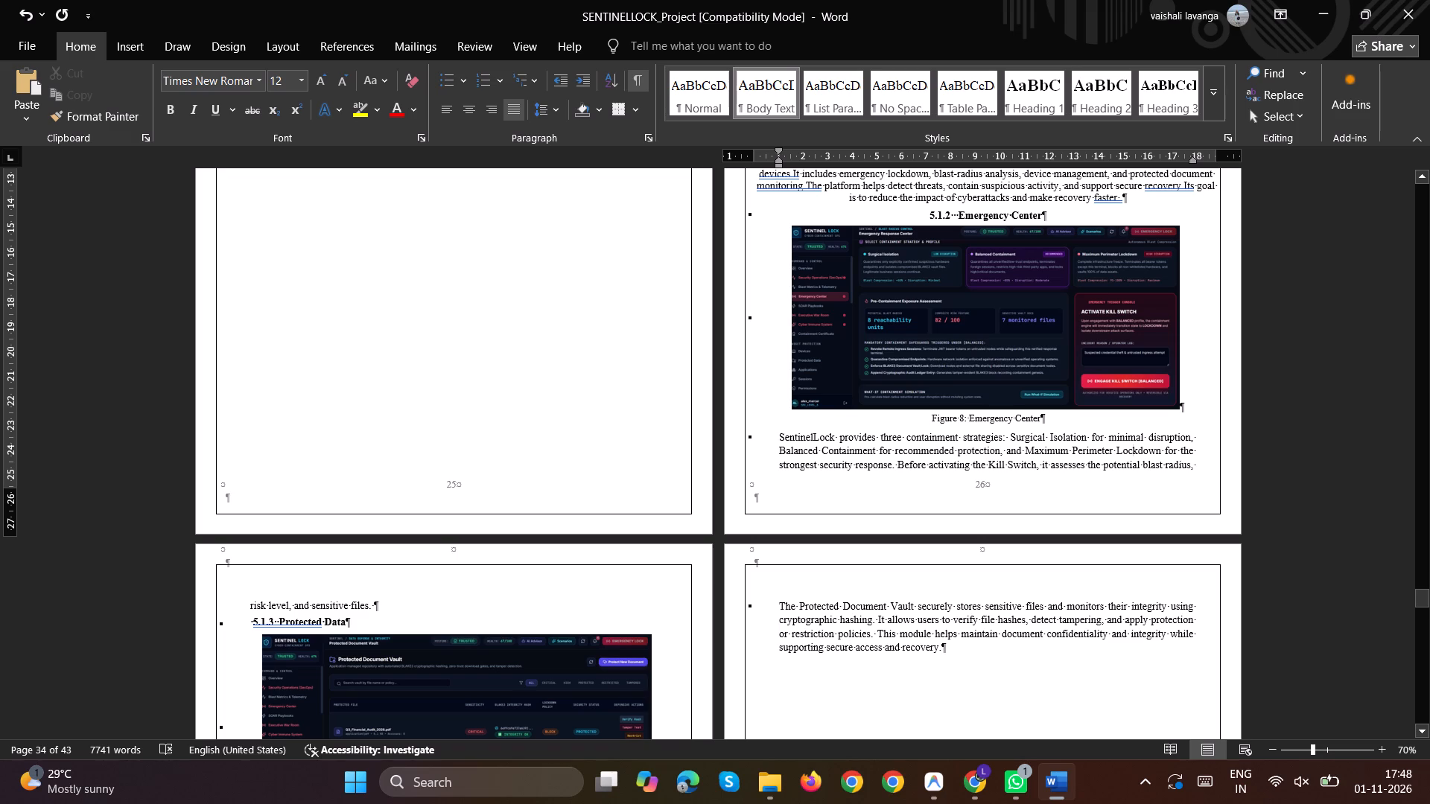
{"action": "left_click_drag", "start_coordinate": [780, 438], "coordinate": [1055, 468]}
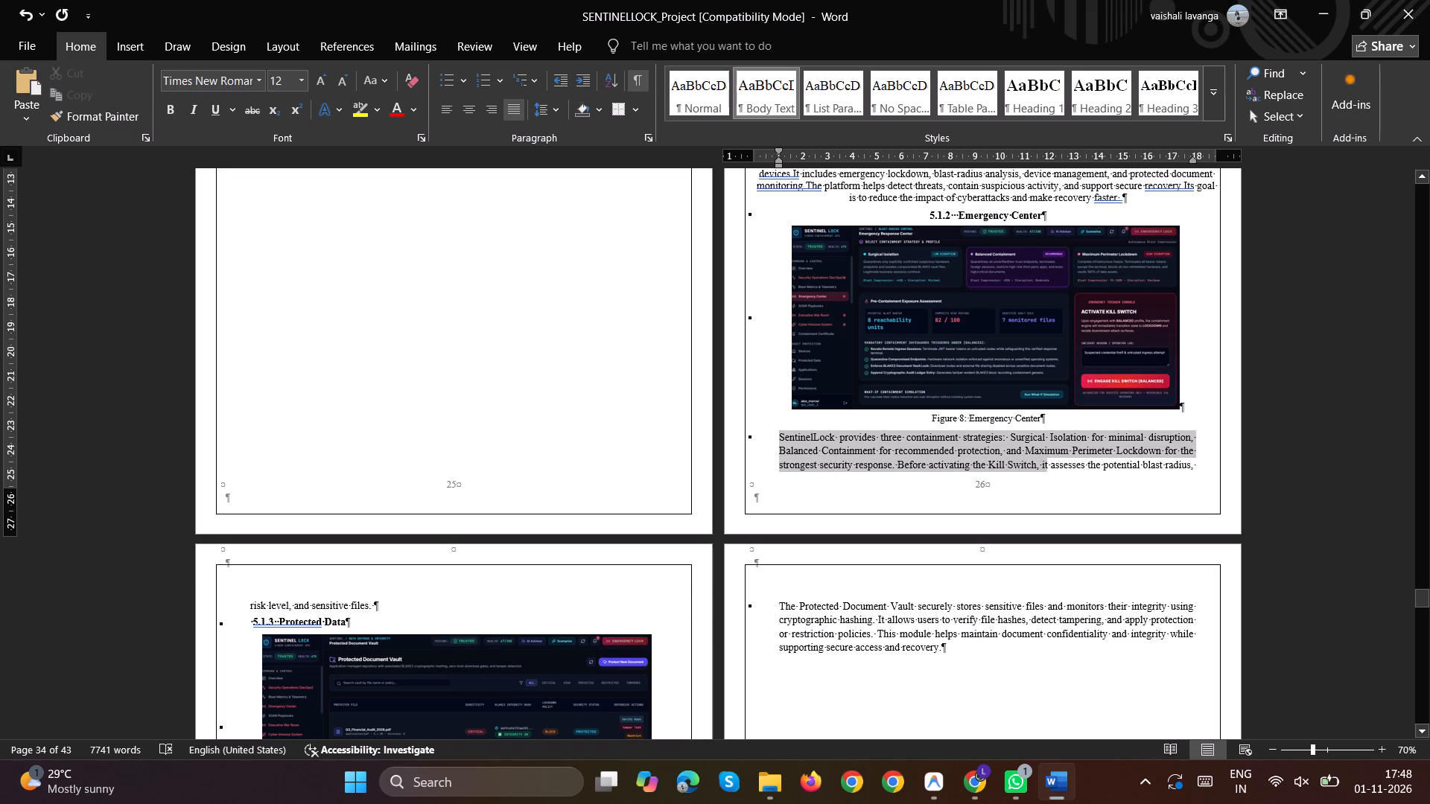
{"action": "left_click_drag", "start_coordinate": [1055, 468], "coordinate": [1186, 489]}
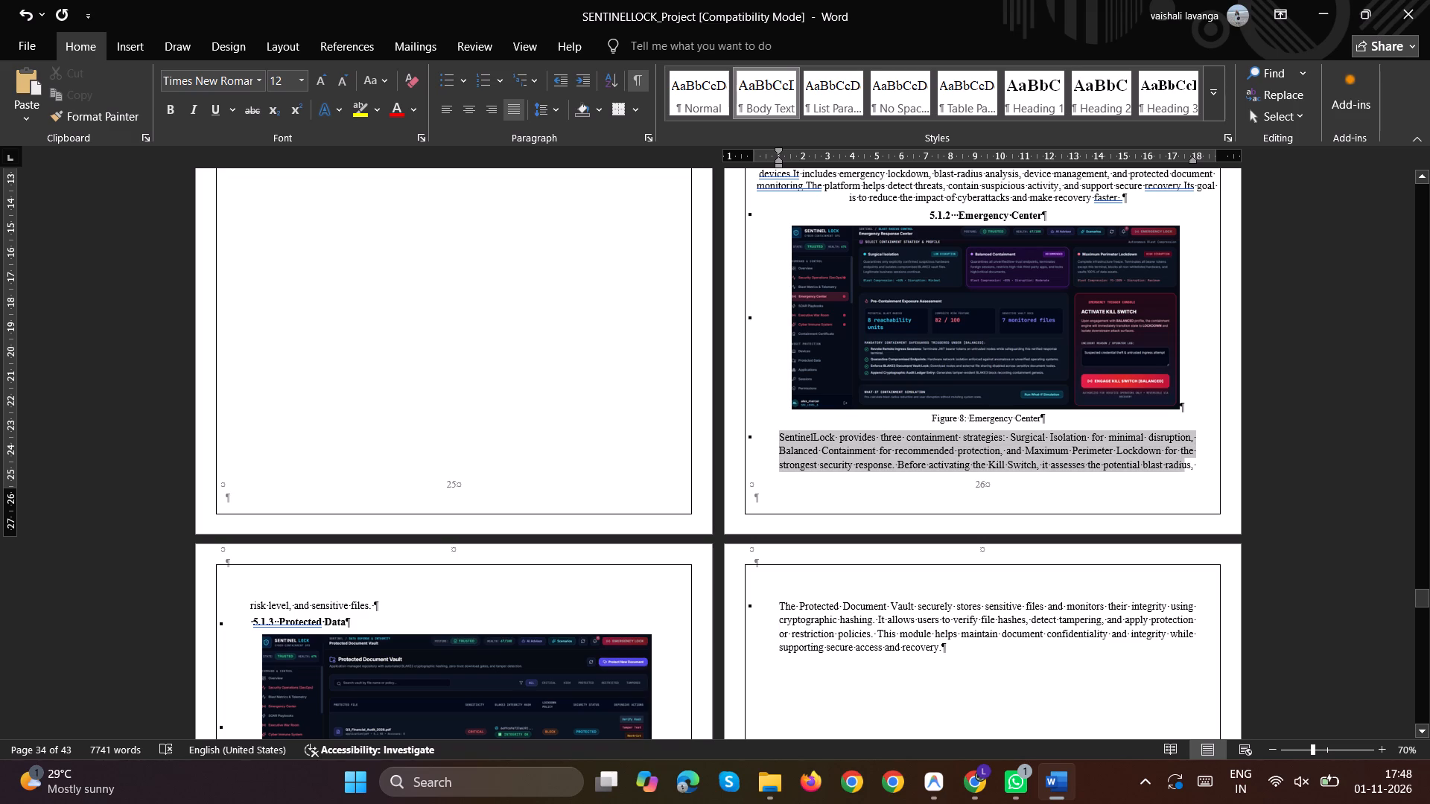
{"action": "left_click_drag", "start_coordinate": [1186, 489], "coordinate": [1199, 475]}
{"action": "right_click", "coordinate": [1199, 475]}
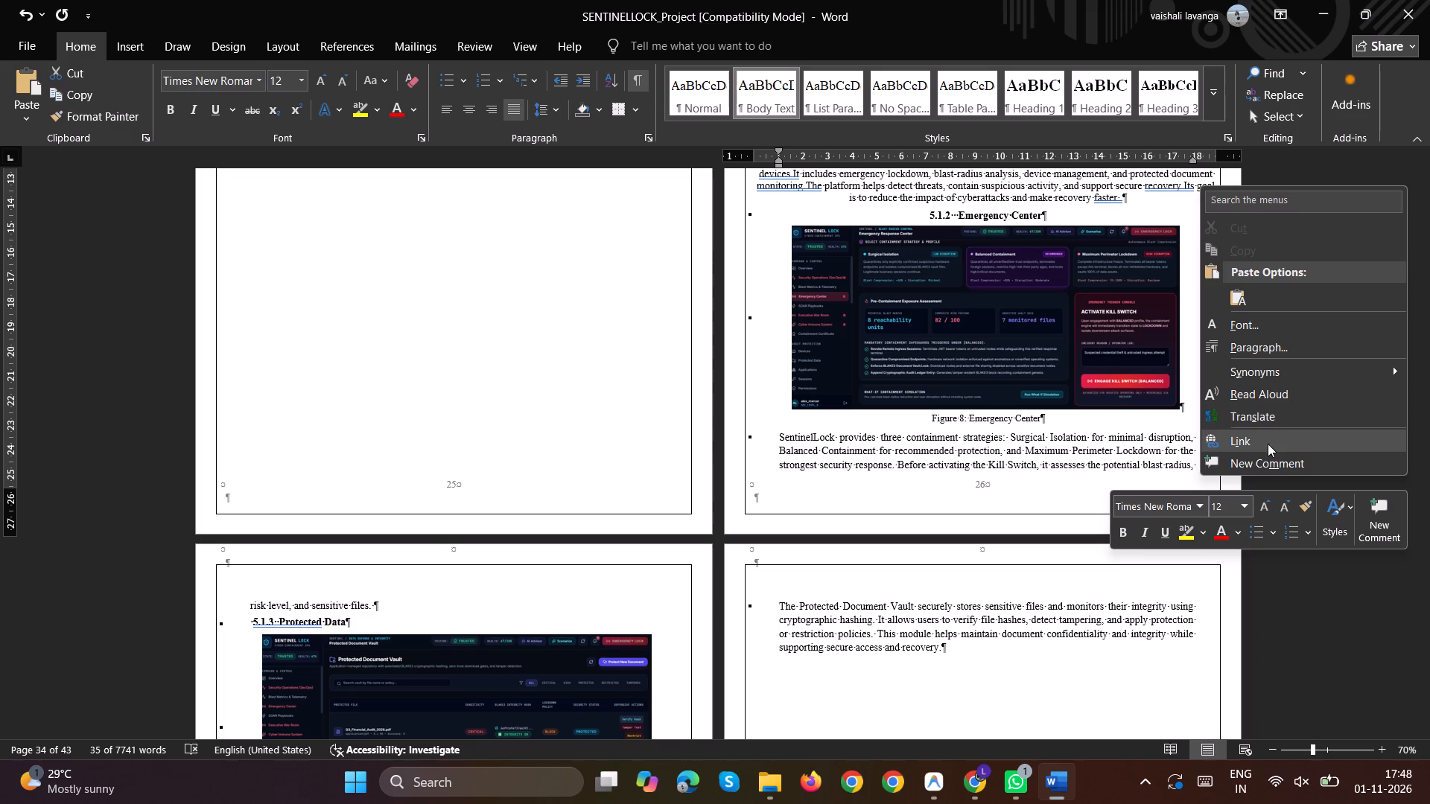
{"action": "left_click", "coordinate": [1302, 339]}
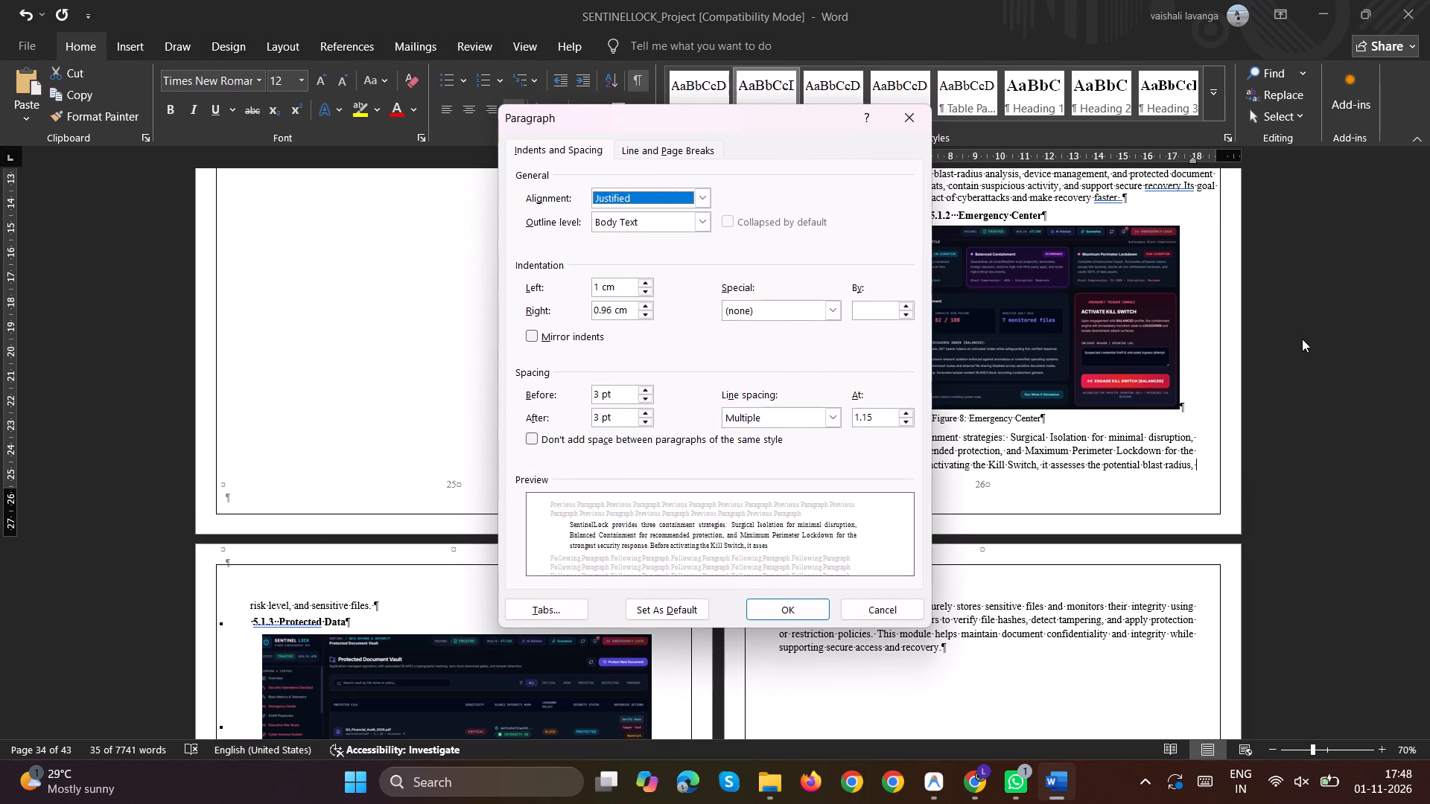
{"action": "left_click", "coordinate": [1211, 402]}
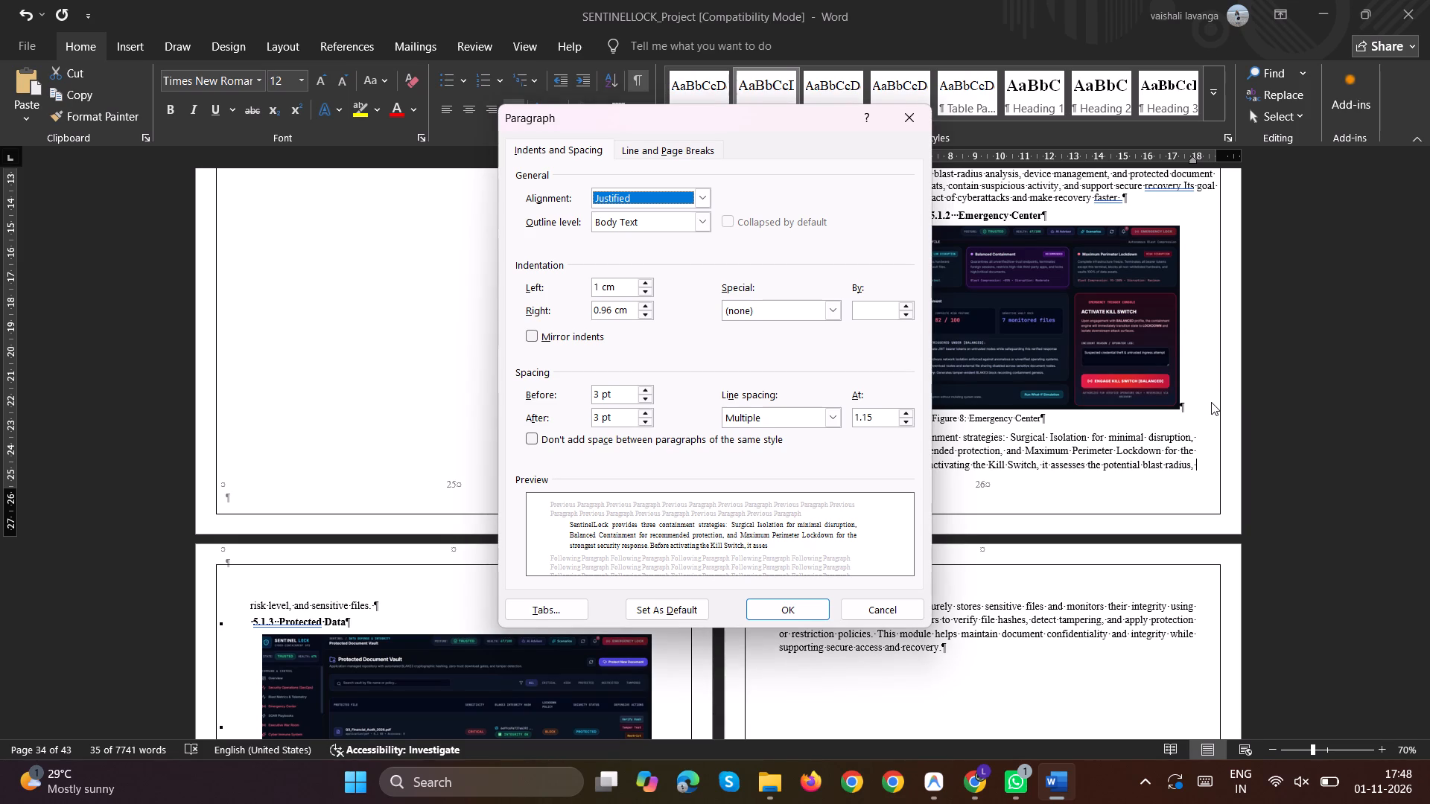
{"action": "left_click", "coordinate": [905, 119]}
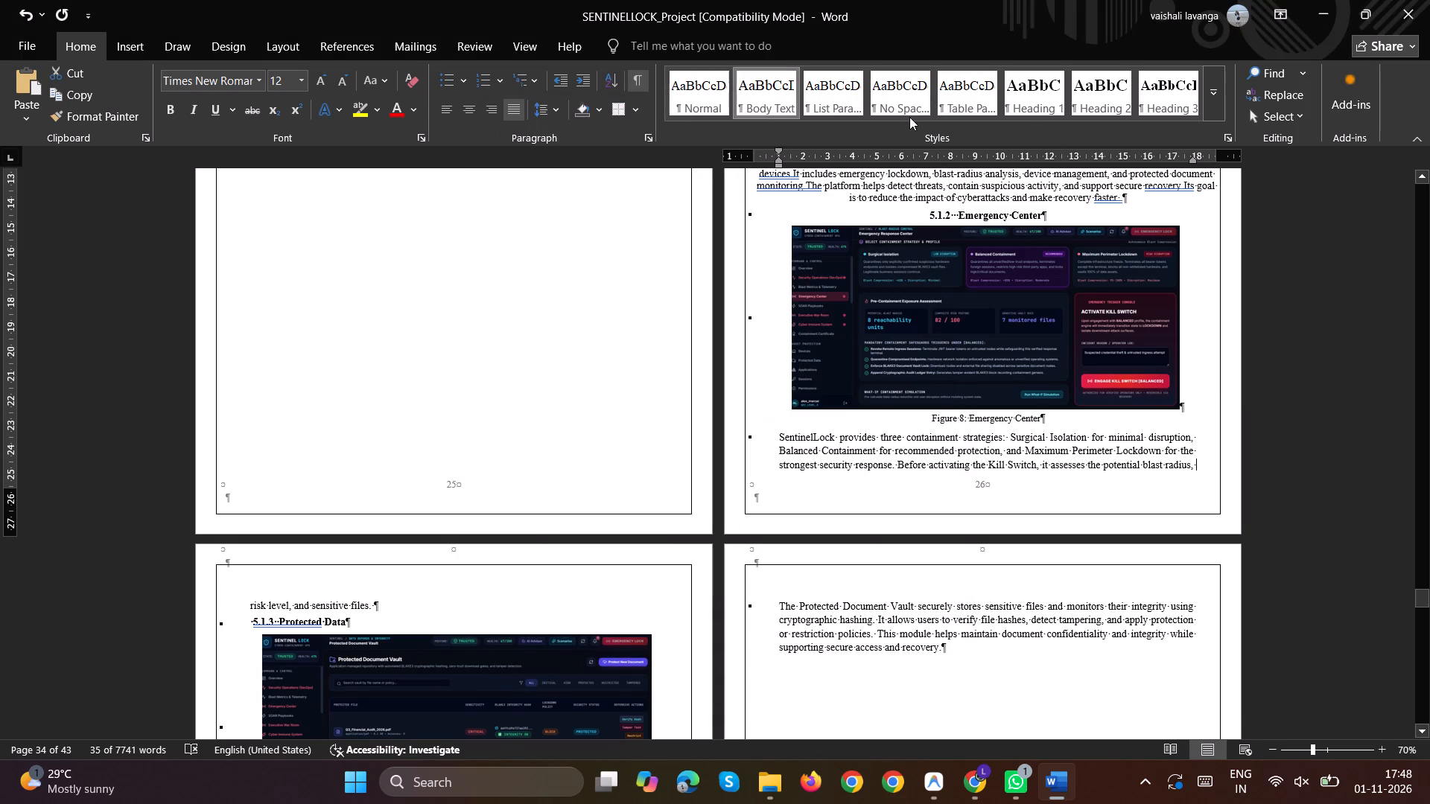
Select the SentinelLock description below the Figure 7 caption and set its paragraph alignment to Justified.
{"action": "scroll", "coordinate": [871, 409], "scroll_direction": "up", "scroll_amount": 8}
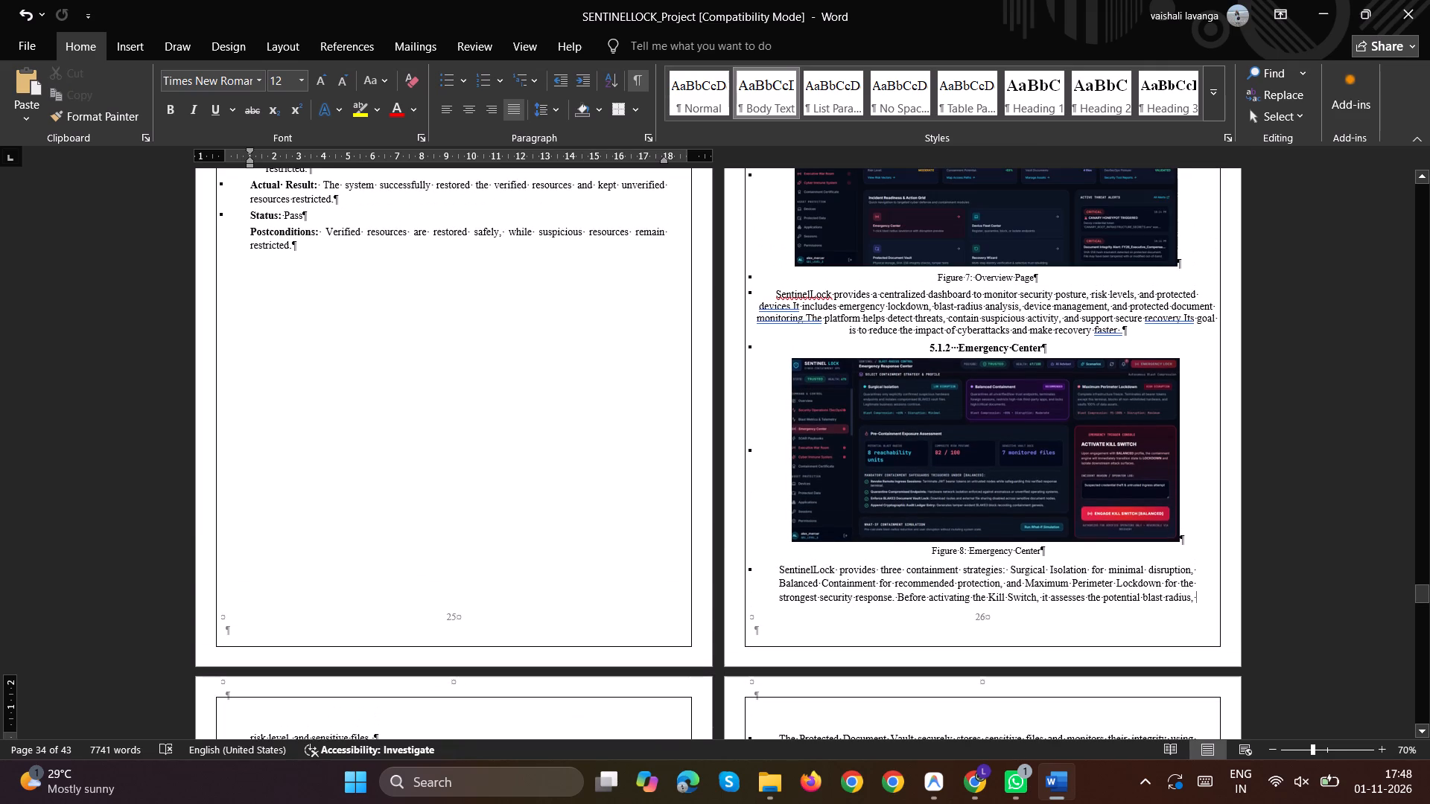
{"action": "scroll", "coordinate": [871, 409], "scroll_direction": "up", "scroll_amount": 2}
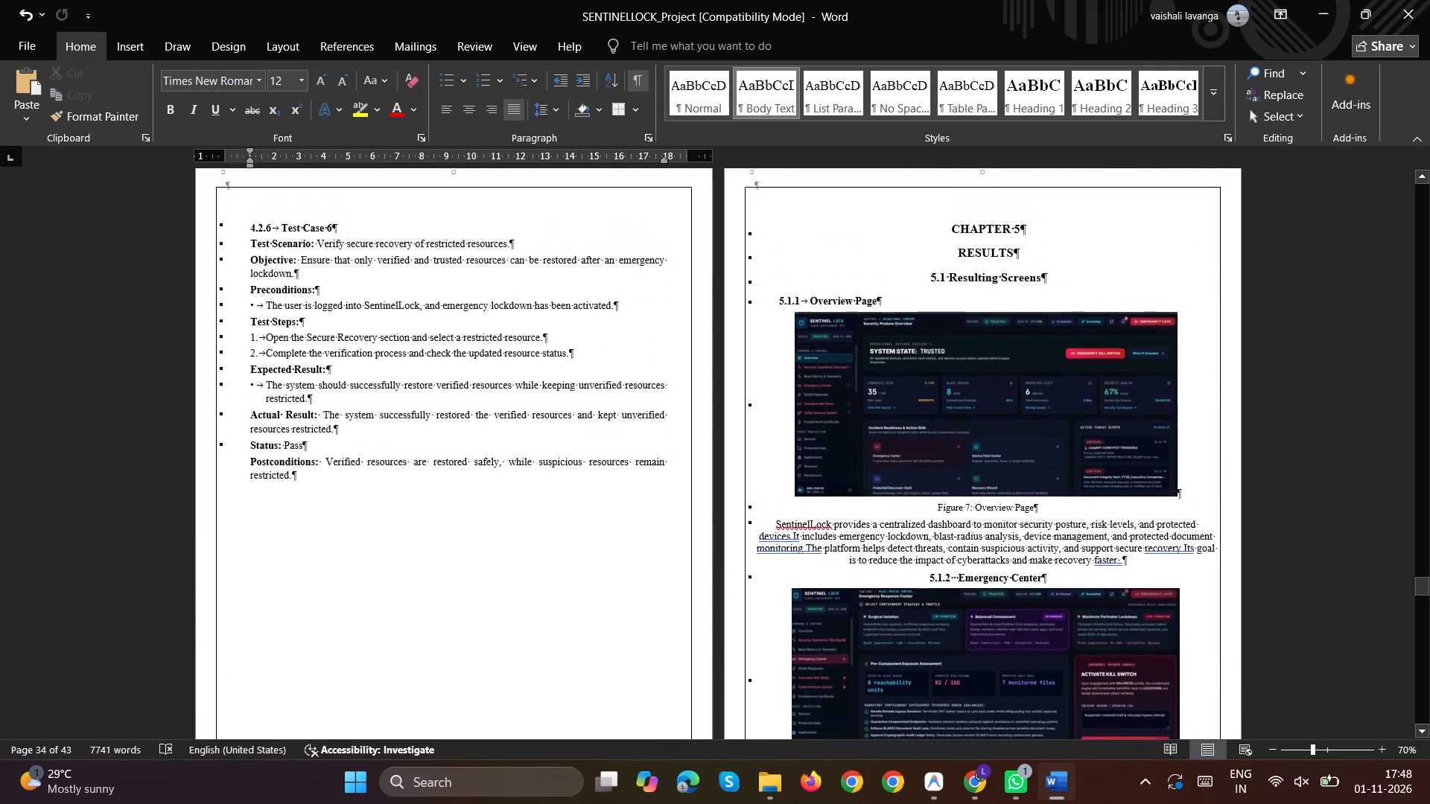
{"action": "scroll", "coordinate": [871, 409], "scroll_direction": "up", "scroll_amount": 1}
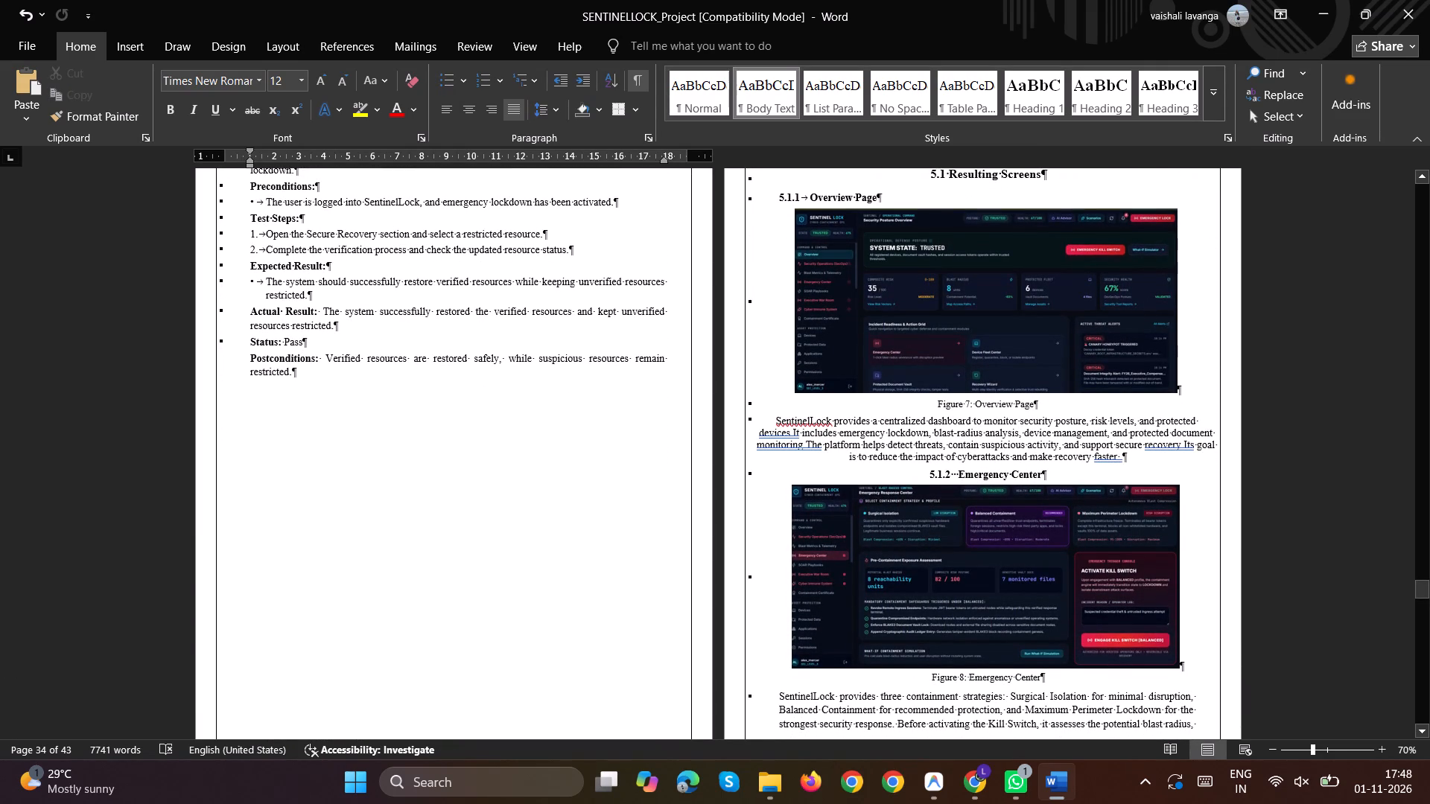
{"action": "left_click_drag", "start_coordinate": [775, 418], "coordinate": [1045, 444]}
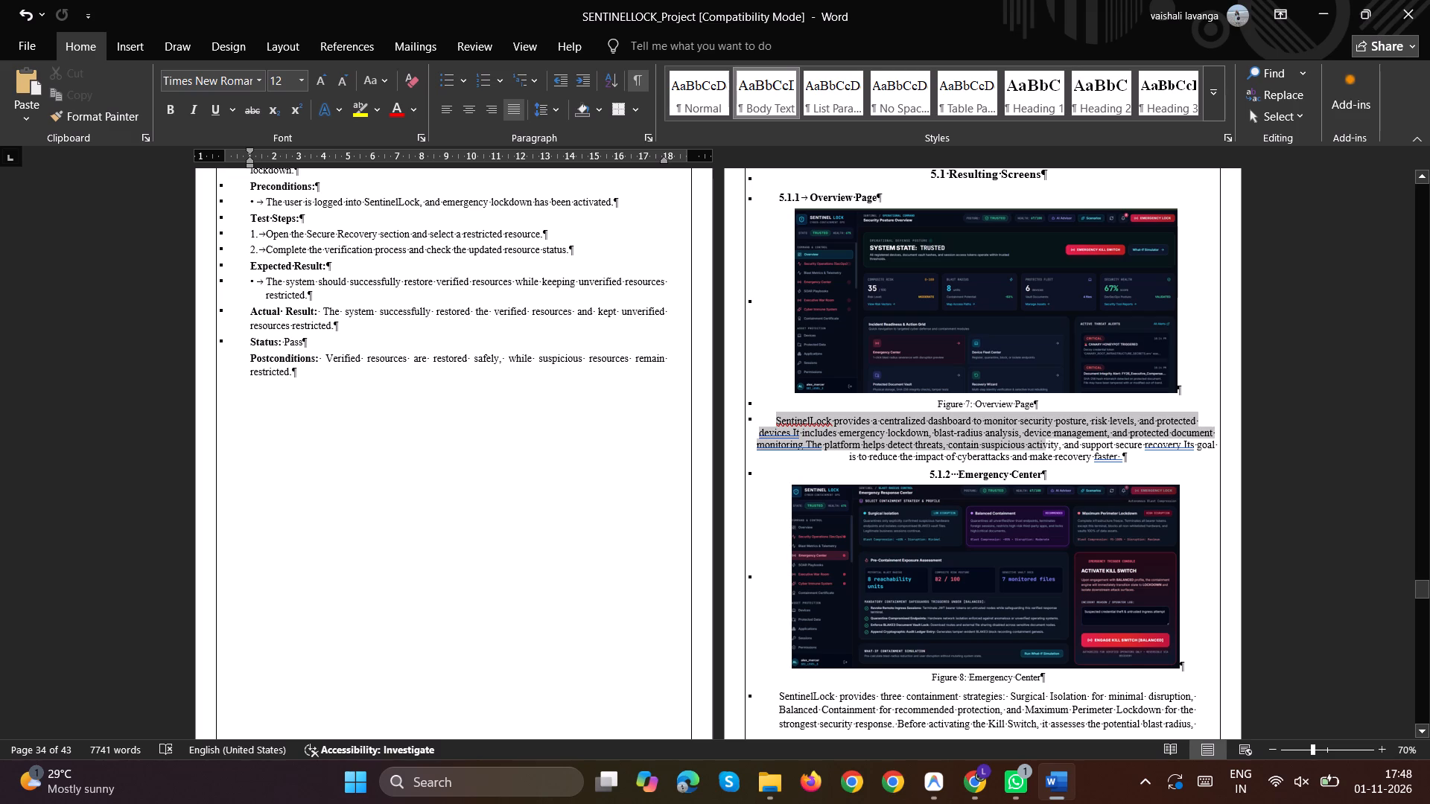
{"action": "left_click_drag", "start_coordinate": [1045, 444], "coordinate": [1108, 459]}
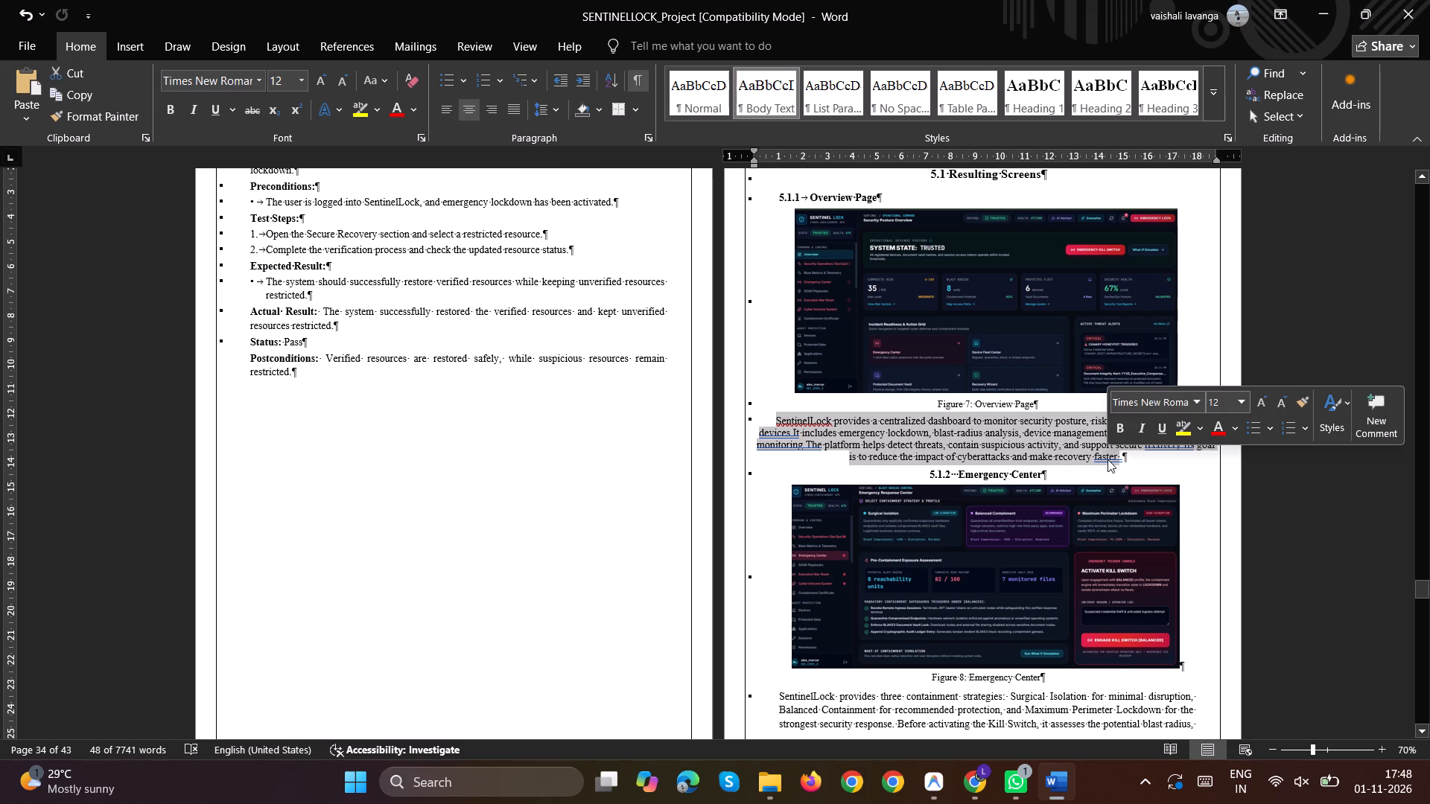
{"action": "right_click", "coordinate": [1108, 459]}
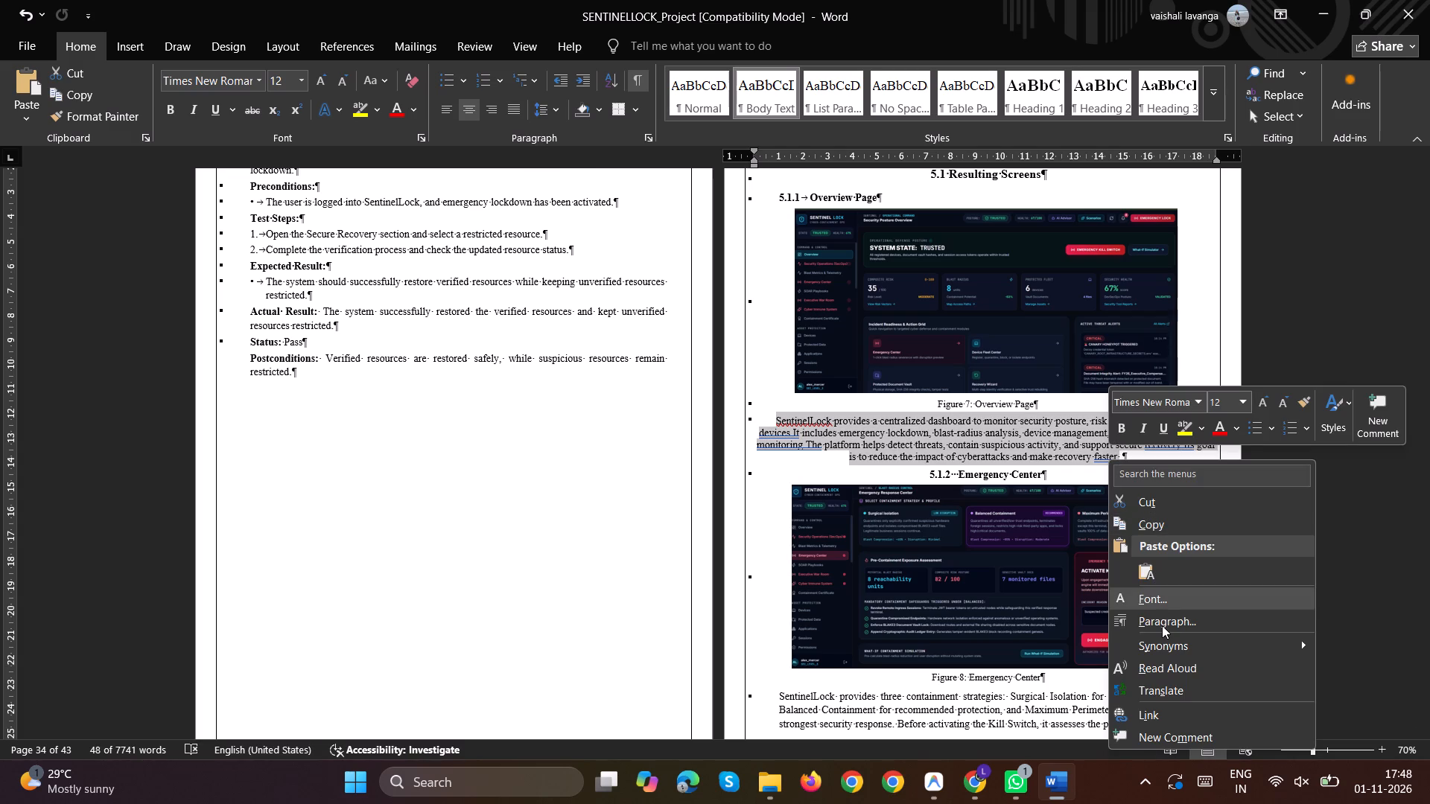
{"action": "left_click", "coordinate": [1162, 625]}
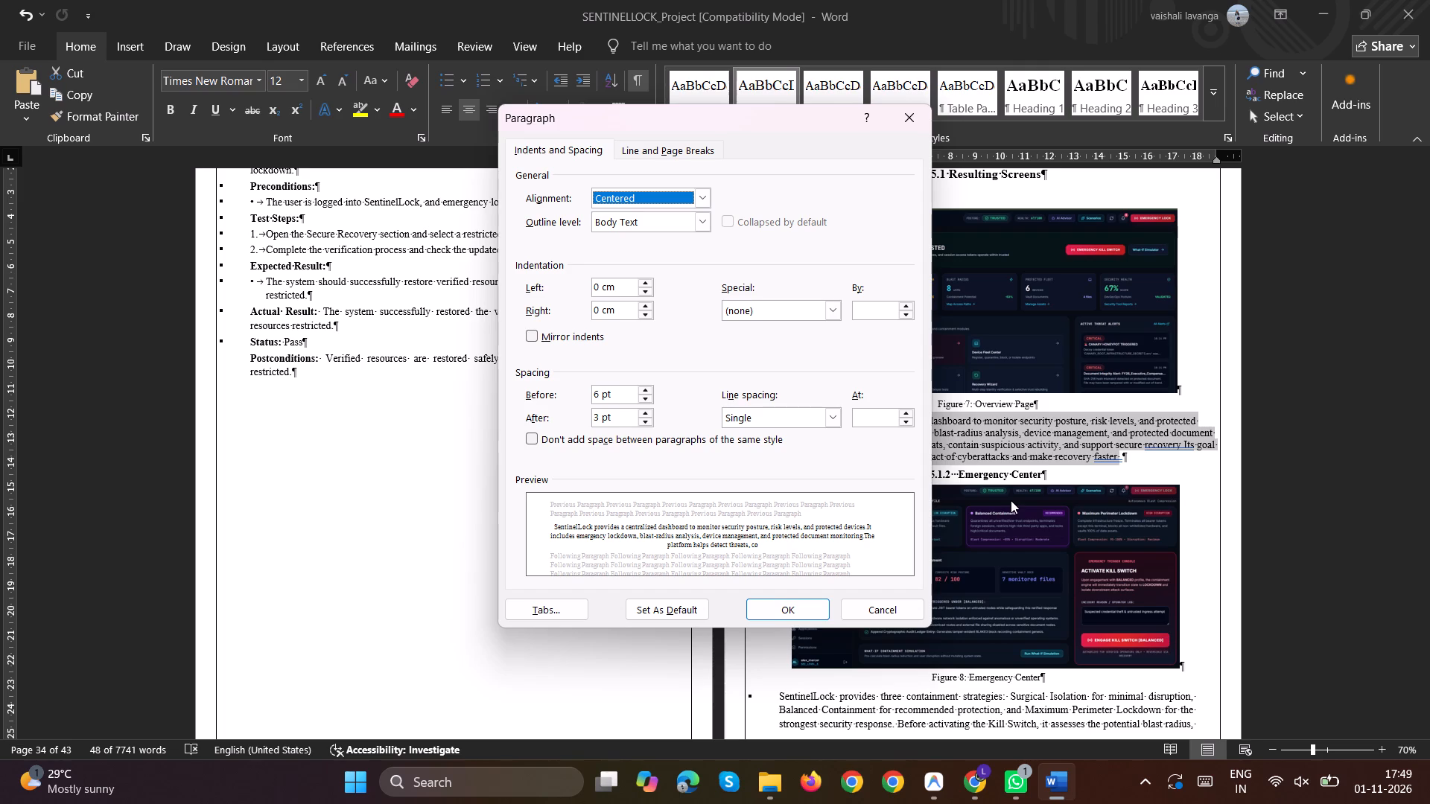
{"action": "left_click", "coordinate": [694, 190]}
{"action": "left_click", "coordinate": [649, 260]}
{"action": "left_click", "coordinate": [696, 194]}
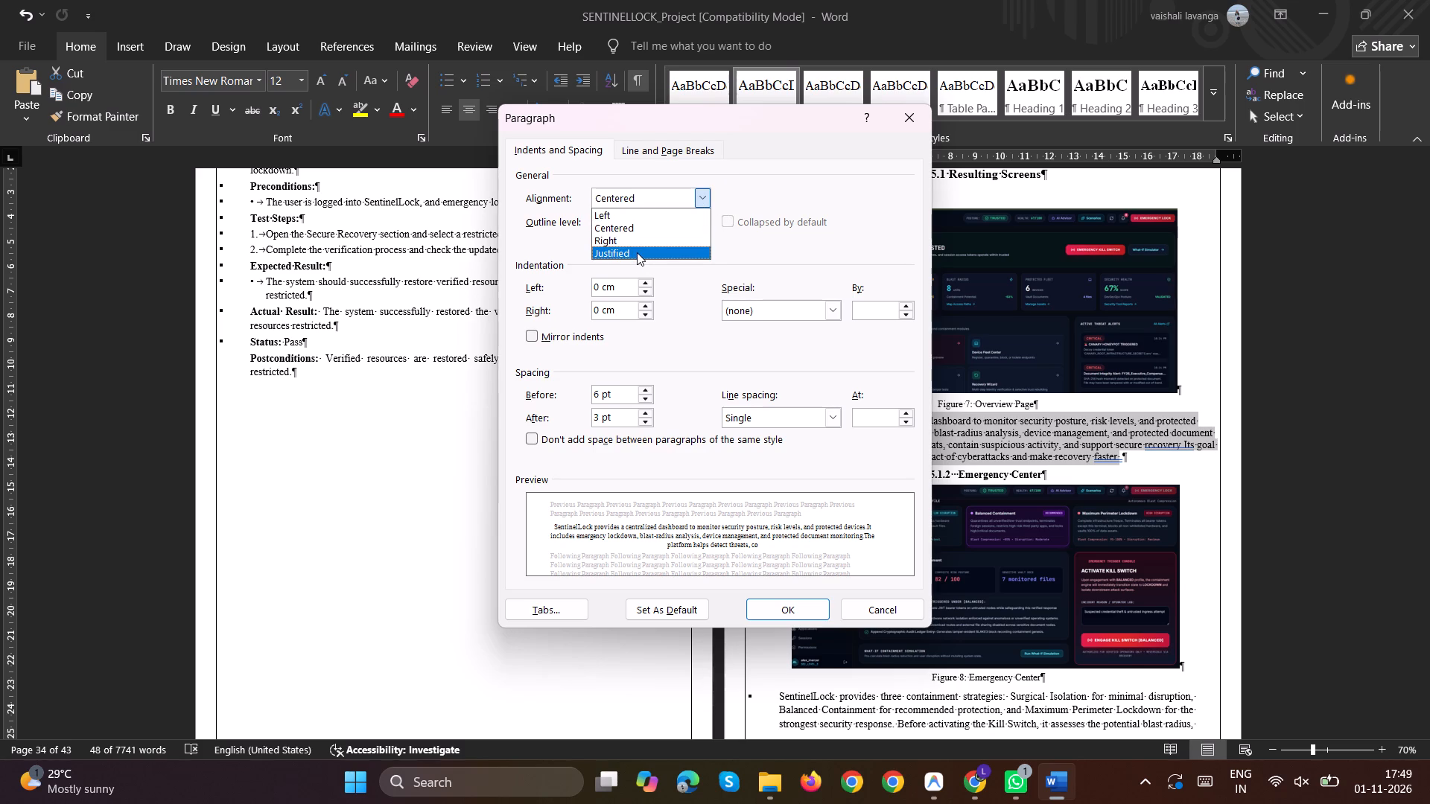
{"action": "left_click", "coordinate": [637, 252]}
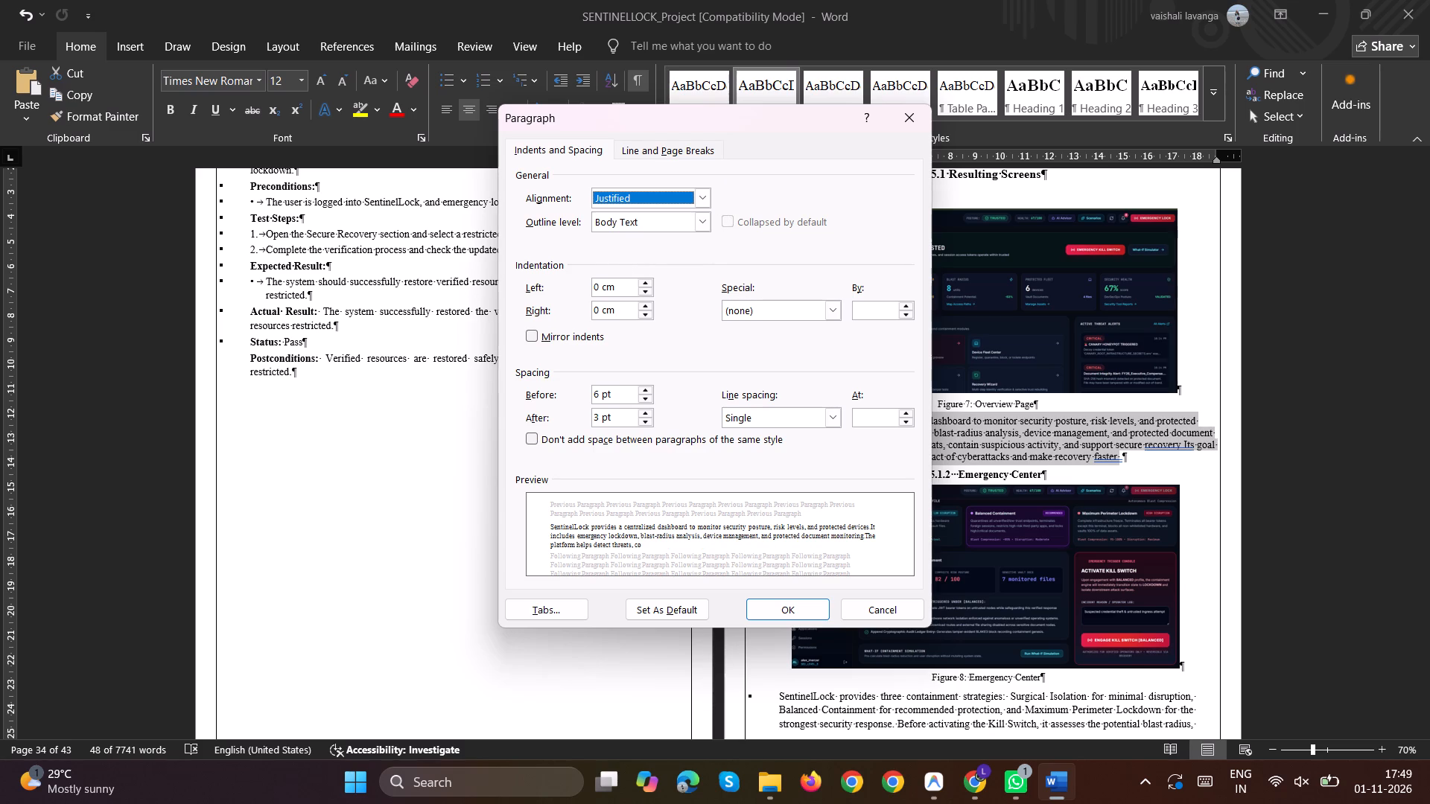
Set the left indentation of the SentinelLock description below Figure 7 to 1 cm.
{"action": "left_click", "coordinate": [616, 283]}
{"action": "key", "text": "BackSpace"}
{"action": "key", "text": "BackSpace"}
{"action": "key", "text": "BackSpace"}
{"action": "key", "text": "BackSpace"}
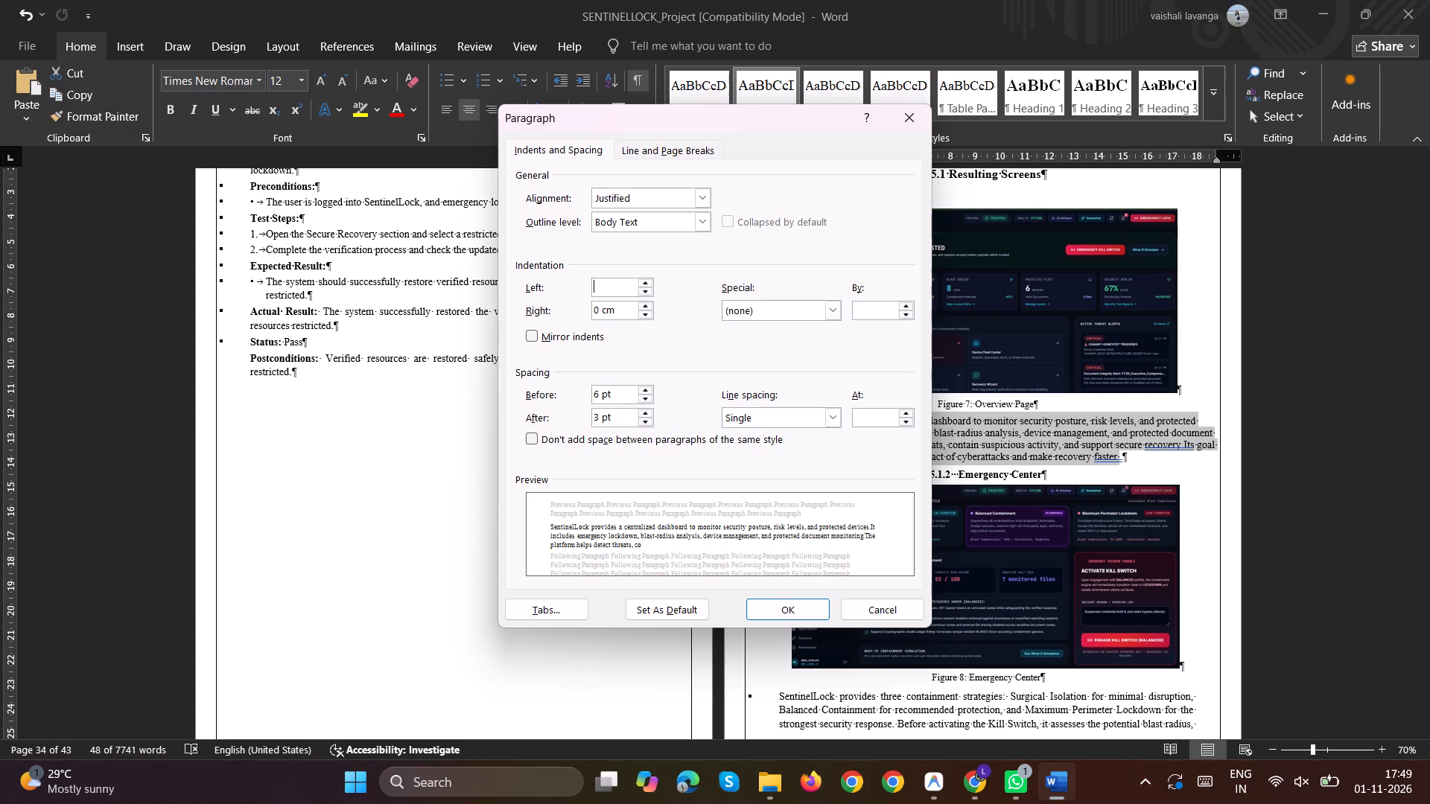
{"action": "key", "text": "1"}
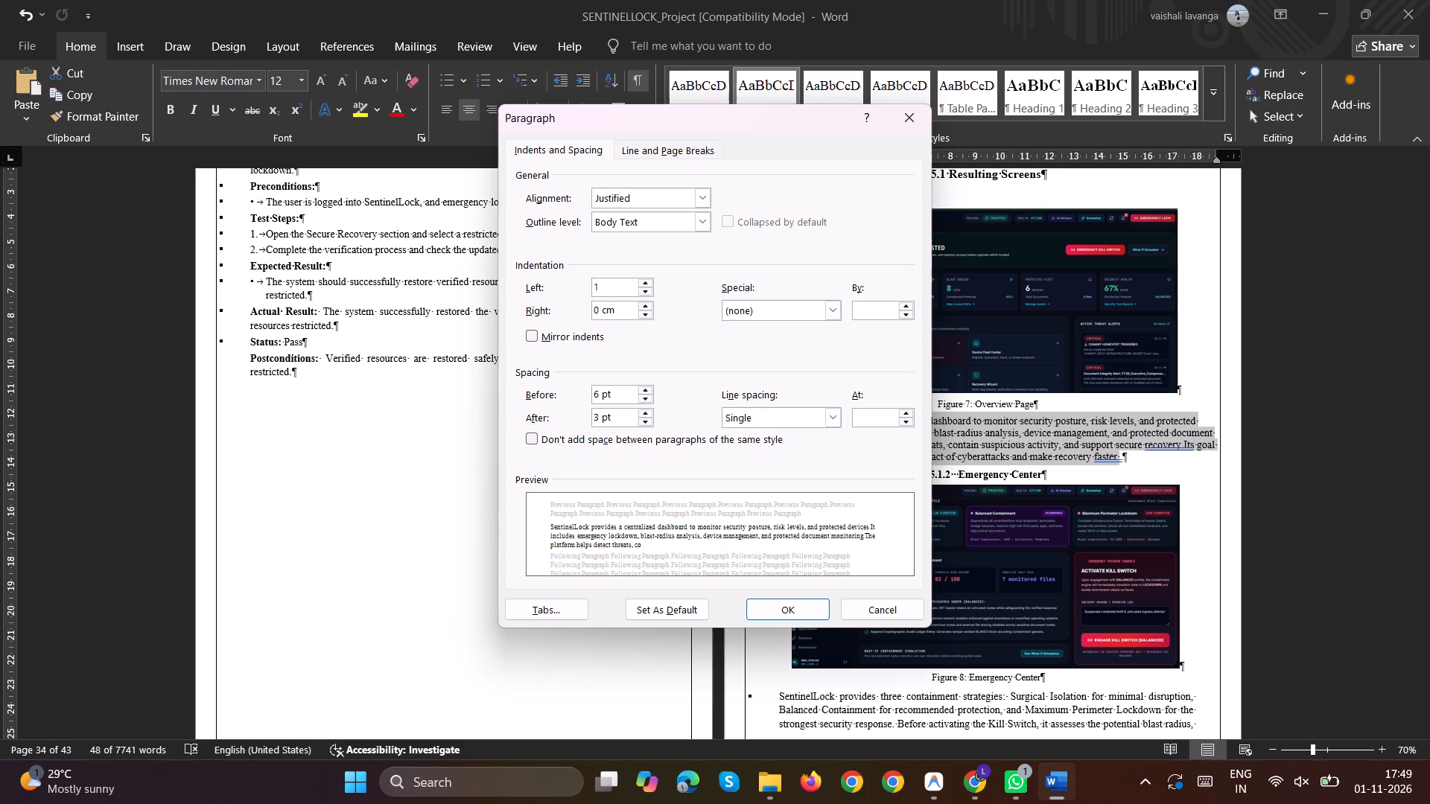
{"action": "left_click", "coordinate": [617, 312]}
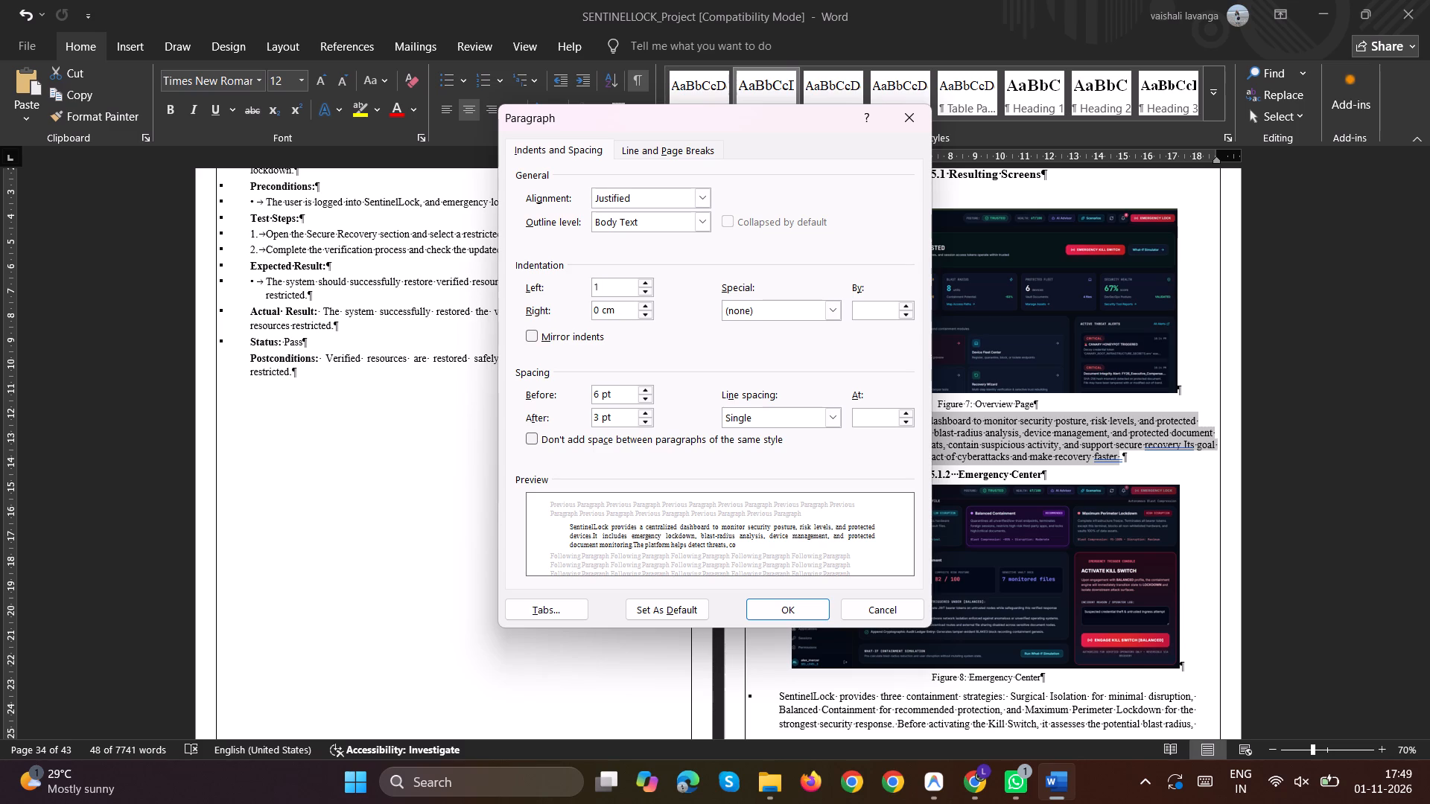
{"action": "left_click", "coordinate": [618, 292]}
{"action": "key", "text": "space"}
{"action": "type", "text": "CM"}
{"action": "key", "text": "BackSpace"}
{"action": "key", "text": "BackSpace"}
{"action": "type", "text": "cm"}
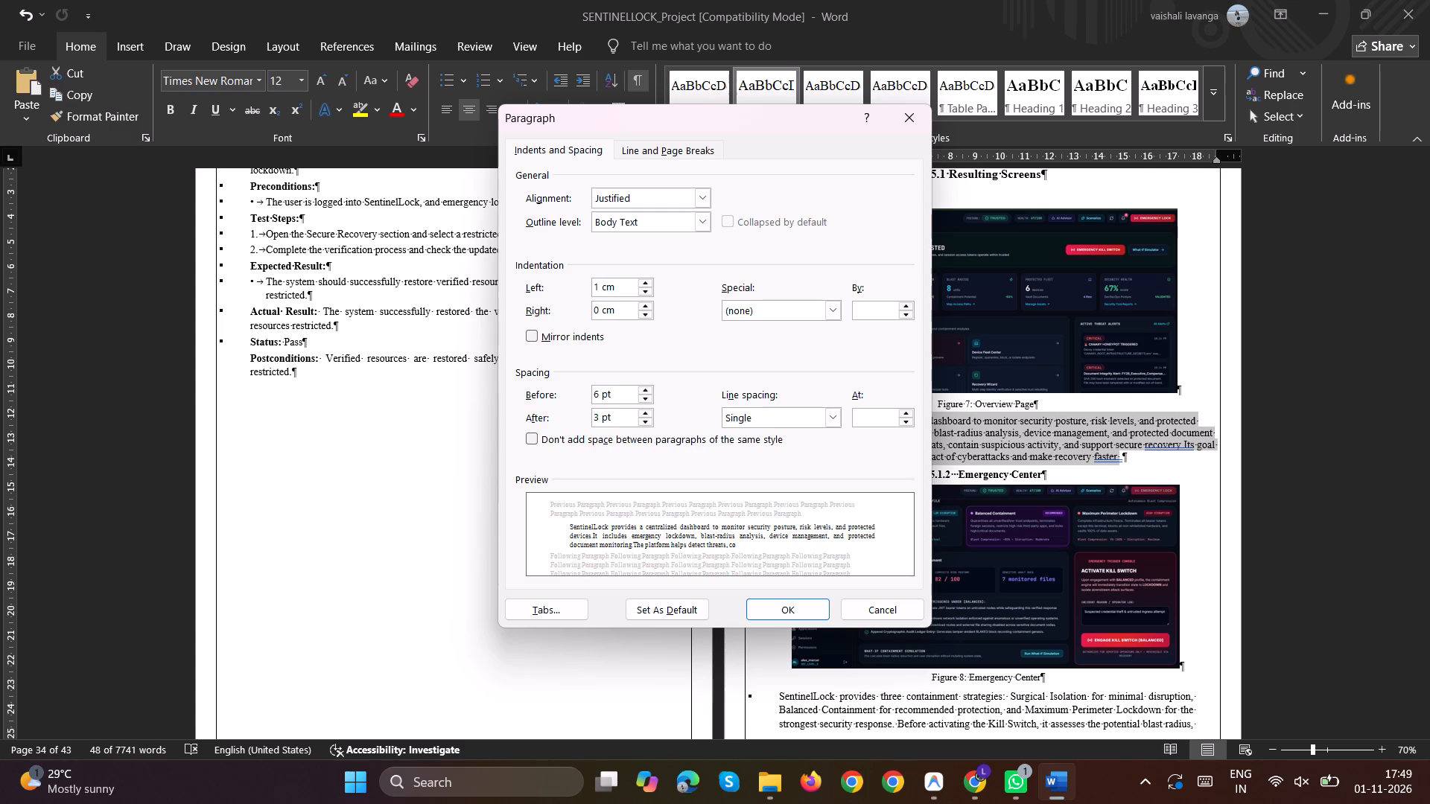
Set the right indentation of the Figure 7 description to 0.96 cm.
{"action": "left_click", "coordinate": [617, 309]}
{"action": "key", "text": "BackSpace"}
{"action": "key", "text": "BackSpace"}
{"action": "key", "text": "BackSpace"}
{"action": "key", "text": "comma"}
{"action": "key", "text": "BackSpace"}
{"action": "type", "text": ".96 cm"}
Set the spacing before the Figure 7 description paragraph to 3 pt.
{"action": "left_click", "coordinate": [601, 395]}
{"action": "key", "text": "BackSpace"}
{"action": "key", "text": "BackSpace"}
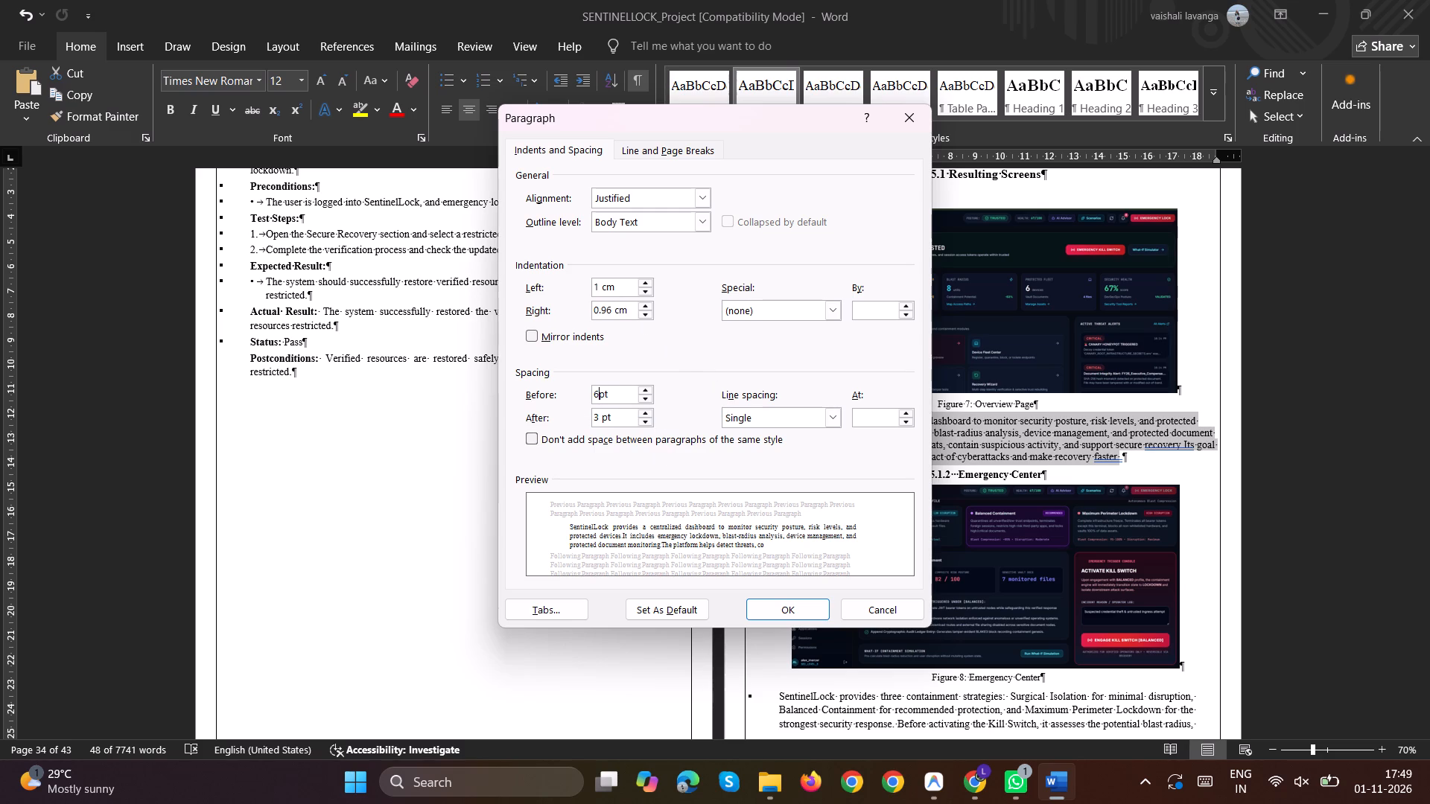
{"action": "type", "text": "2"}
{"action": "key", "text": "space"}
{"action": "key", "text": "BackSpace"}
{"action": "key", "text": "BackSpace"}
{"action": "type", "text": "3"}
{"action": "key", "text": "space"}
Set the Figure 7 description's line spacing to Multiple at 1.15 and apply the paragraph settings.
{"action": "left_click", "coordinate": [831, 418]}
{"action": "left_click", "coordinate": [781, 497]}
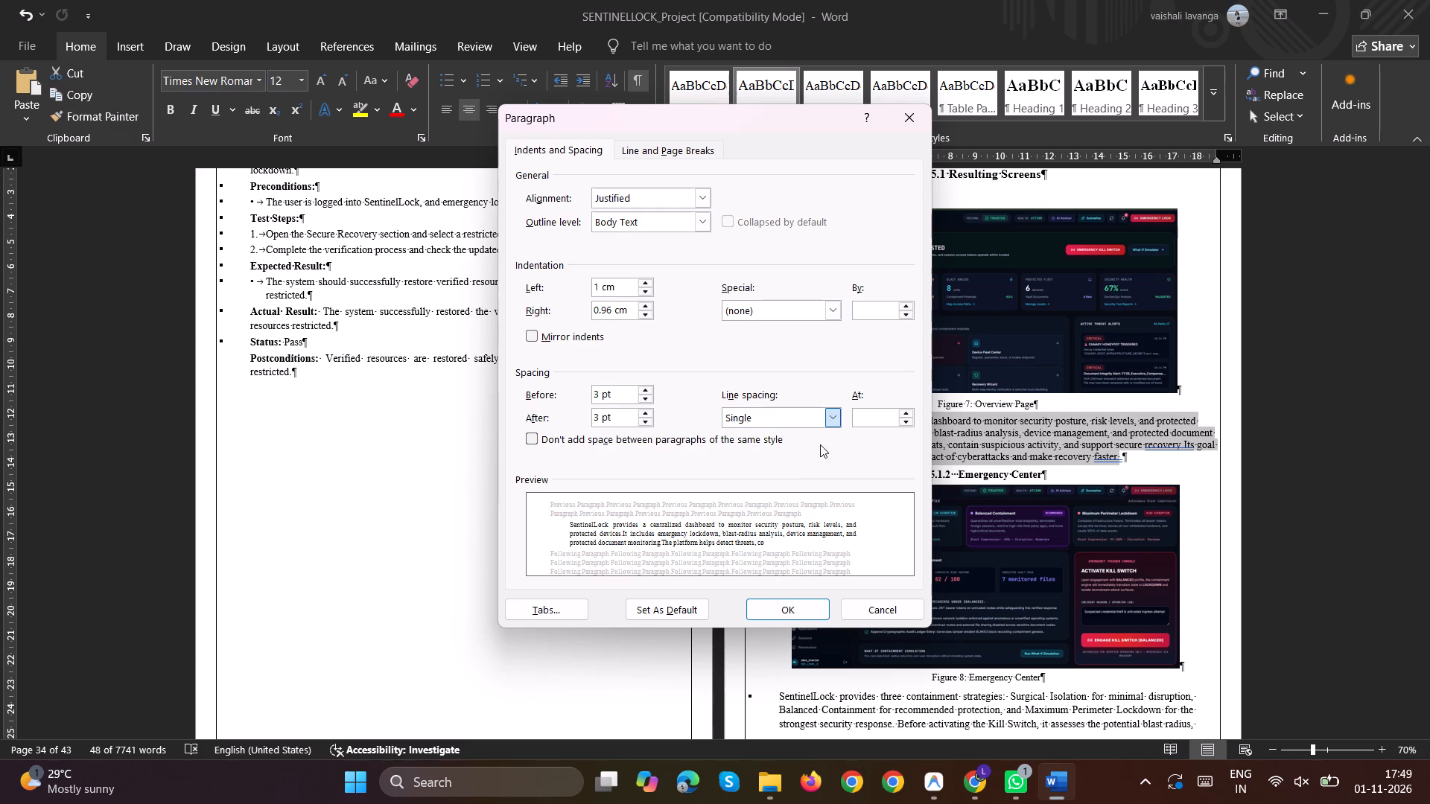
{"action": "left_click", "coordinate": [867, 412]}
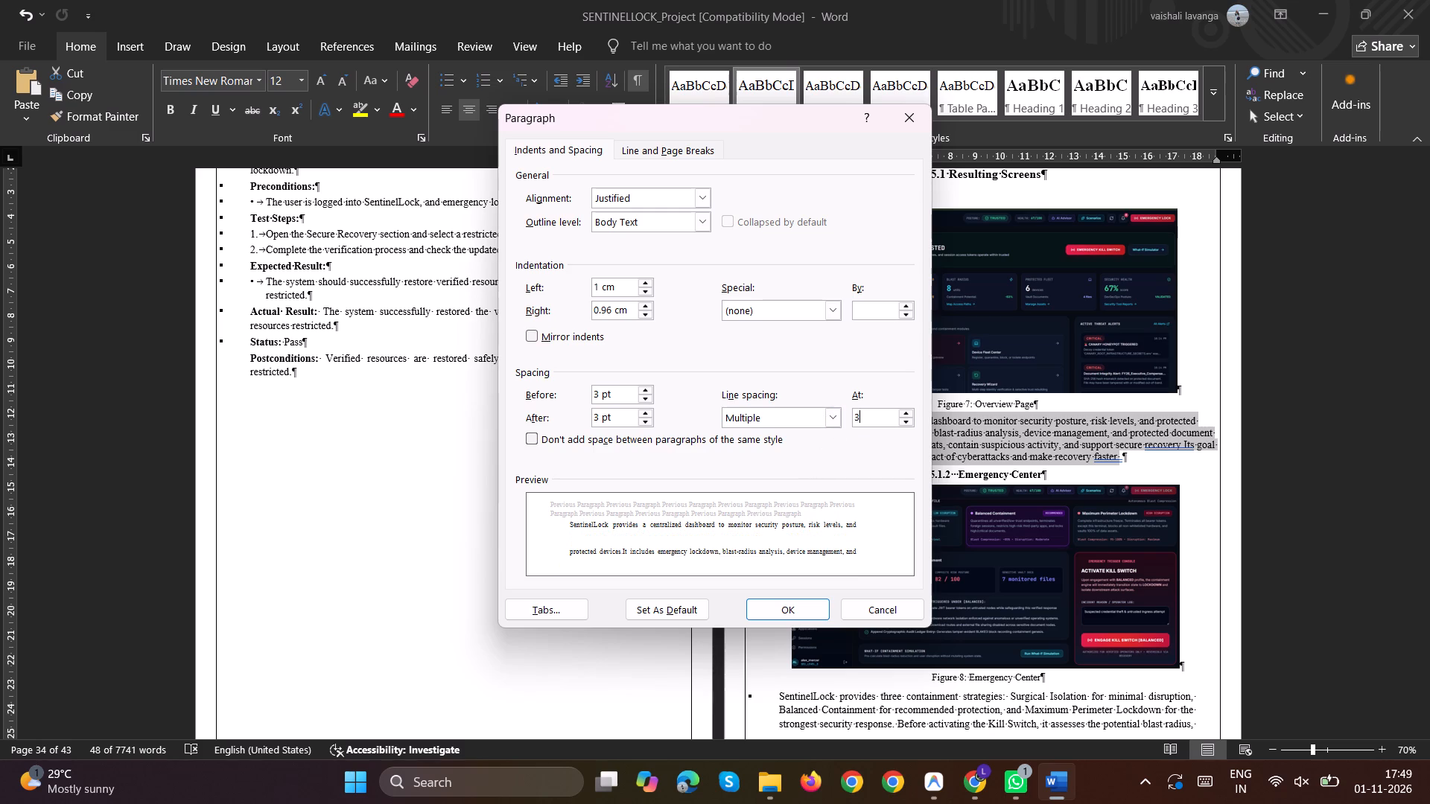
{"action": "key", "text": "BackSpace"}
{"action": "key", "text": "1"}
{"action": "key", "text": "period"}
{"action": "key", "text": "1"}
{"action": "key", "text": "5"}
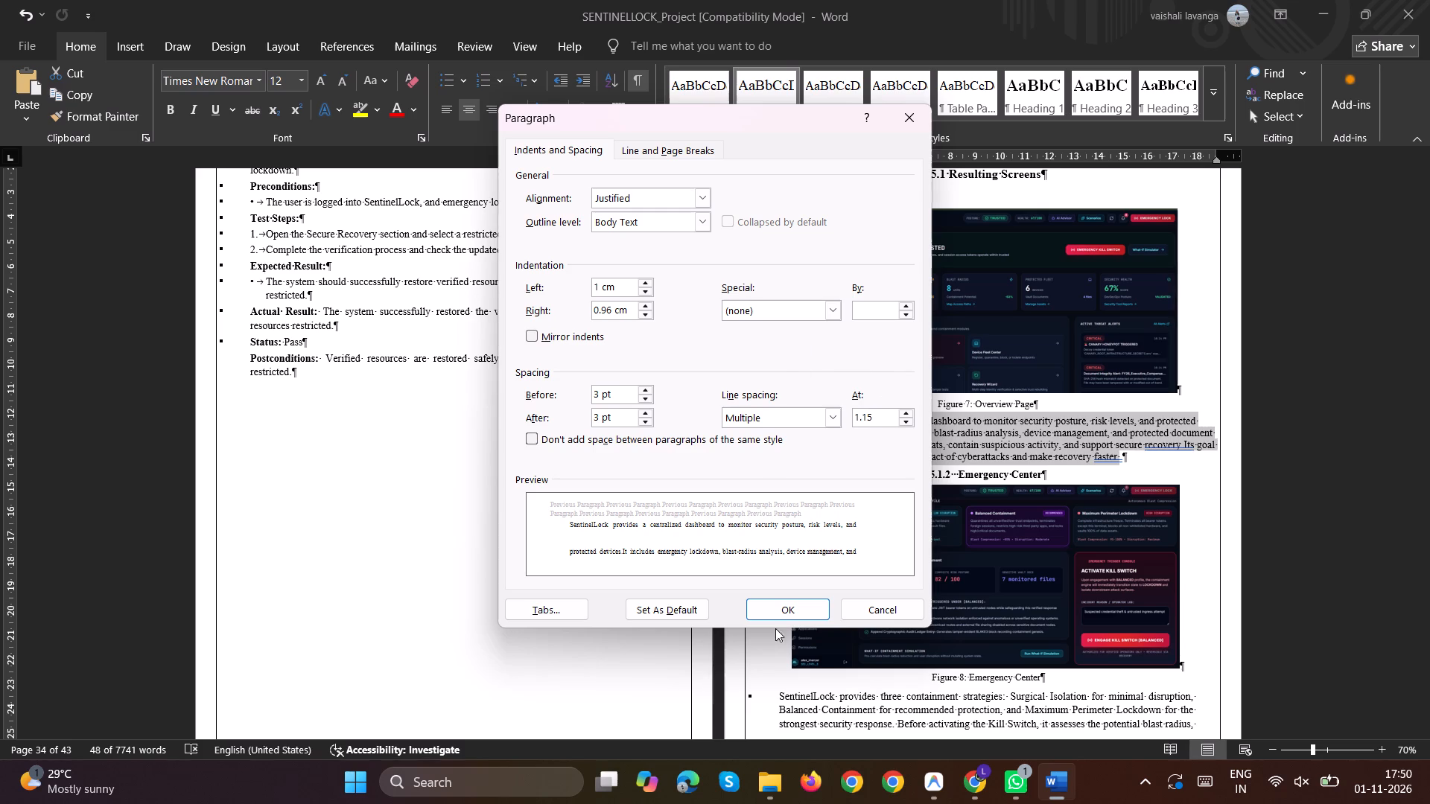
{"action": "left_click", "coordinate": [801, 612]}
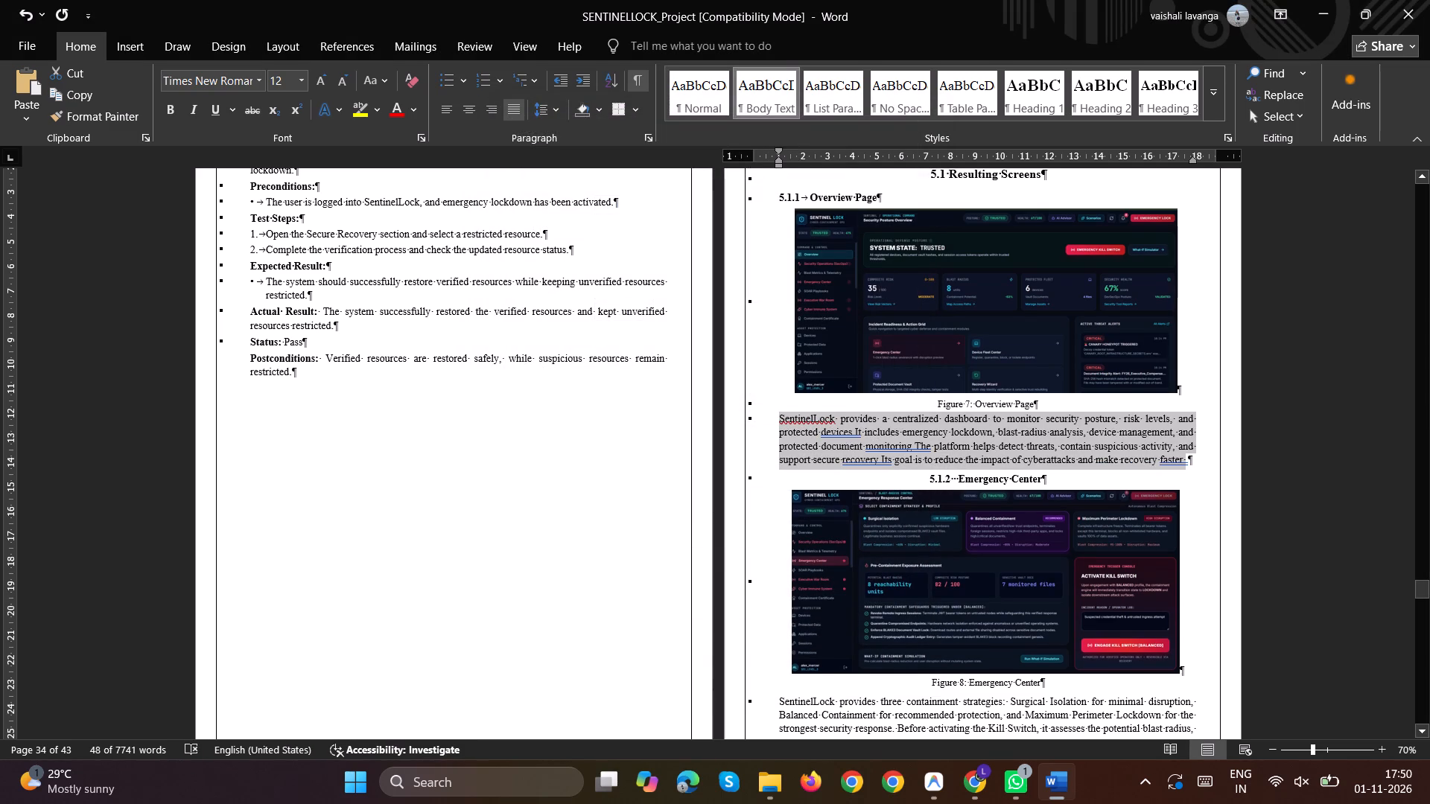
{"action": "left_click", "coordinate": [1096, 450]}
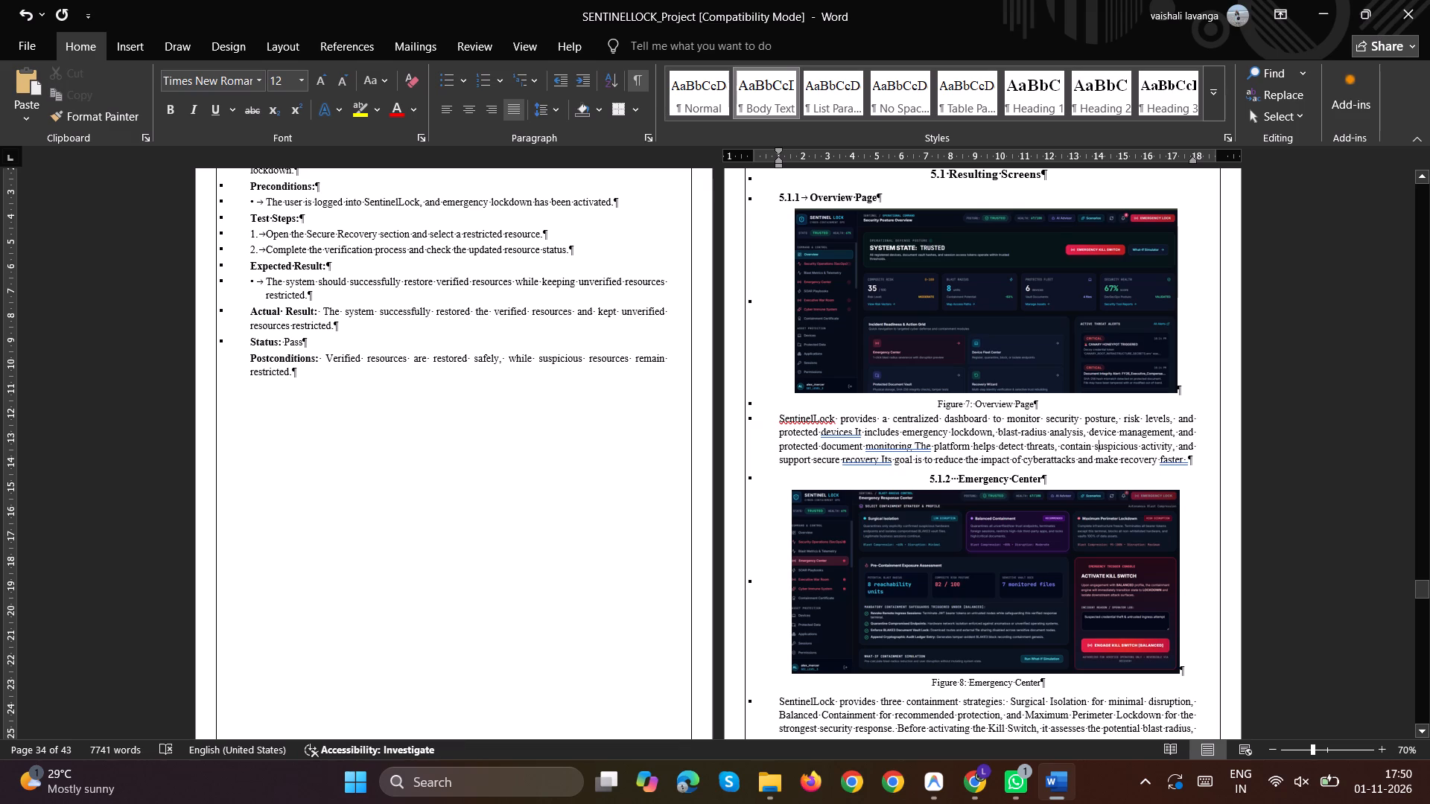
Change the centred 5.1.2 Emergency Center heading to left alignment and indent it with 14 leading spaces.
{"action": "scroll", "coordinate": [1025, 575], "scroll_direction": "down", "scroll_amount": 2}
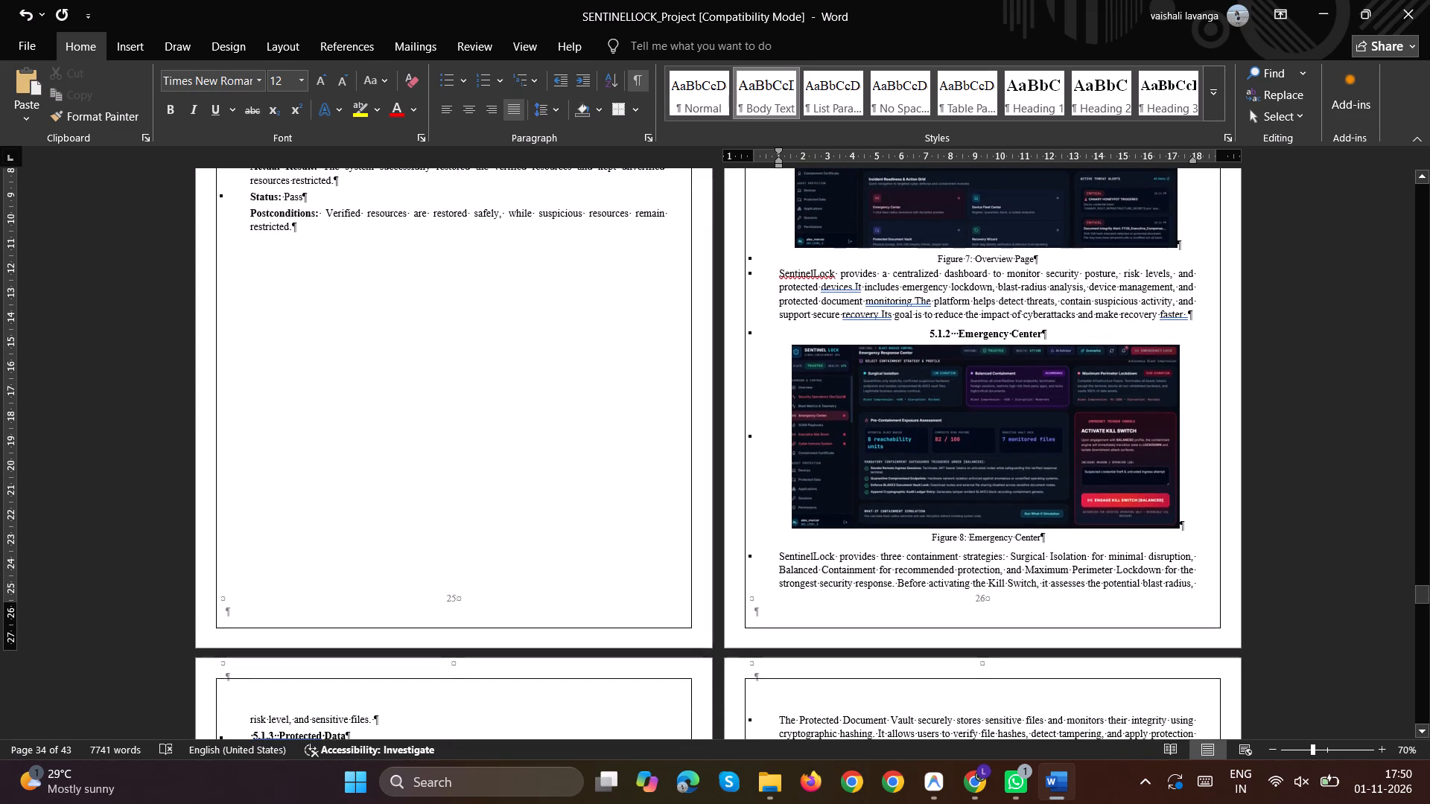
{"action": "scroll", "coordinate": [1053, 448], "scroll_direction": "up", "scroll_amount": 2}
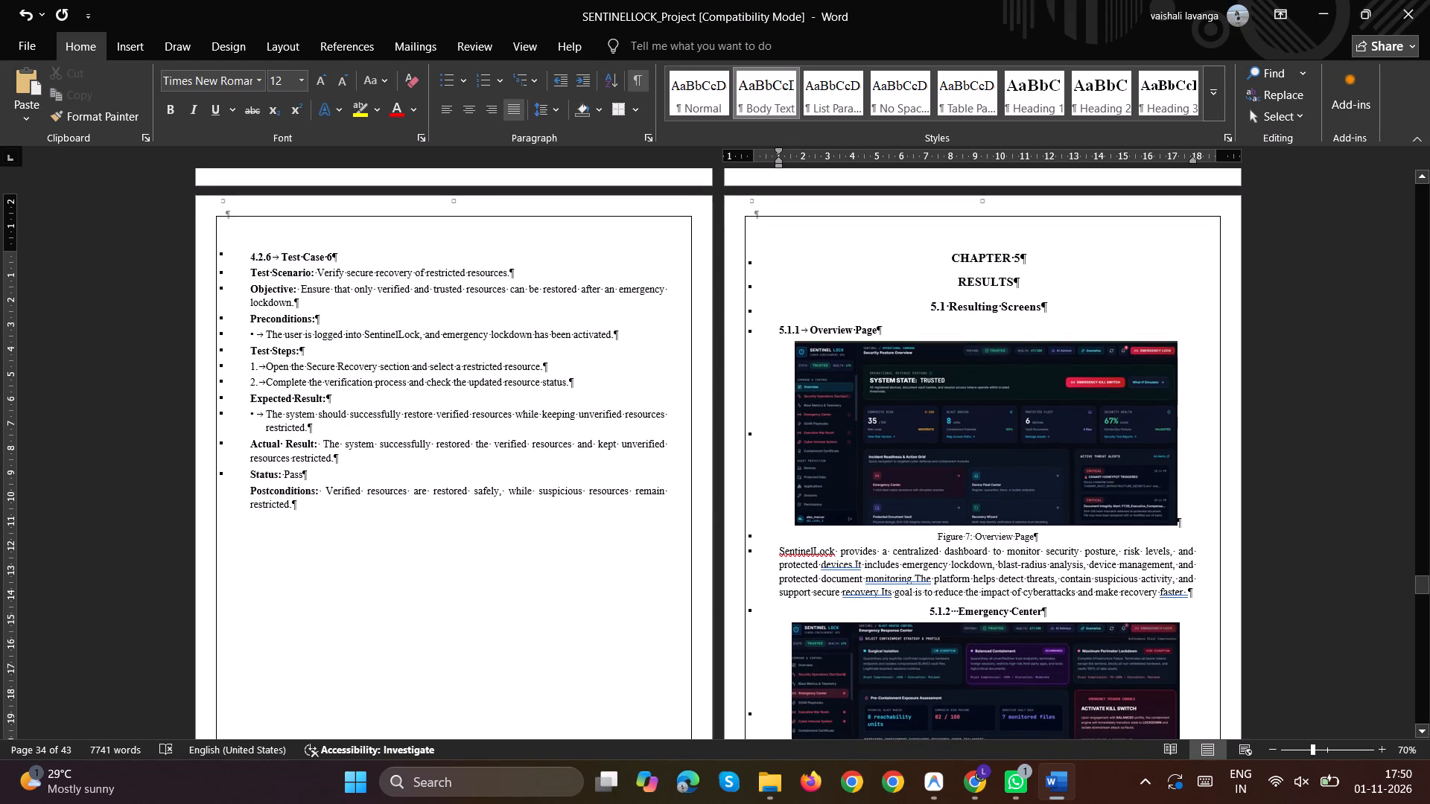
{"action": "left_click", "coordinate": [932, 610]}
{"action": "key", "text": "Left"}
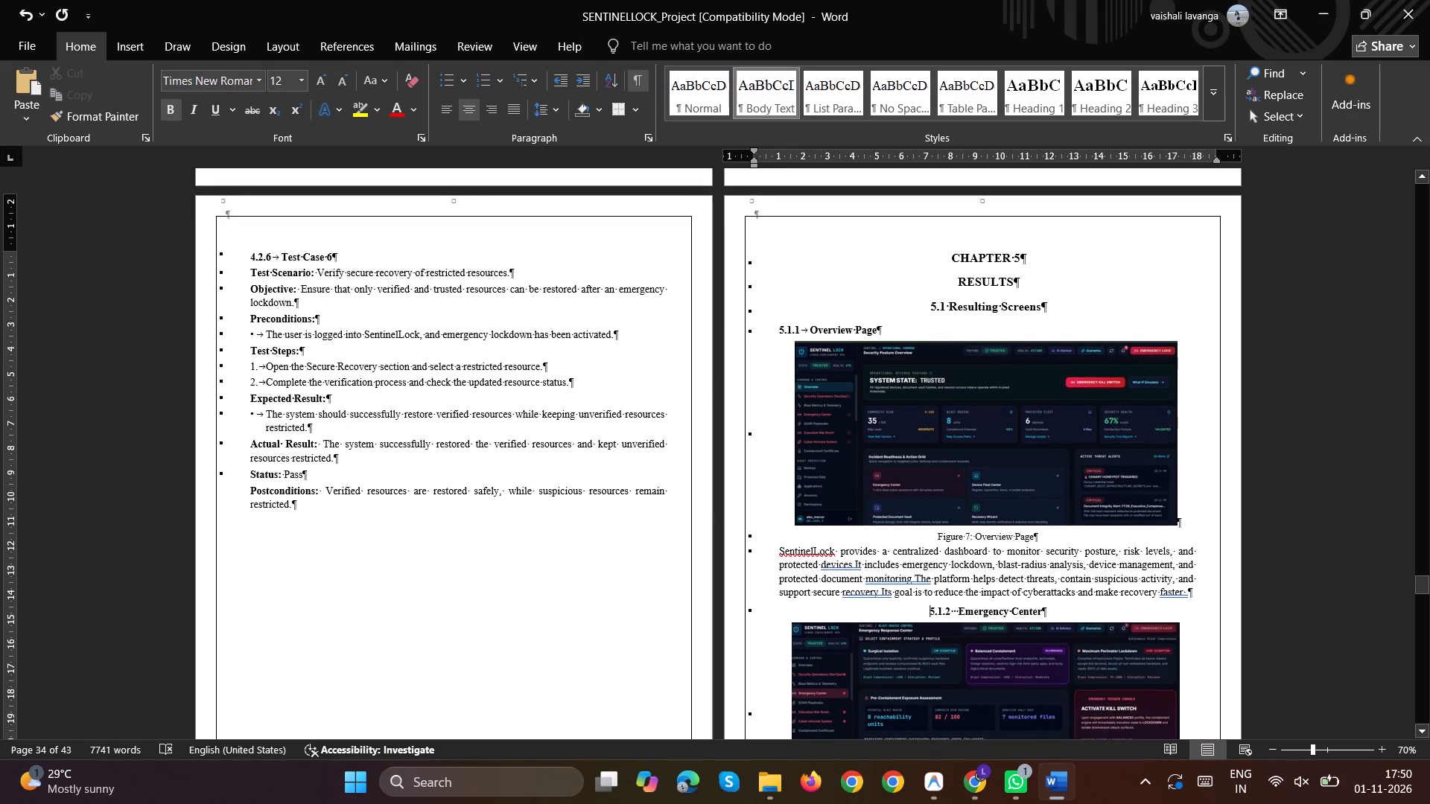
{"action": "key", "text": "BackSpace"}
{"action": "key", "text": "space"}
{"action": "key", "text": "space"}
{"action": "key", "text": "space"}
{"action": "key", "text": "space"}
{"action": "key", "text": "space"}
{"action": "key", "text": "space"}
{"action": "key", "text": "space"}
{"action": "key", "text": "space"}
{"action": "key", "text": "space"}
{"action": "key", "text": "space"}
{"action": "key", "text": "space"}
{"action": "key", "text": "space"}
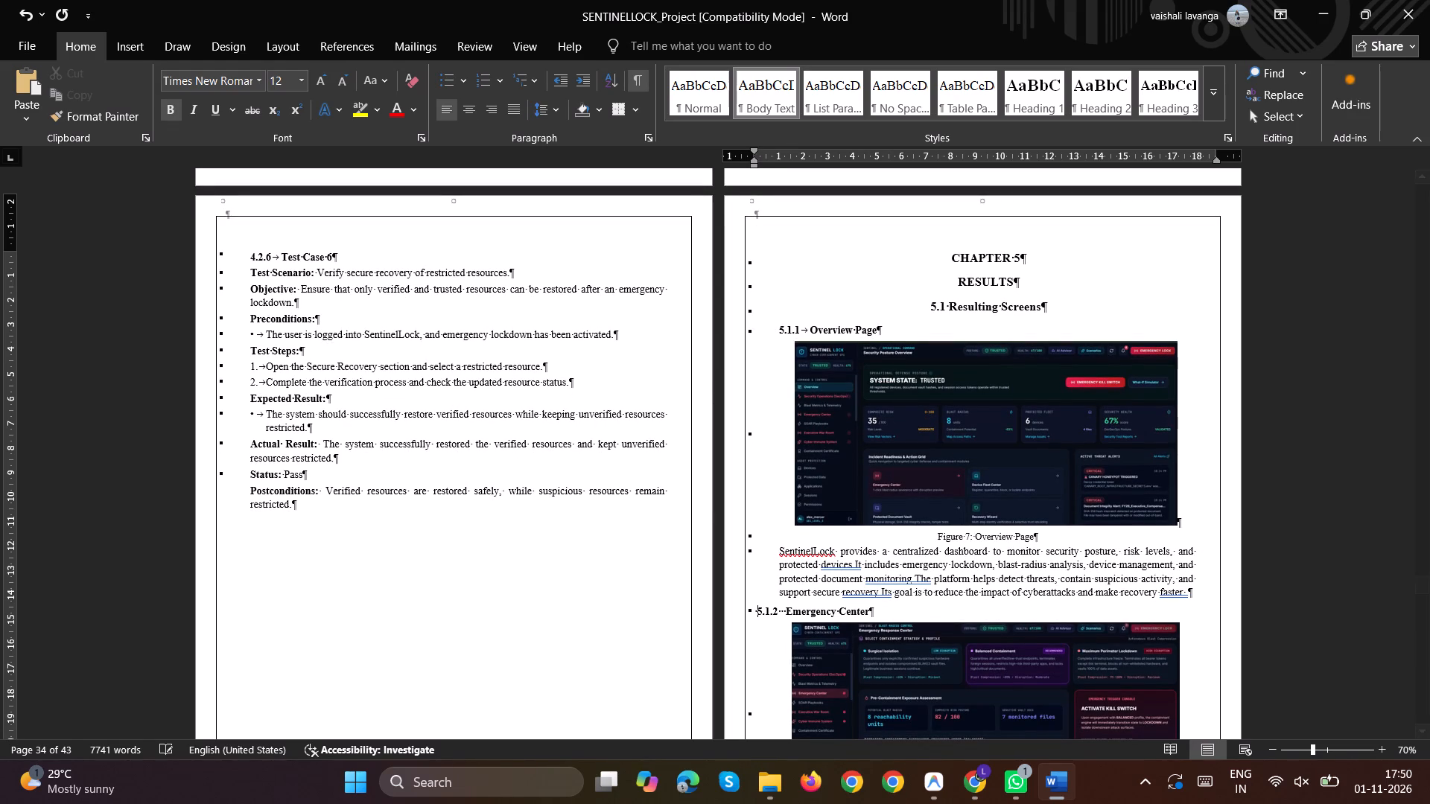
{"action": "key", "text": "space"}
{"action": "key", "text": "space"}
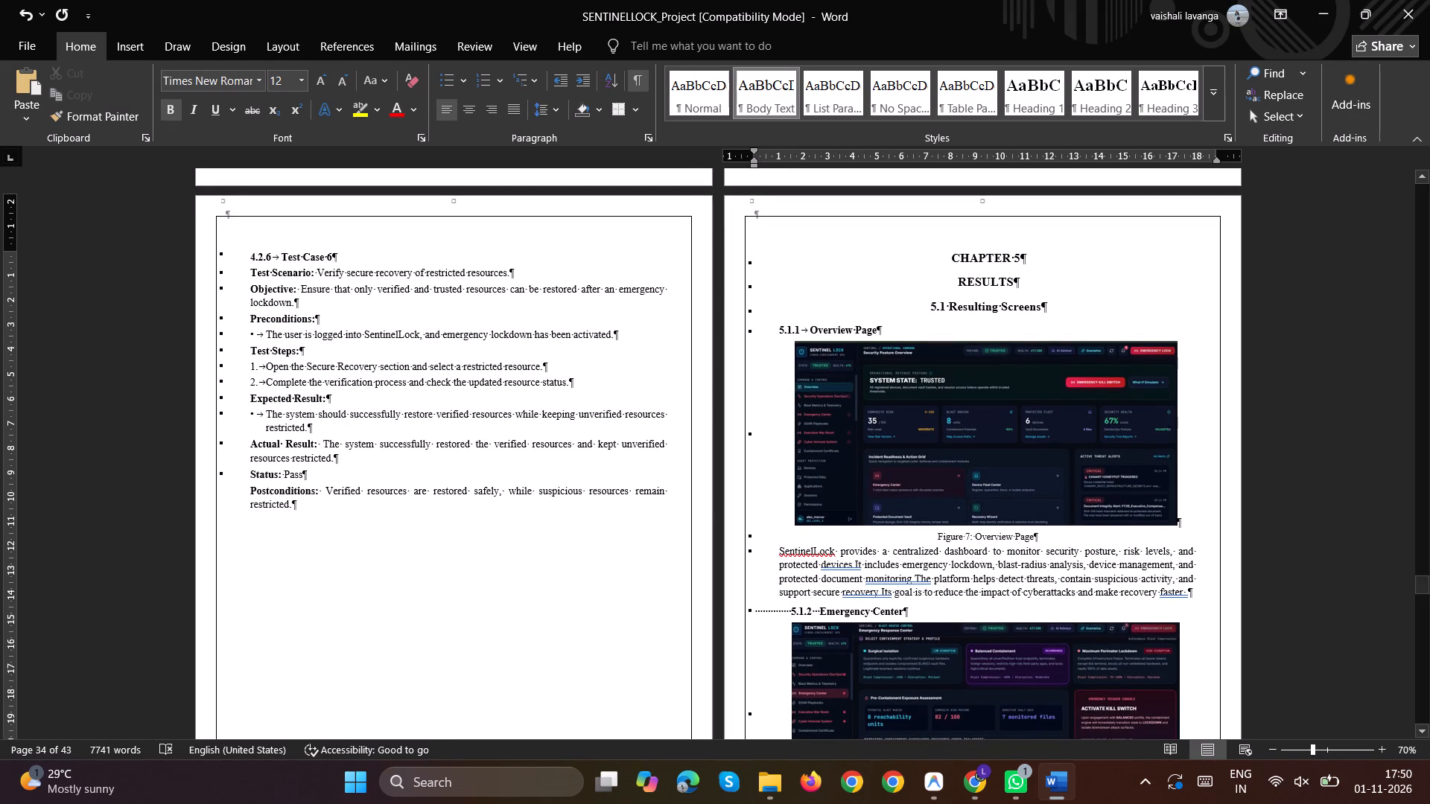
Replace the automatic number of the Overview Page heading with the manually entered number 5.1.1 followed by a space.
{"action": "left_click", "coordinate": [779, 326]}
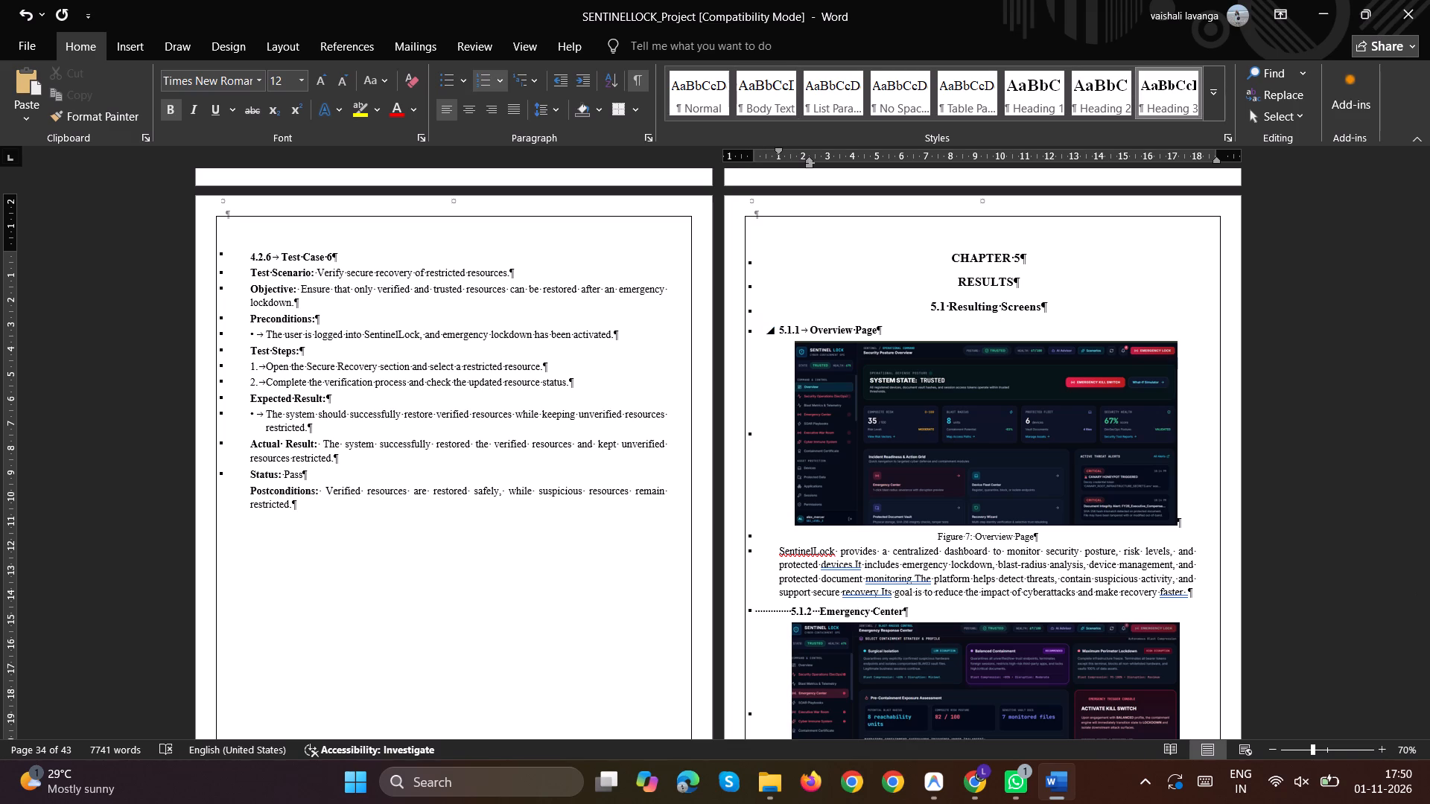
{"action": "key", "text": "BackSpace"}
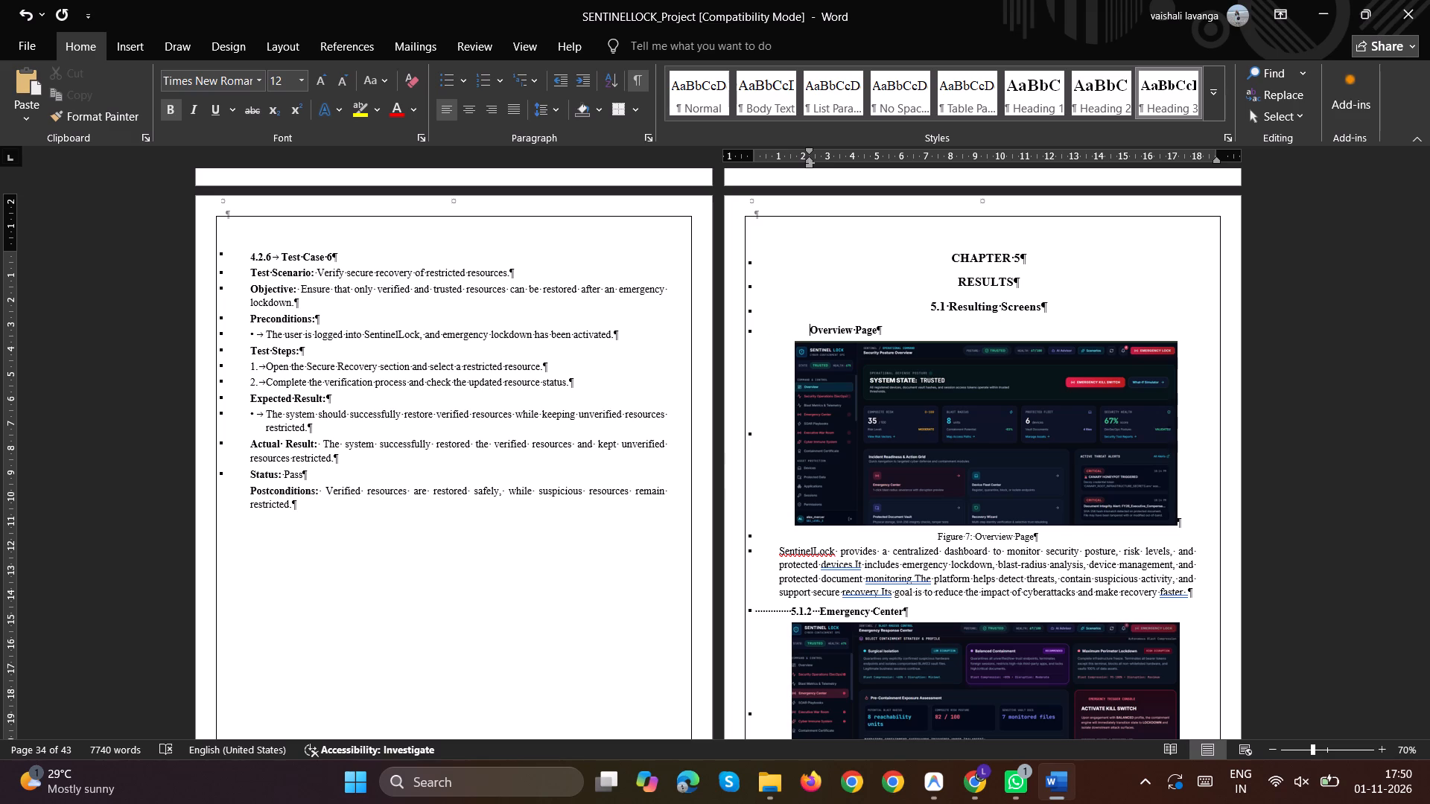
{"action": "key", "text": "5"}
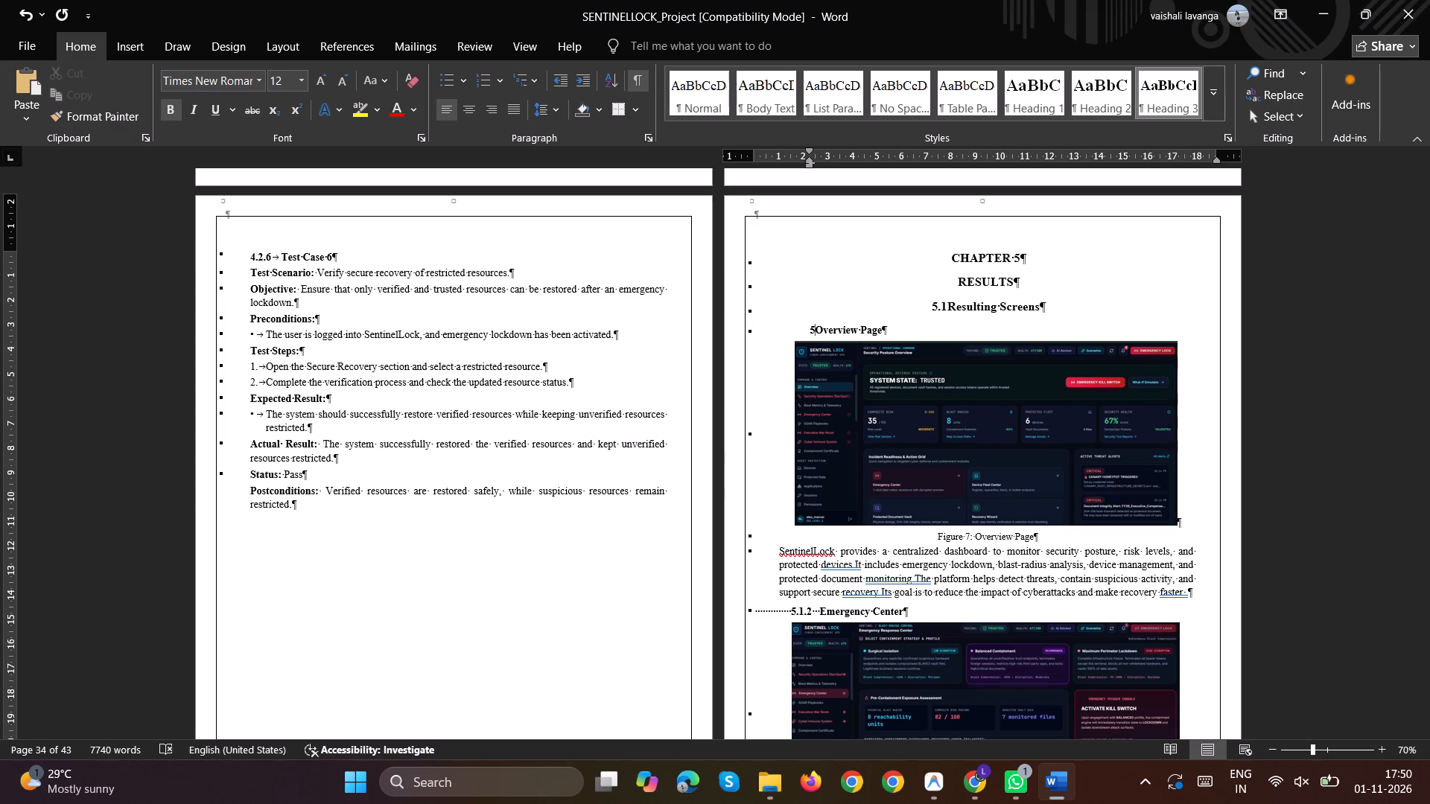
{"action": "type", "text": ".1"}
{"action": "type", "text": ".1"}
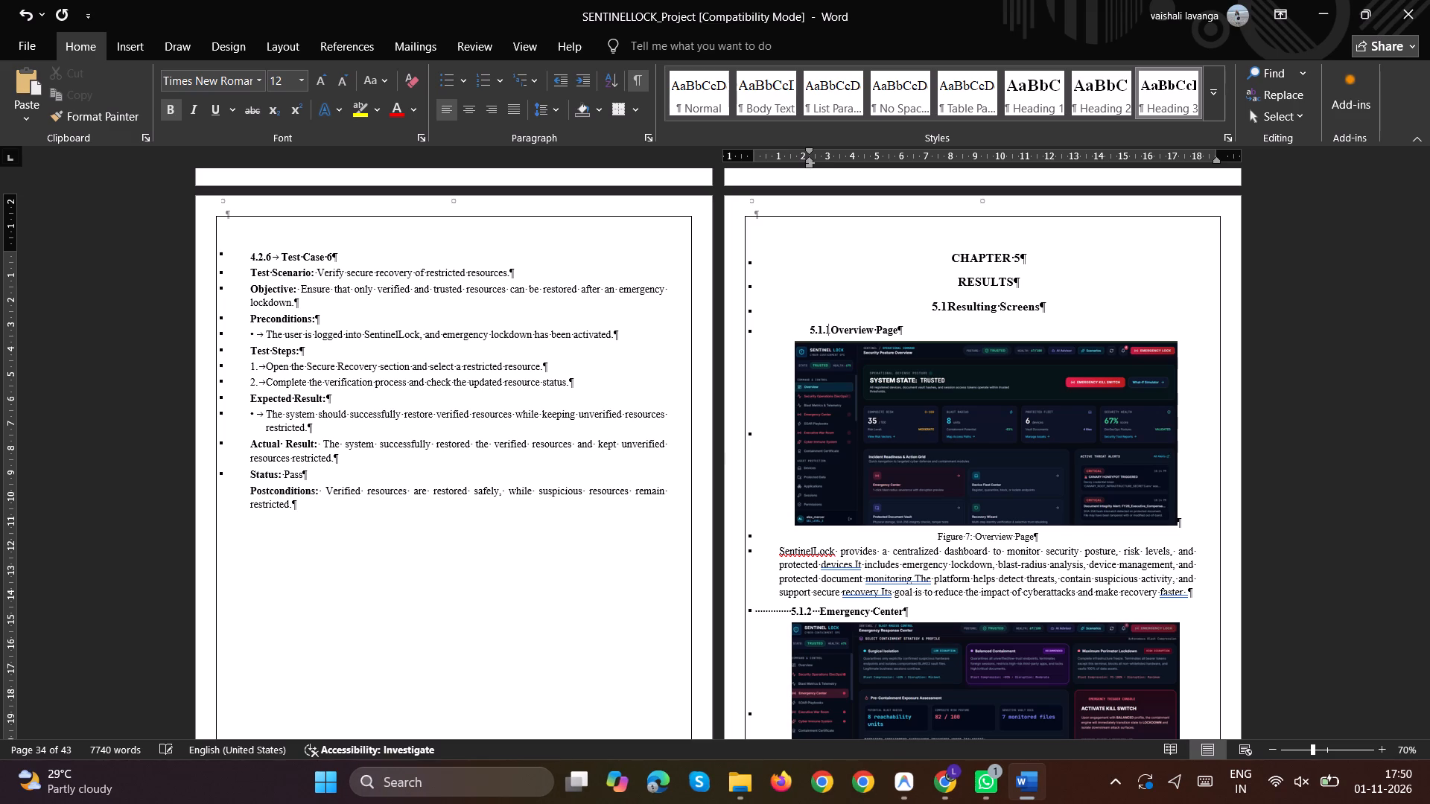
{"action": "key", "text": "space"}
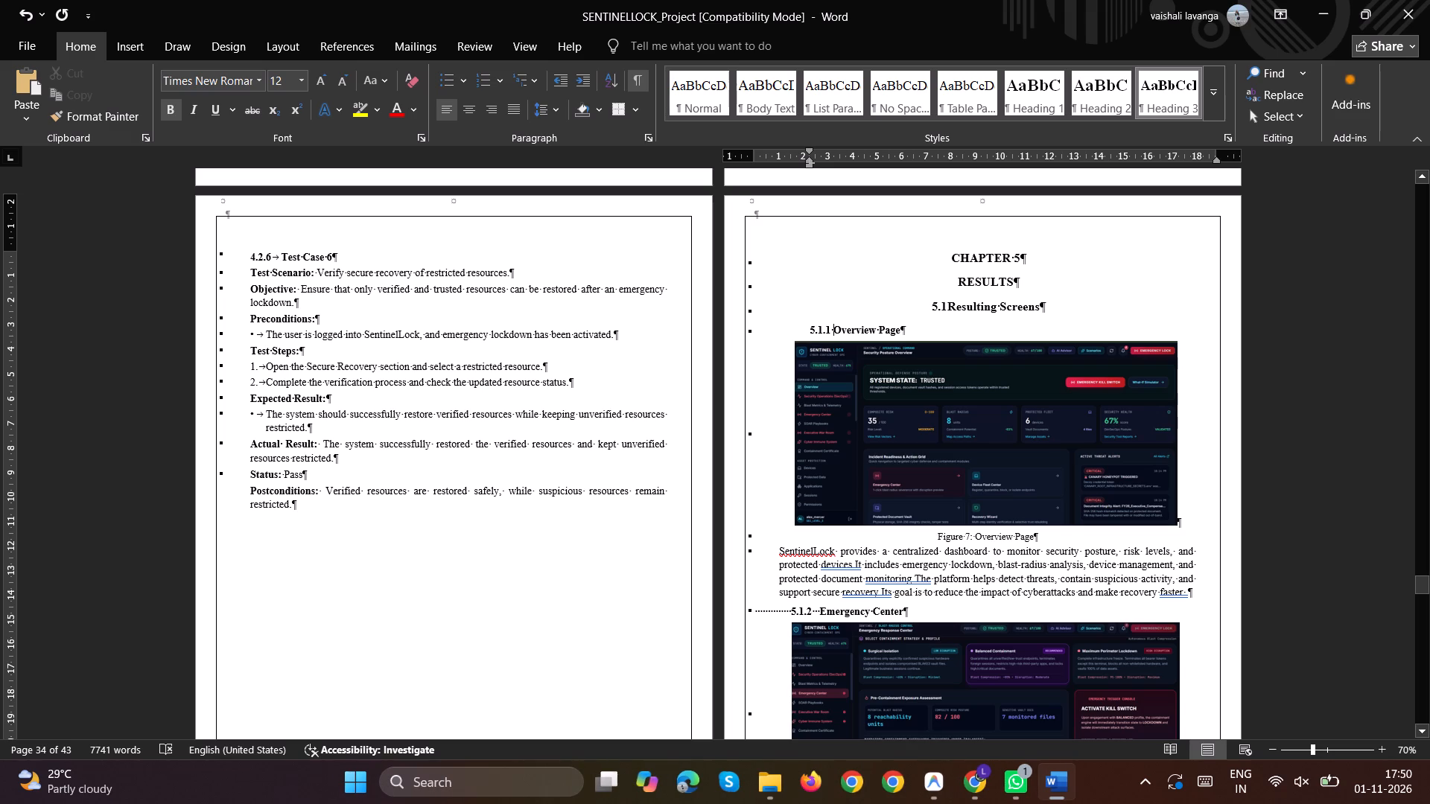
Reduce the 5.1.1 Overview Page heading's first-line indent and insert six spaces before its number.
{"action": "left_click", "coordinate": [812, 329]}
{"action": "key", "text": "BackSpace"}
{"action": "key", "text": "space"}
{"action": "key", "text": "space"}
{"action": "key", "text": "space"}
{"action": "key", "text": "space"}
{"action": "key", "text": "space"}
{"action": "key", "text": "space"}
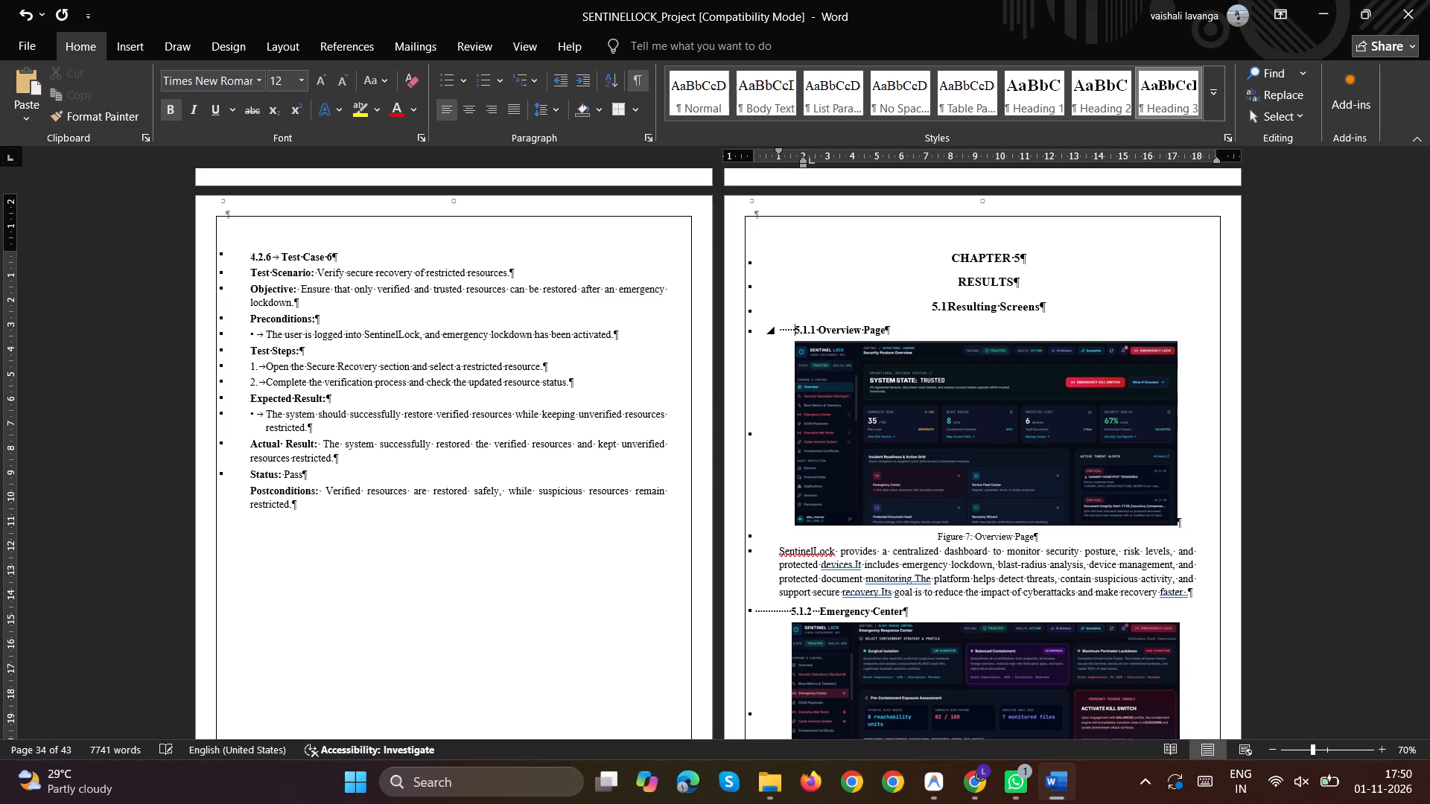
Compare the formatting and horizontal alignment of the 5.1.1 Overview Page and 5.1.2 Emergency Center headings.
{"action": "scroll", "coordinate": [863, 633], "scroll_direction": "down", "scroll_amount": 1}
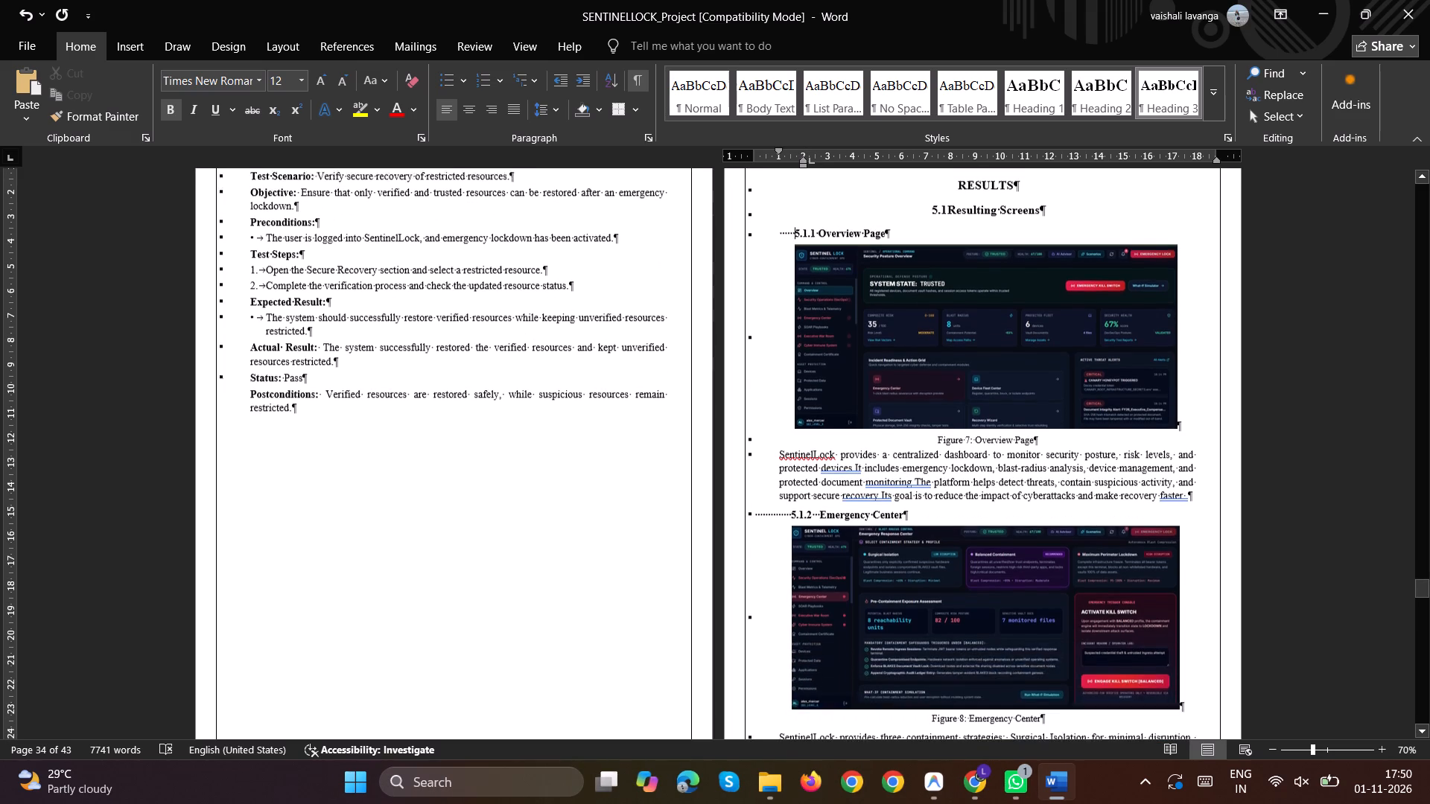
{"action": "scroll", "coordinate": [863, 633], "scroll_direction": "down", "scroll_amount": 1}
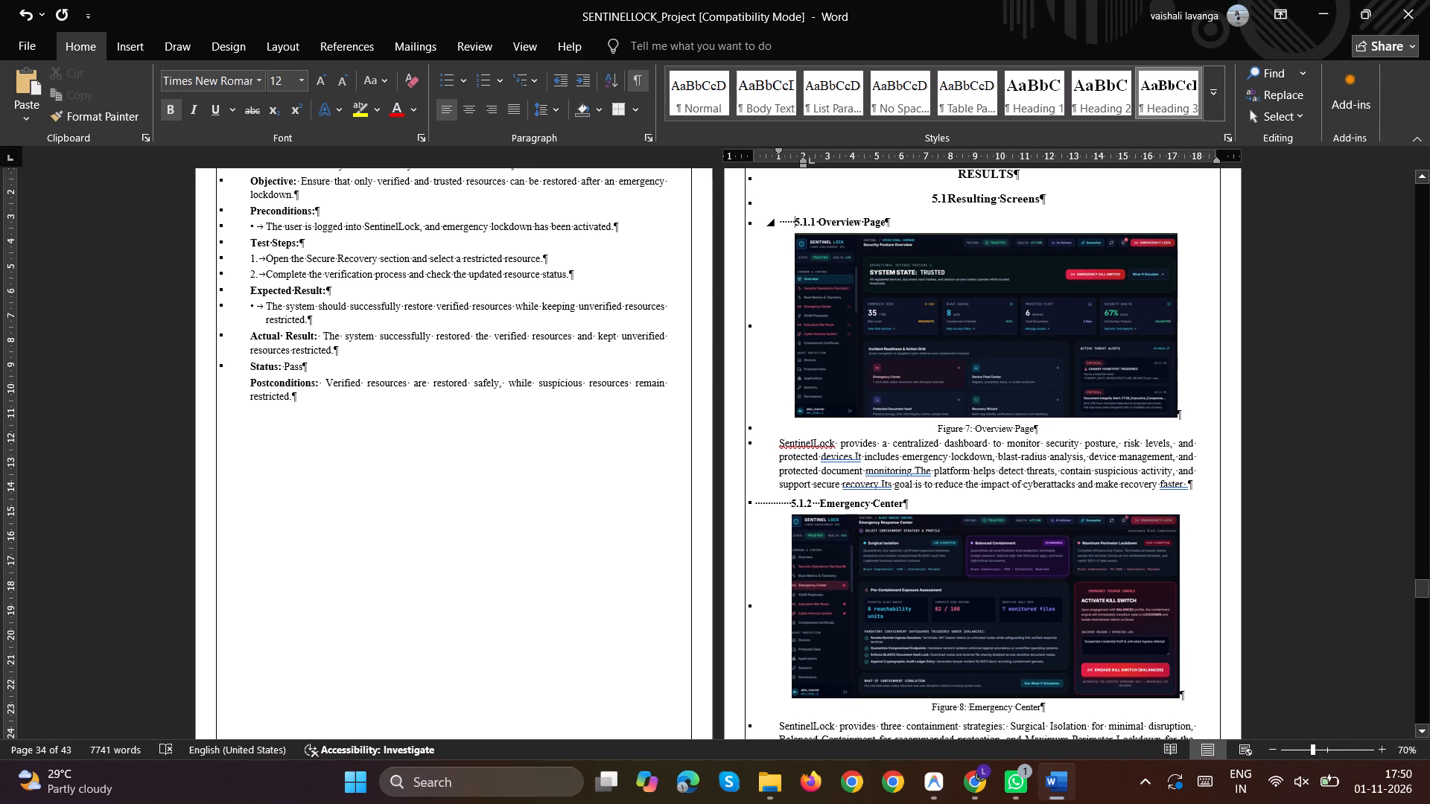
{"action": "left_click_drag", "start_coordinate": [883, 222], "coordinate": [824, 221]}
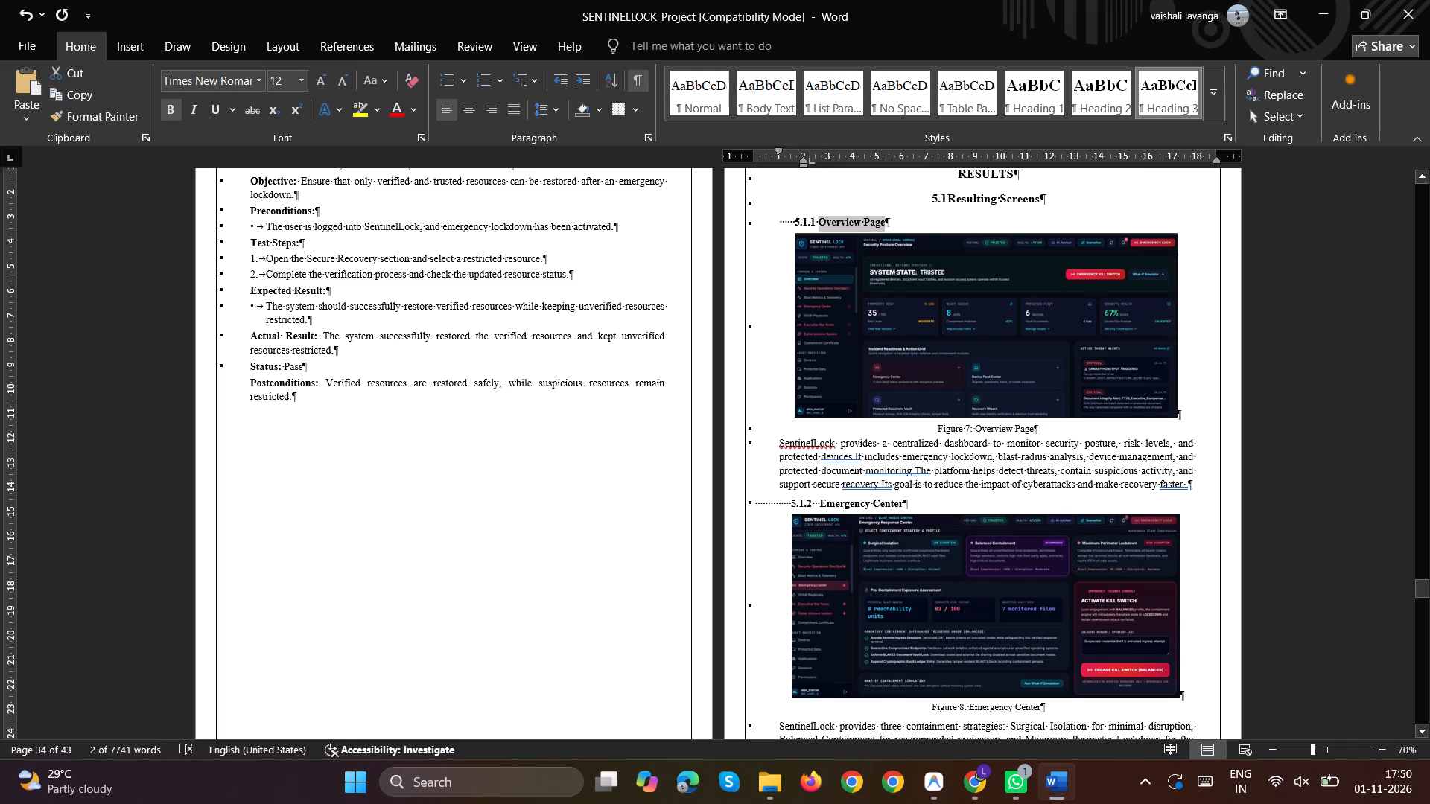
{"action": "left_click_drag", "start_coordinate": [789, 501], "coordinate": [906, 498]}
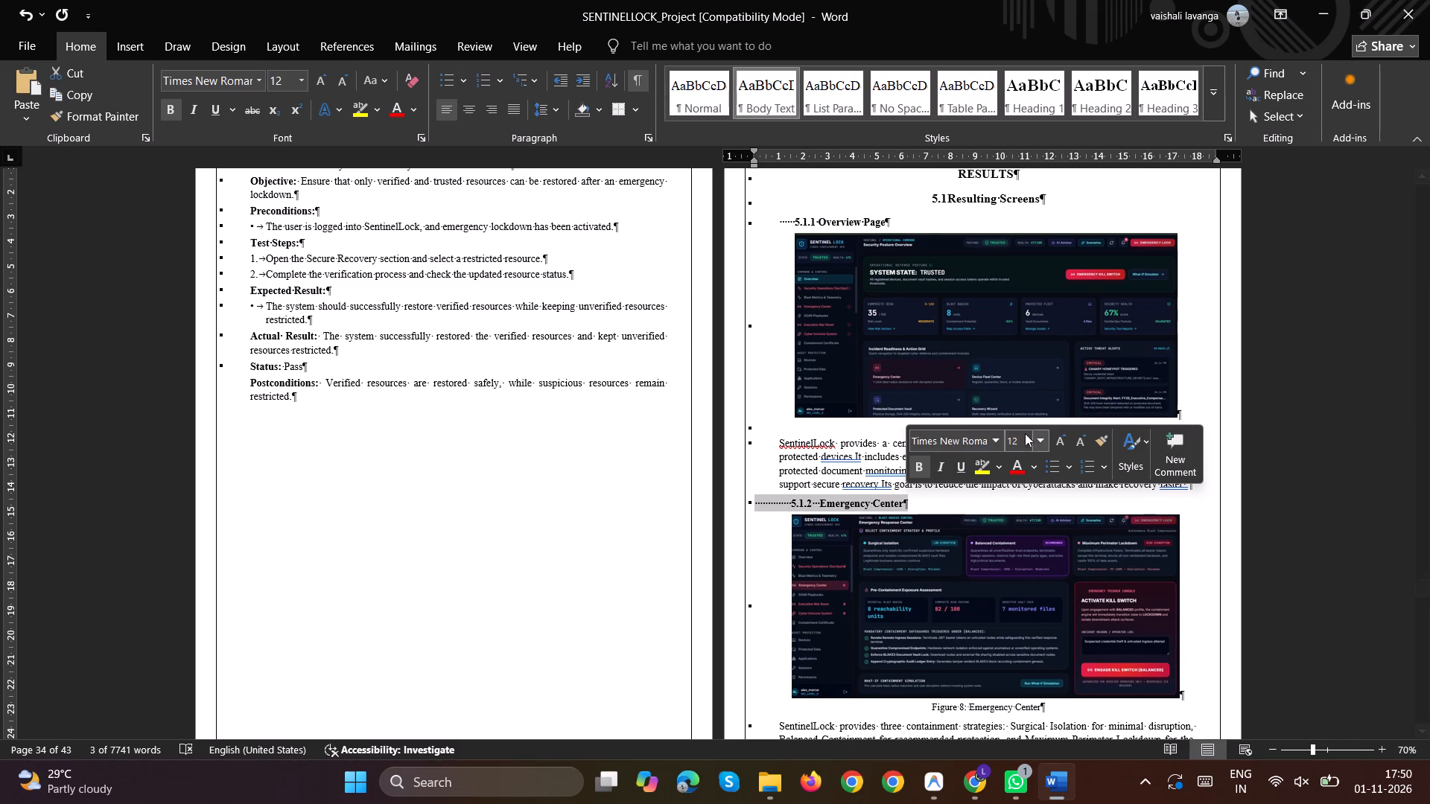
{"action": "left_click", "coordinate": [955, 506]}
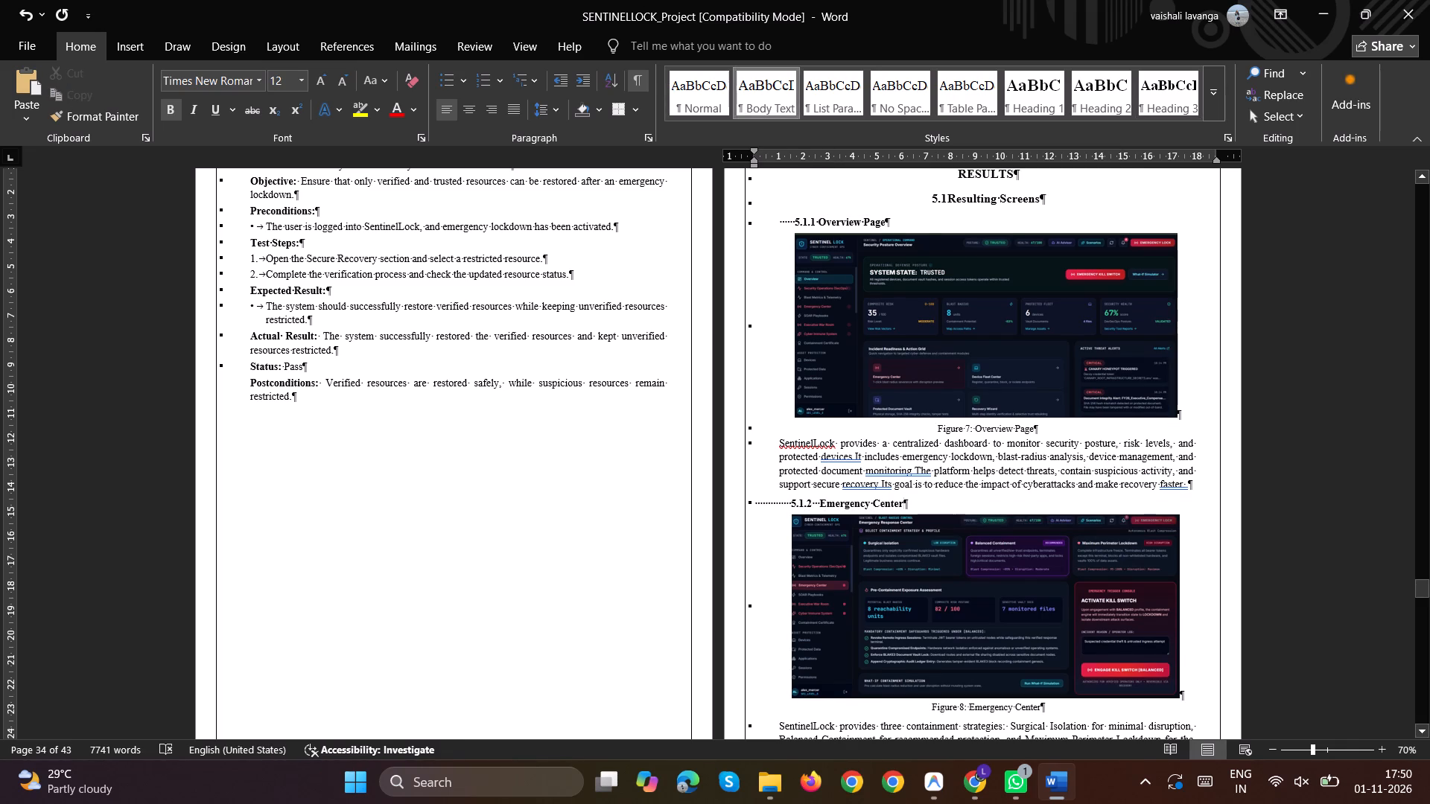
{"action": "left_click", "coordinate": [795, 220]}
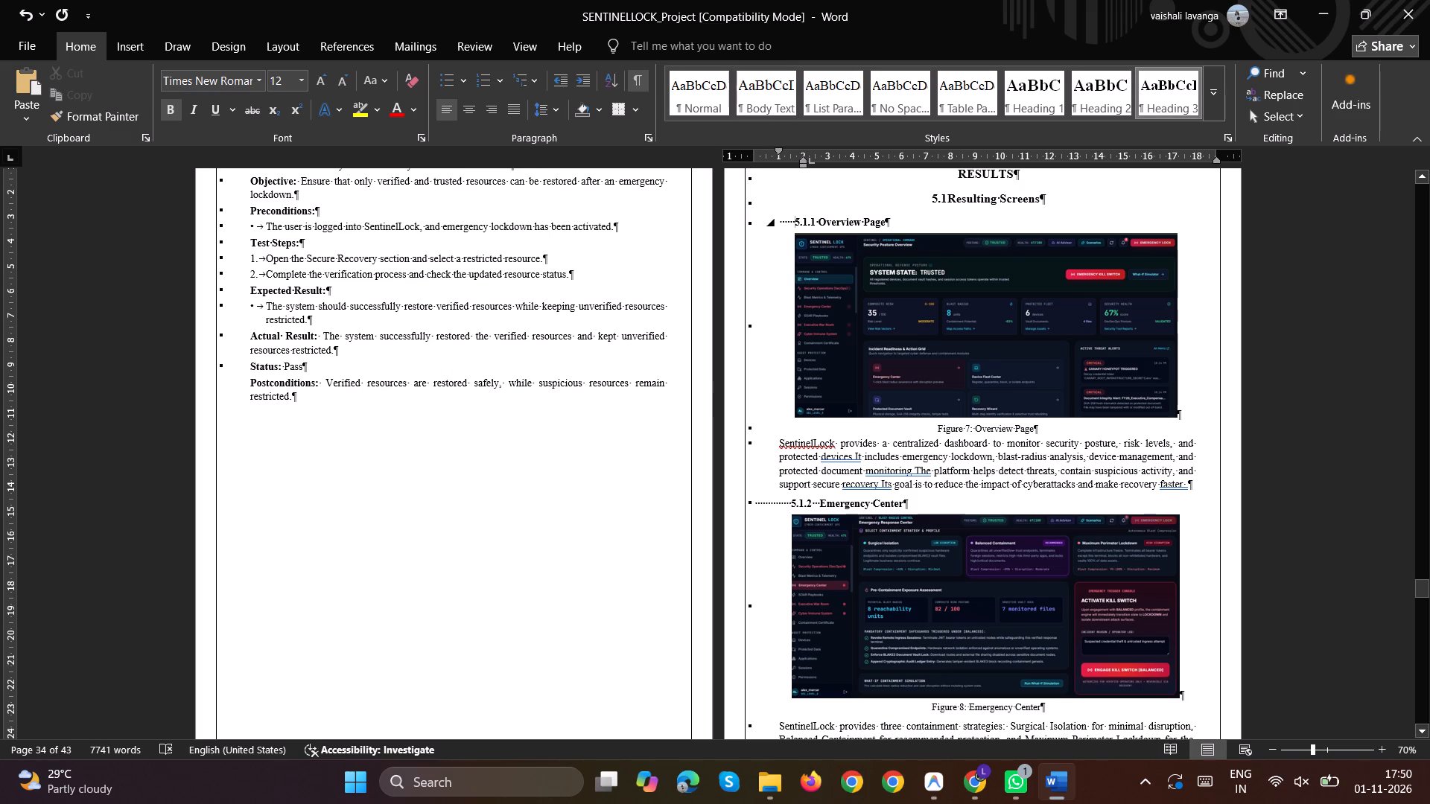
Remove the six leading spaces before the number of the 5.1.1 Overview Page heading.
{"action": "key", "text": "BackSpace"}
{"action": "key", "text": "BackSpace"}
{"action": "key", "text": "BackSpace"}
{"action": "key", "text": "BackSpace"}
{"action": "key", "text": "BackSpace"}
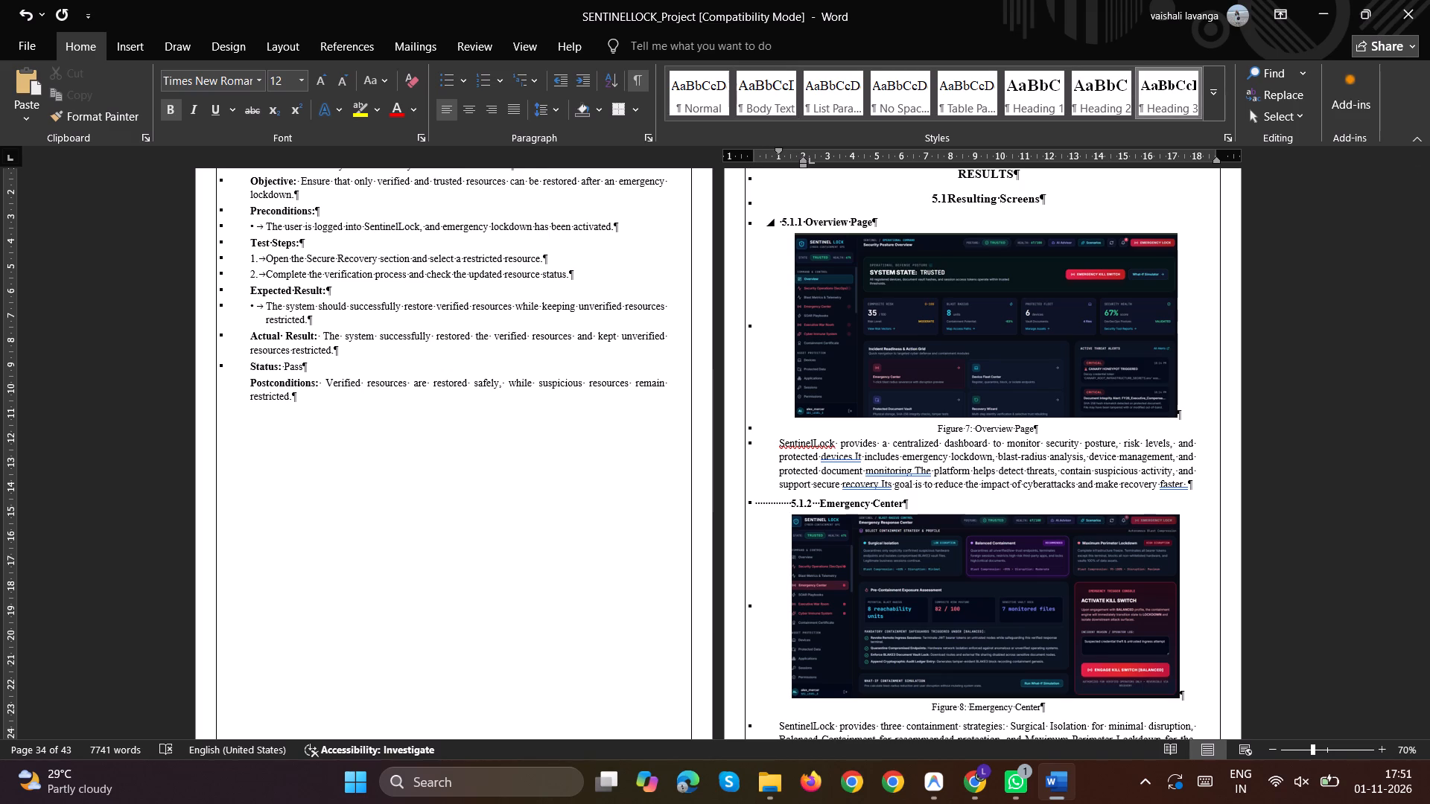
{"action": "key", "text": "BackSpace"}
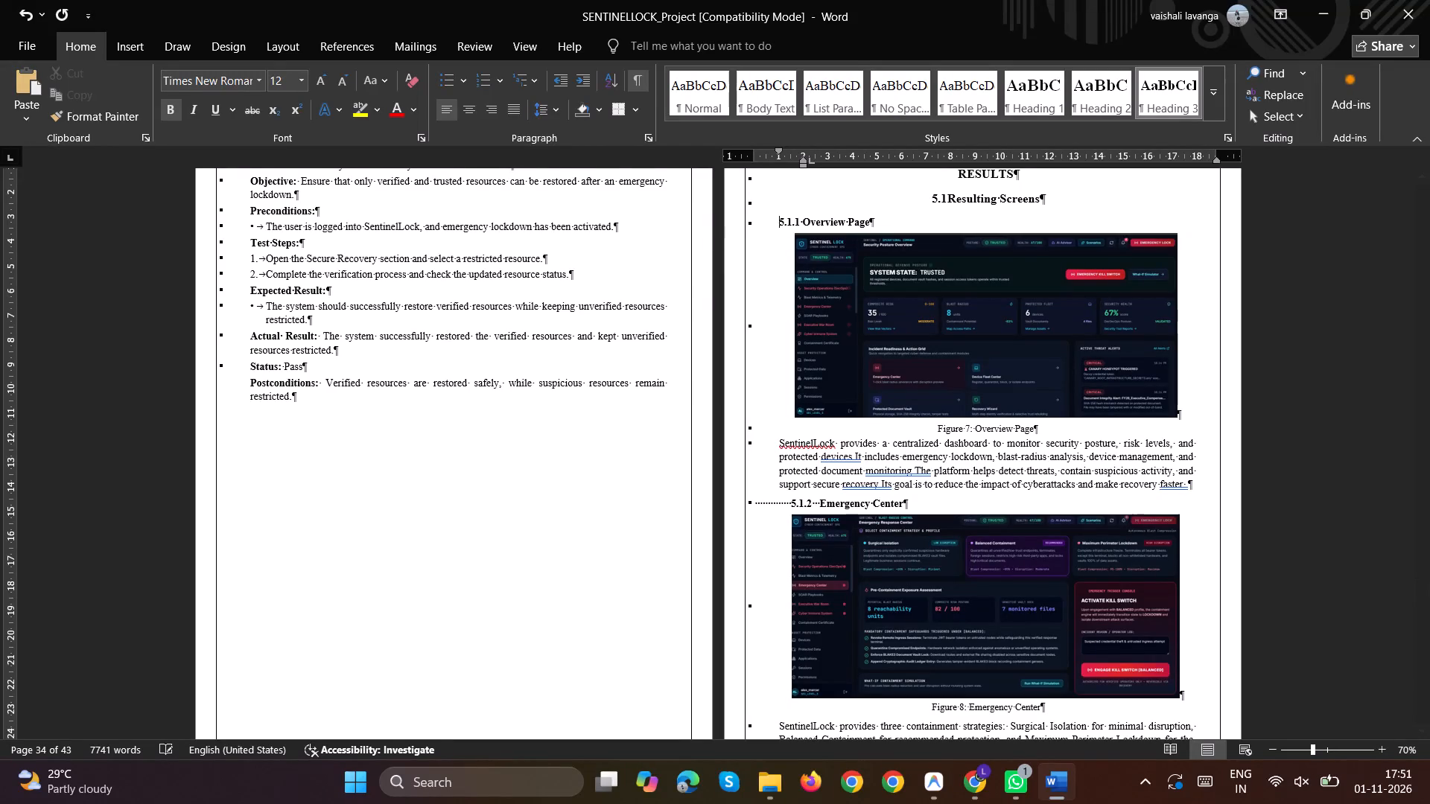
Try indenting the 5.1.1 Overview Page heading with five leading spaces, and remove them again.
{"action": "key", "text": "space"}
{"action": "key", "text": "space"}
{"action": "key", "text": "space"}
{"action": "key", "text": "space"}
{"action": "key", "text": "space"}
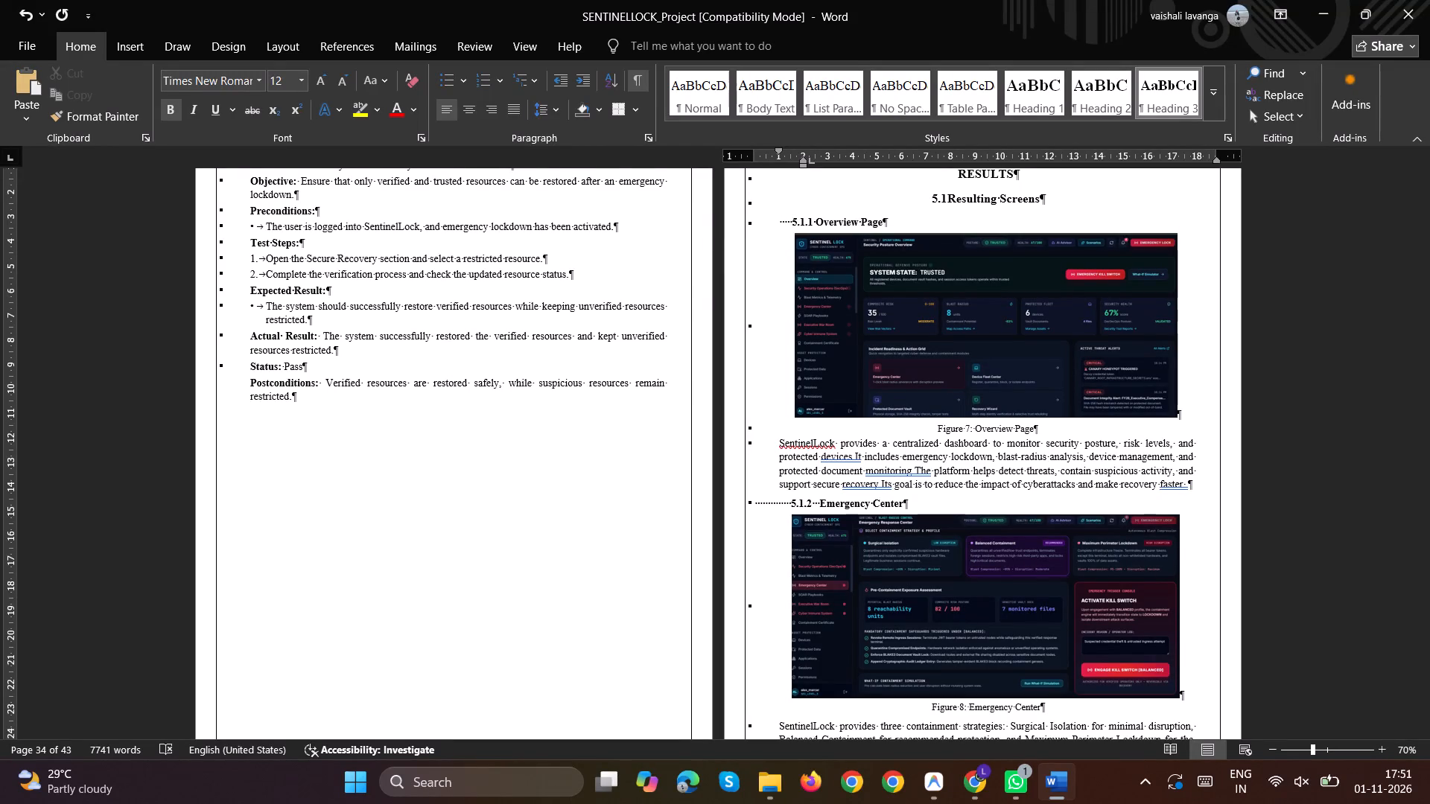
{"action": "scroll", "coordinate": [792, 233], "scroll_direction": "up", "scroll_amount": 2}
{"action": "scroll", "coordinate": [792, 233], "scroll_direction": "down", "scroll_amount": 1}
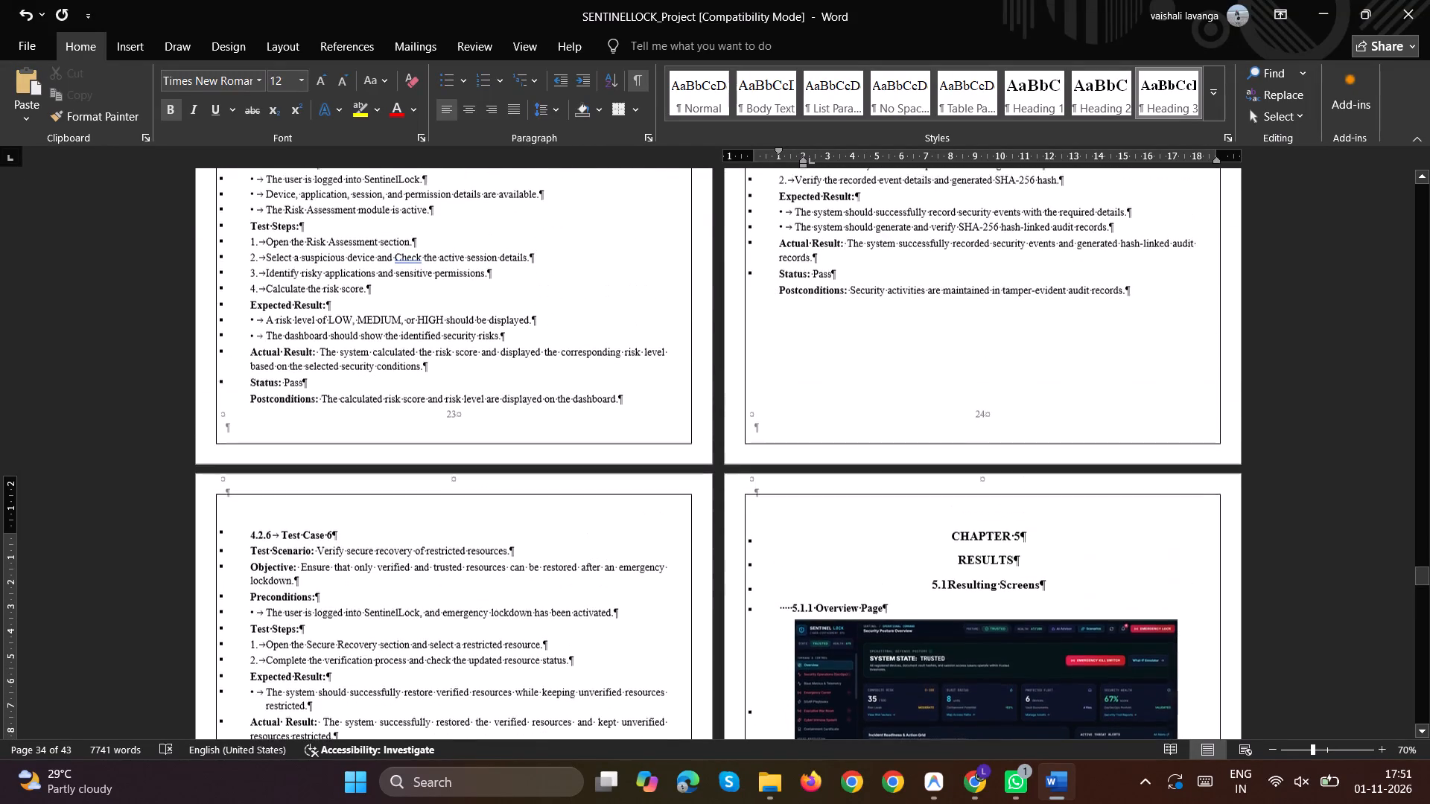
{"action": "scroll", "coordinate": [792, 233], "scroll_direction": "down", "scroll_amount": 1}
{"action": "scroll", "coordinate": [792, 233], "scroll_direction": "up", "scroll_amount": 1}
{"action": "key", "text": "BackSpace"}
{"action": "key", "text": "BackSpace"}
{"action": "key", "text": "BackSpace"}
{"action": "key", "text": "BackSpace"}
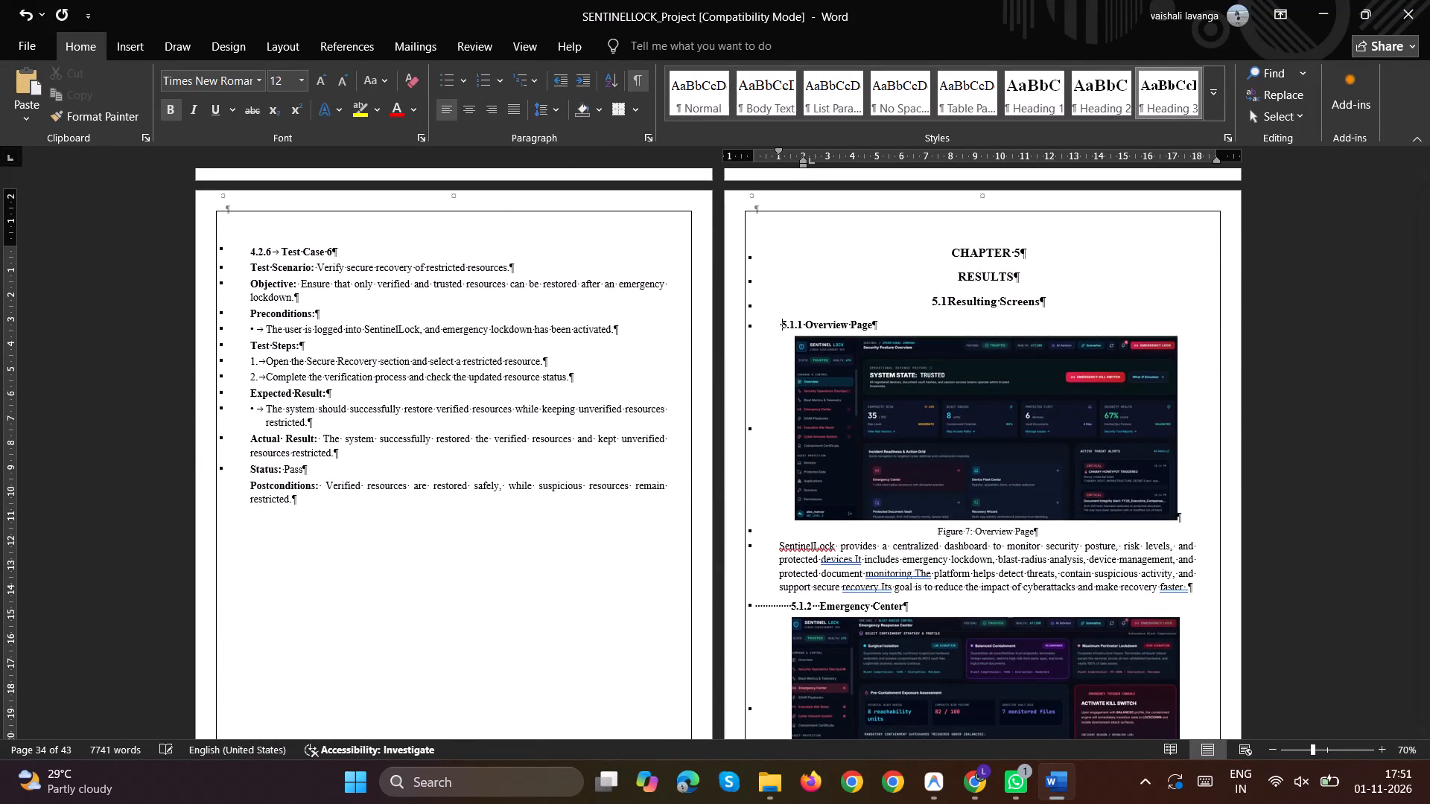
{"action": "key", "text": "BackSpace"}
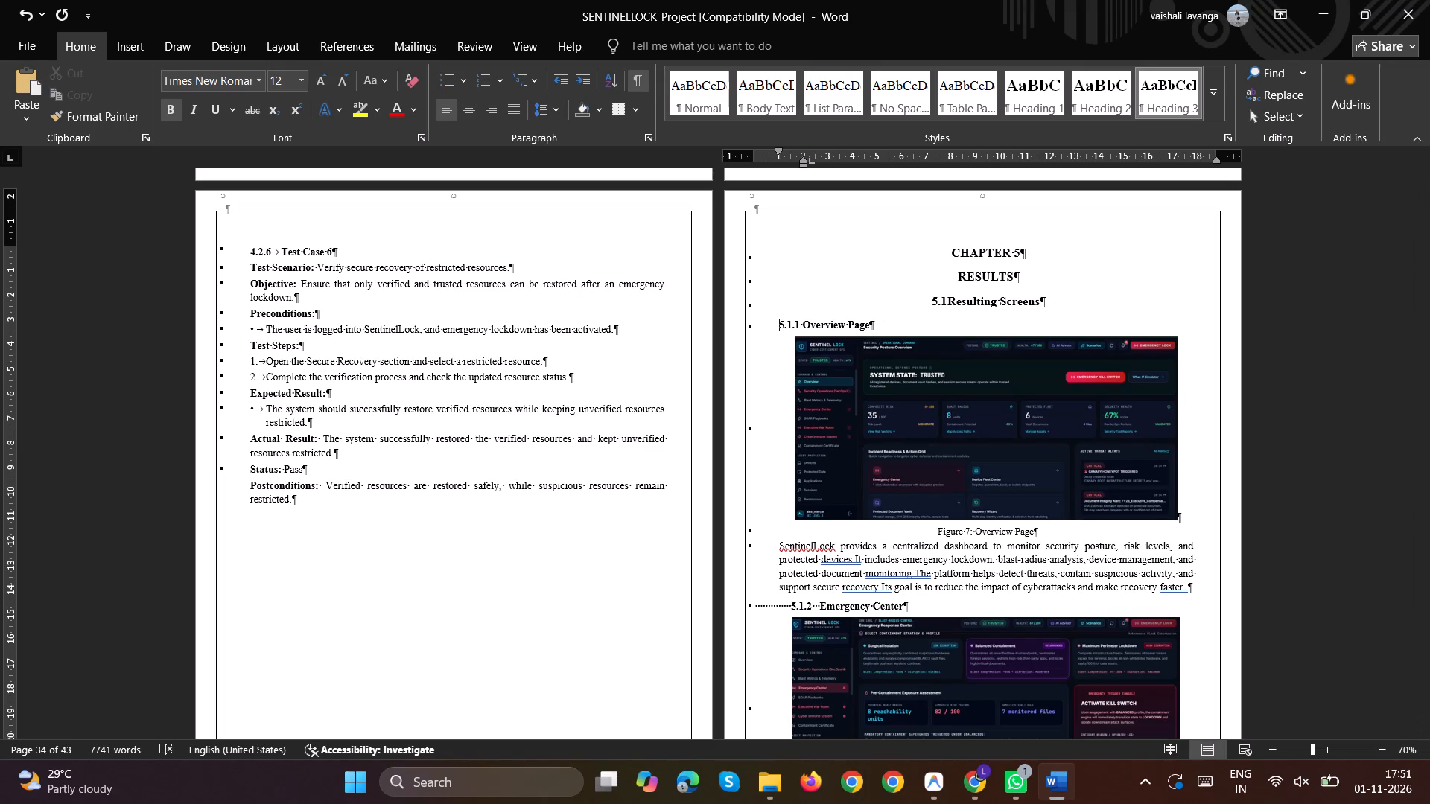
Clear the paragraph indent of the 5.1.1 Overview Page heading and insert ten spaces before its number.
{"action": "key", "text": "BackSpace"}
{"action": "key", "text": "space"}
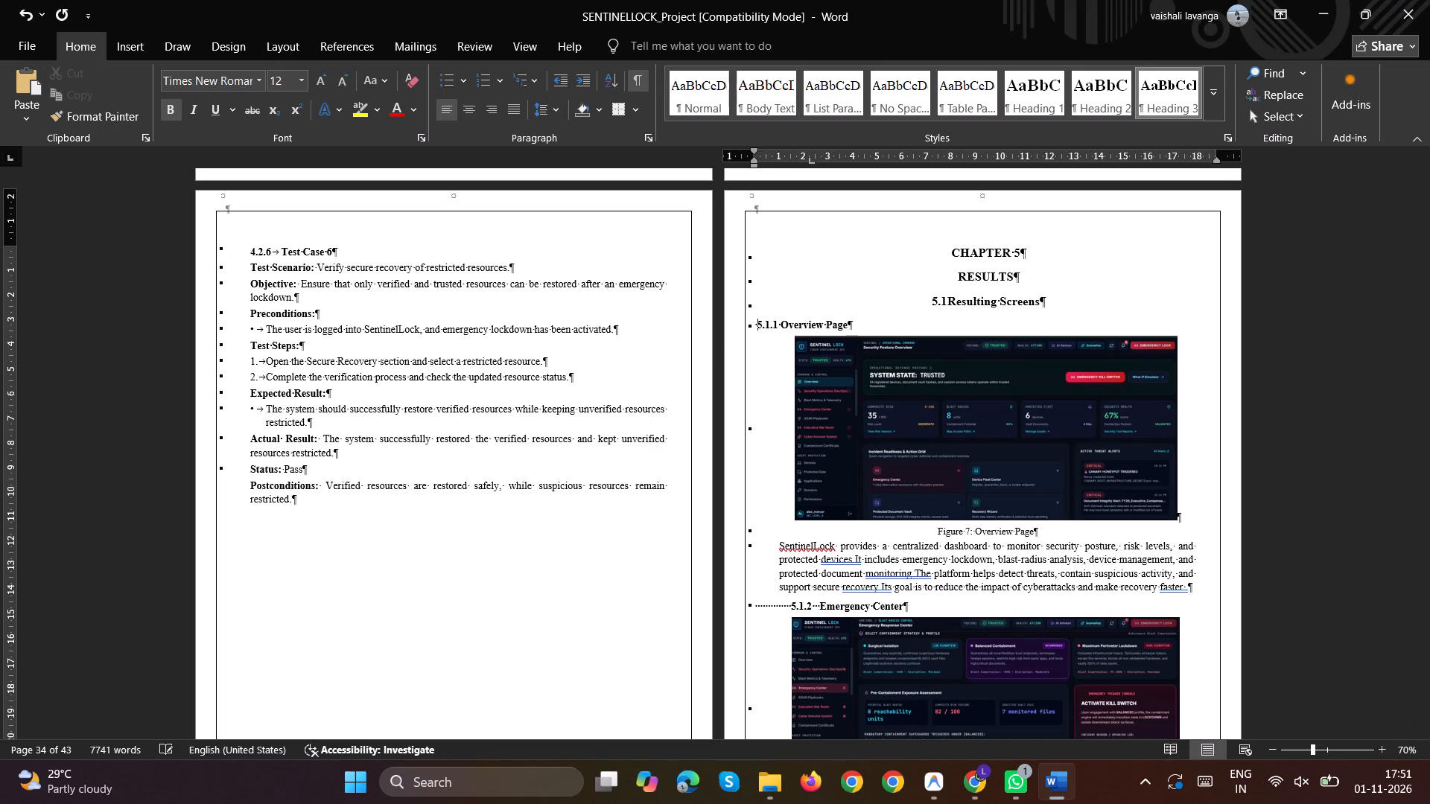
{"action": "key", "text": "space"}
{"action": "key", "text": "space"}
{"action": "key", "text": "space"}
{"action": "key", "text": "space"}
{"action": "key", "text": "space"}
{"action": "key", "text": "space"}
{"action": "key", "text": "space"}
{"action": "key", "text": "space"}
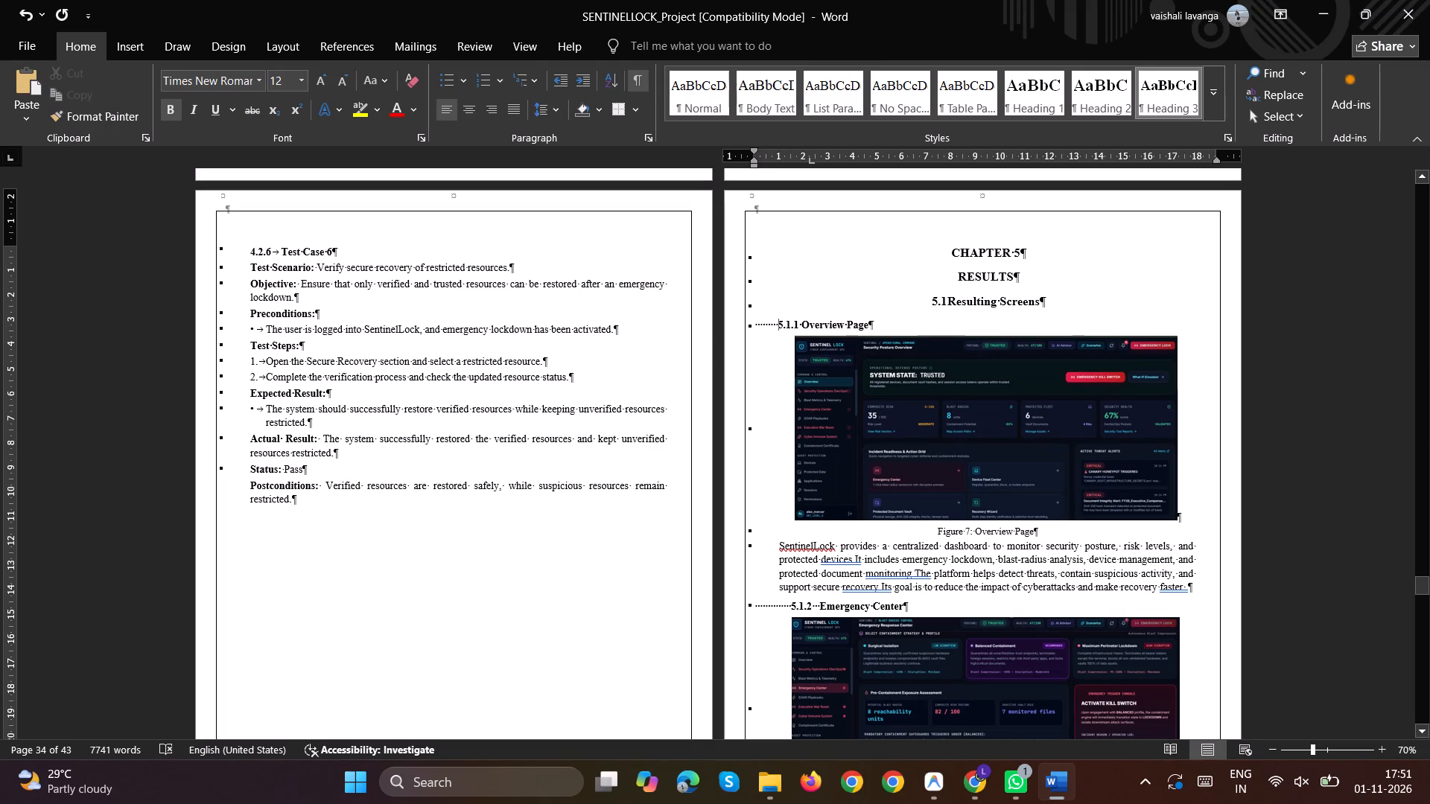
{"action": "key", "text": "space"}
Remove four of the leading spaces before the 5.1.2 Emergency Center heading to line it up with the 5.1.1 heading.
{"action": "scroll", "coordinate": [786, 604], "scroll_direction": "down", "scroll_amount": 1}
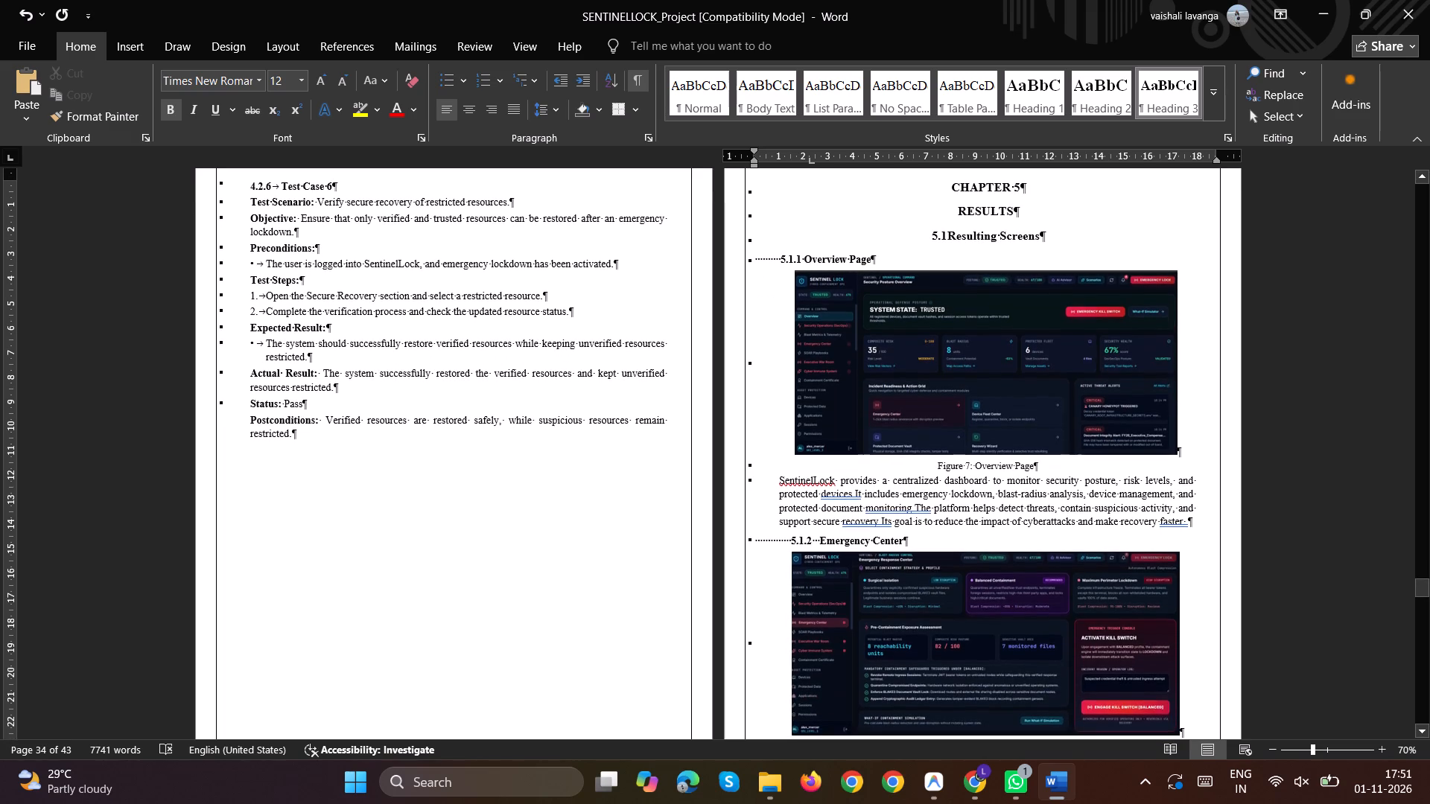
{"action": "left_click", "coordinate": [792, 537]}
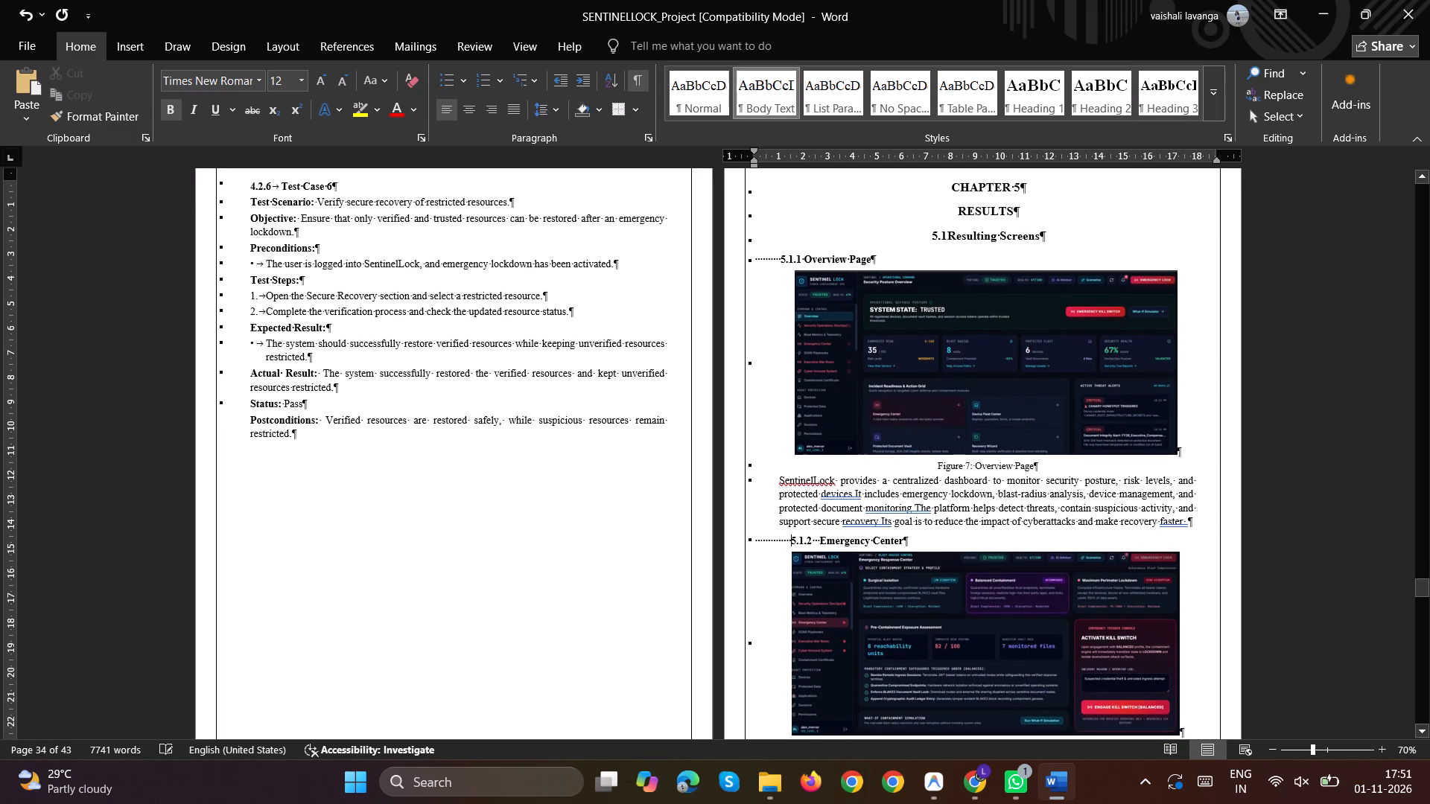
{"action": "key", "text": "BackSpace"}
{"action": "key", "text": "BackSpace"}
{"action": "key", "text": "BackSpace"}
{"action": "key", "text": "BackSpace"}
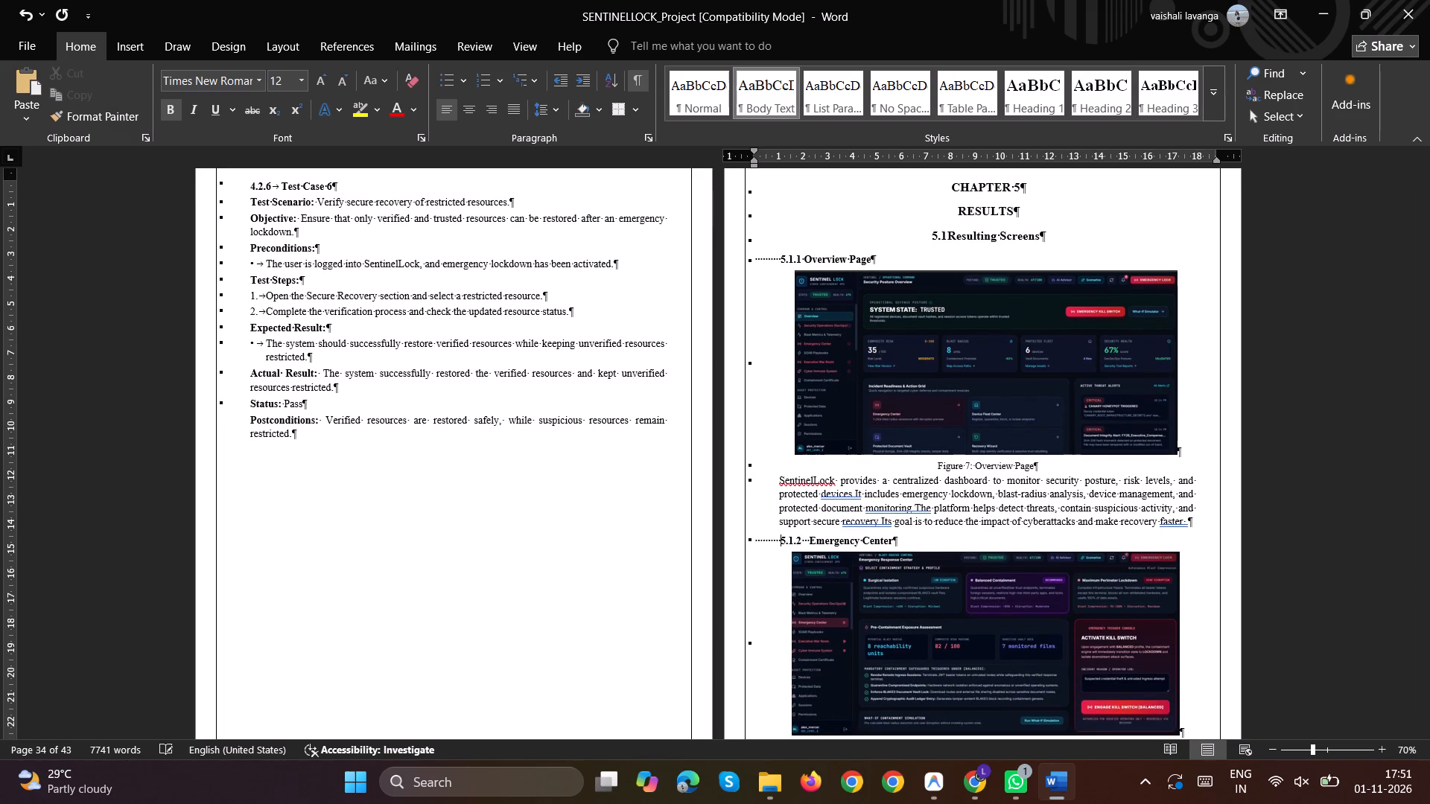
{"action": "key", "text": "BackSpace"}
{"action": "key", "text": "space"}
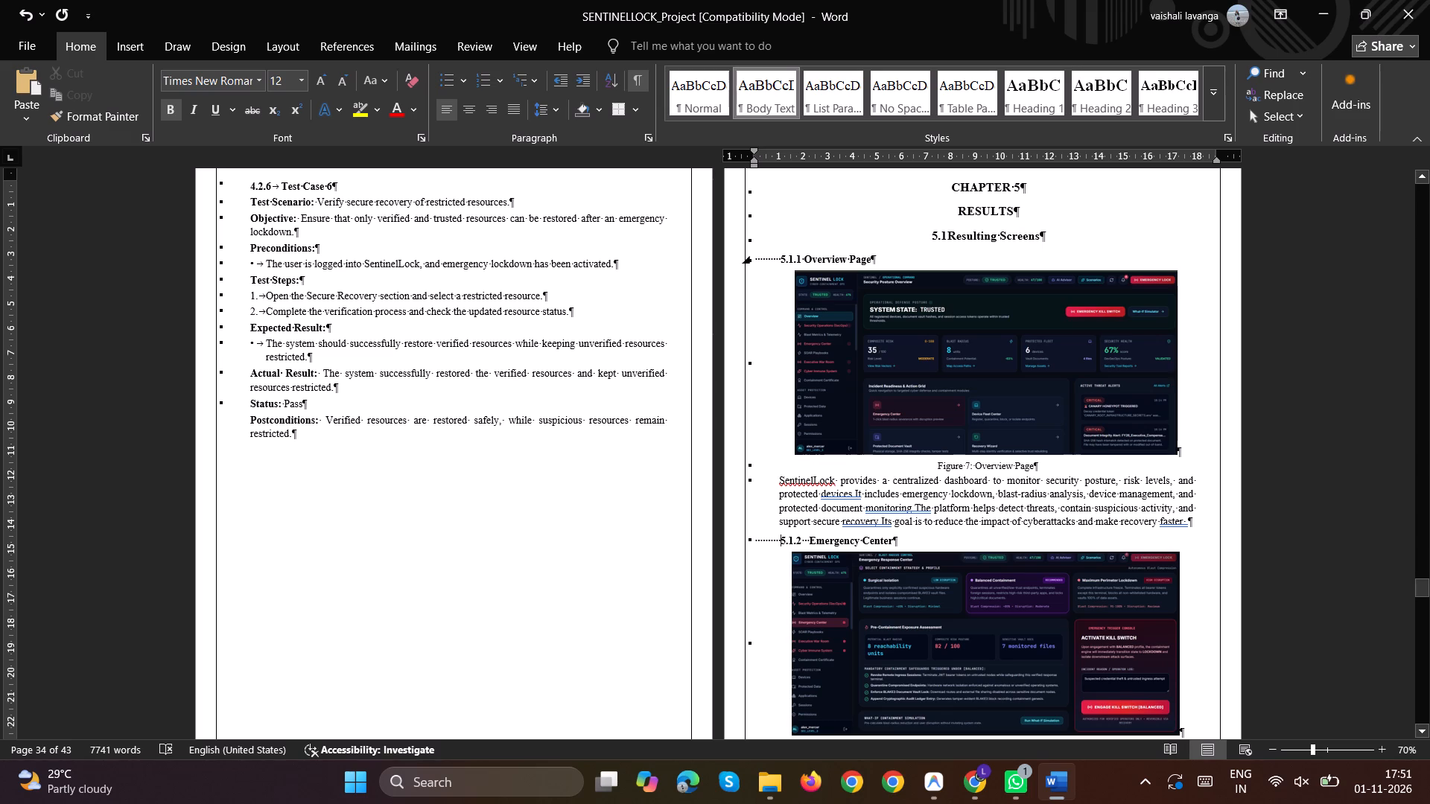
Bring the Protected Document Vault description onto the same page as the Figure 9: Protected Data caption, as a separate paragraph directly below it.
{"action": "scroll", "coordinate": [825, 644], "scroll_direction": "down", "scroll_amount": 1}
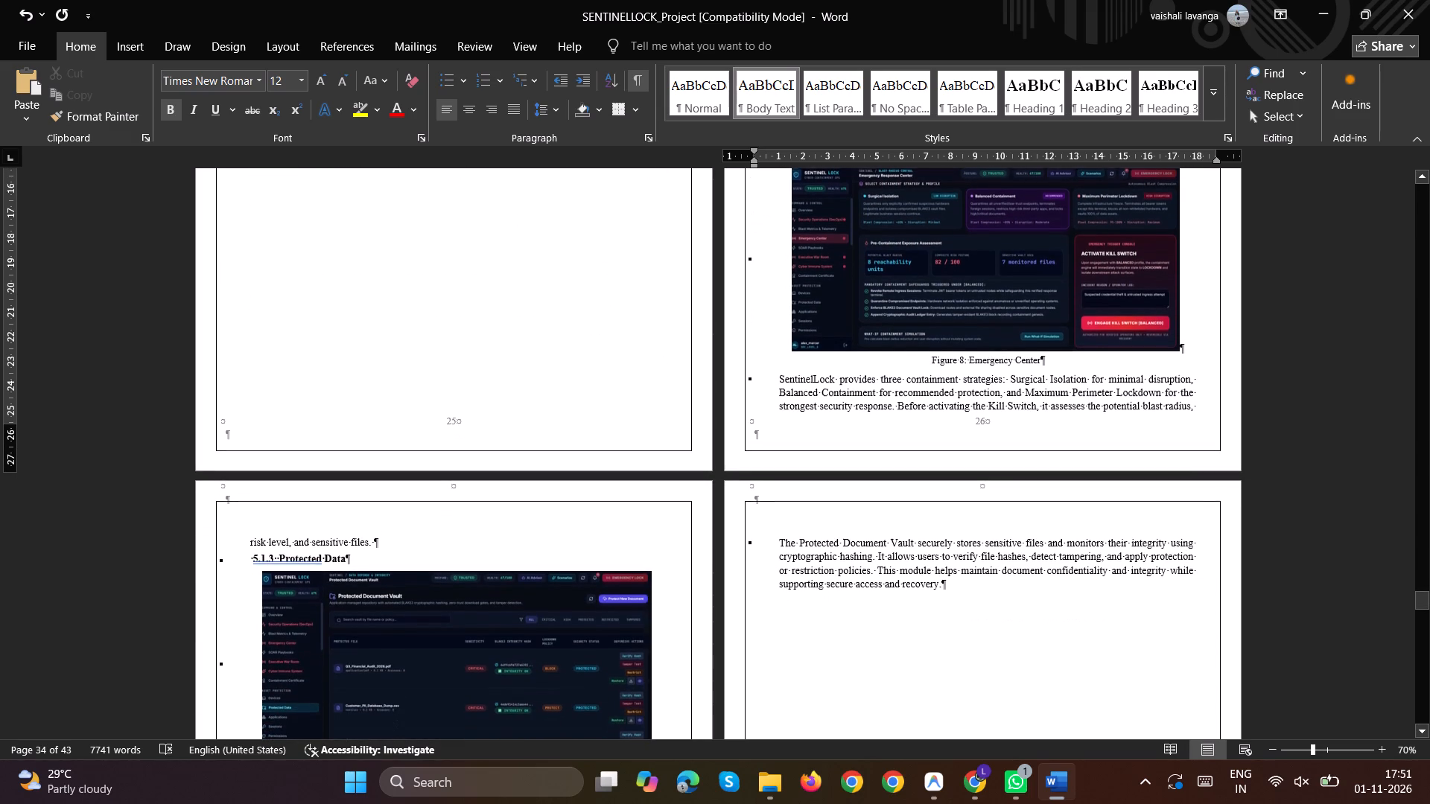
{"action": "scroll", "coordinate": [825, 644], "scroll_direction": "down", "scroll_amount": 1}
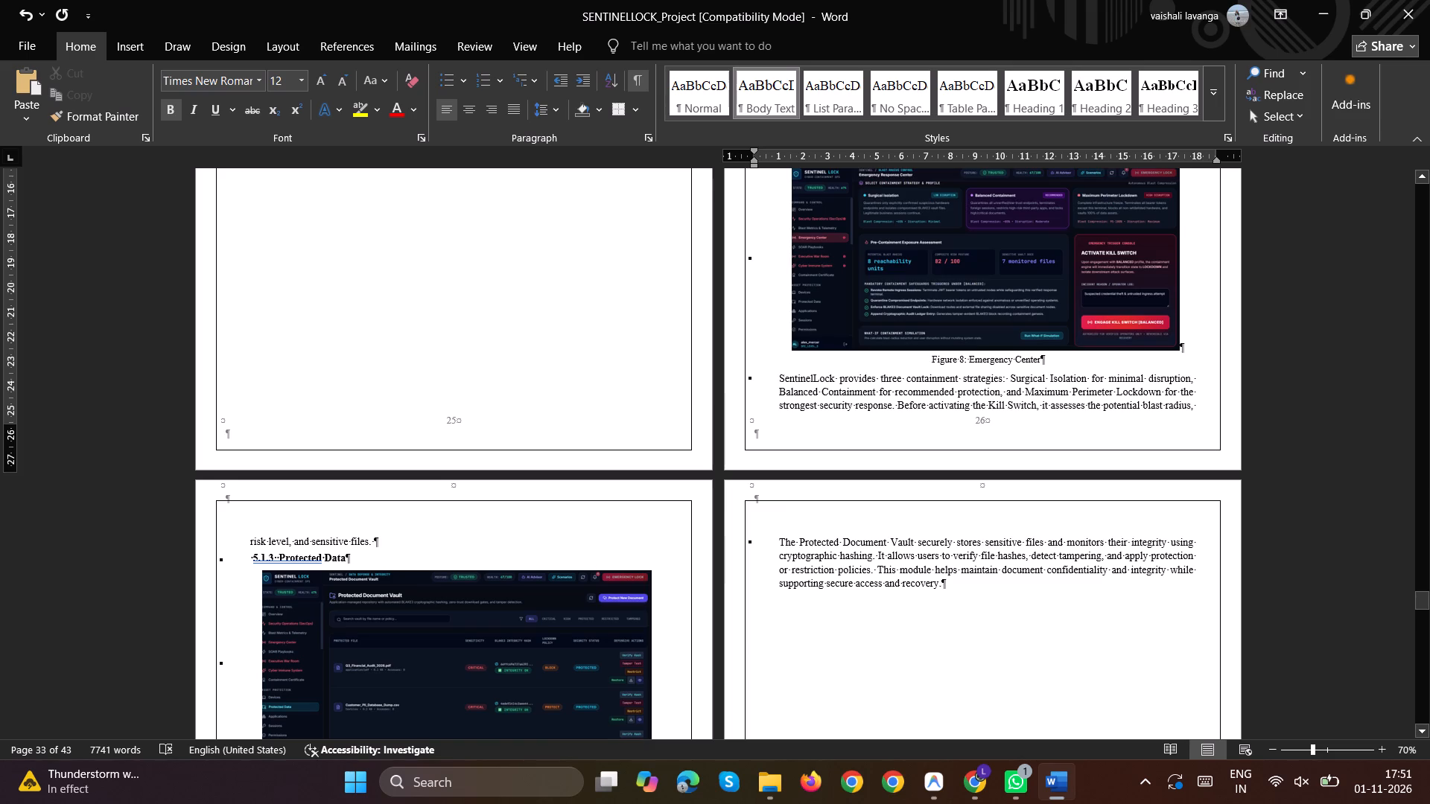
{"action": "scroll", "coordinate": [550, 568], "scroll_direction": "down", "scroll_amount": 2}
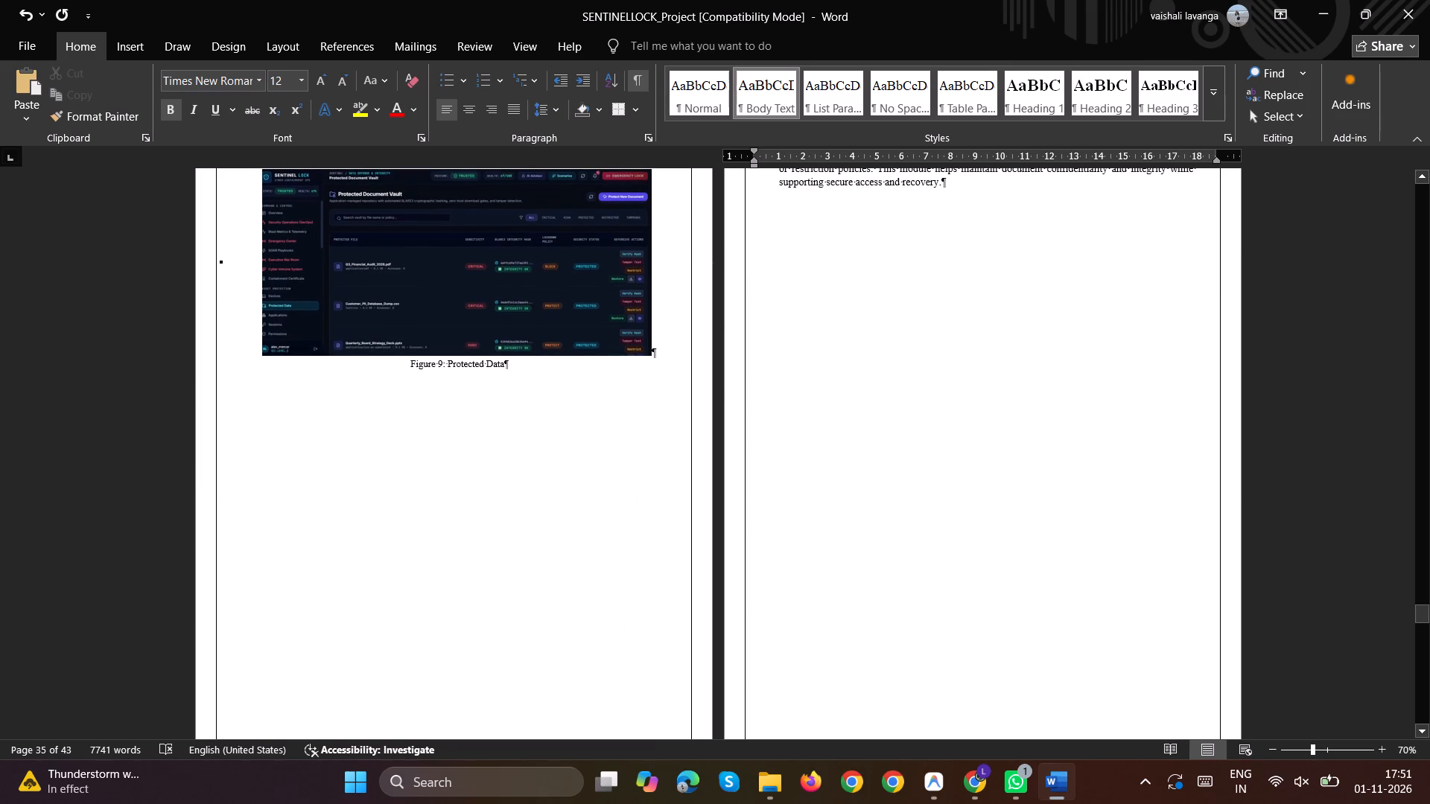
{"action": "left_click_drag", "start_coordinate": [507, 364], "coordinate": [513, 364]}
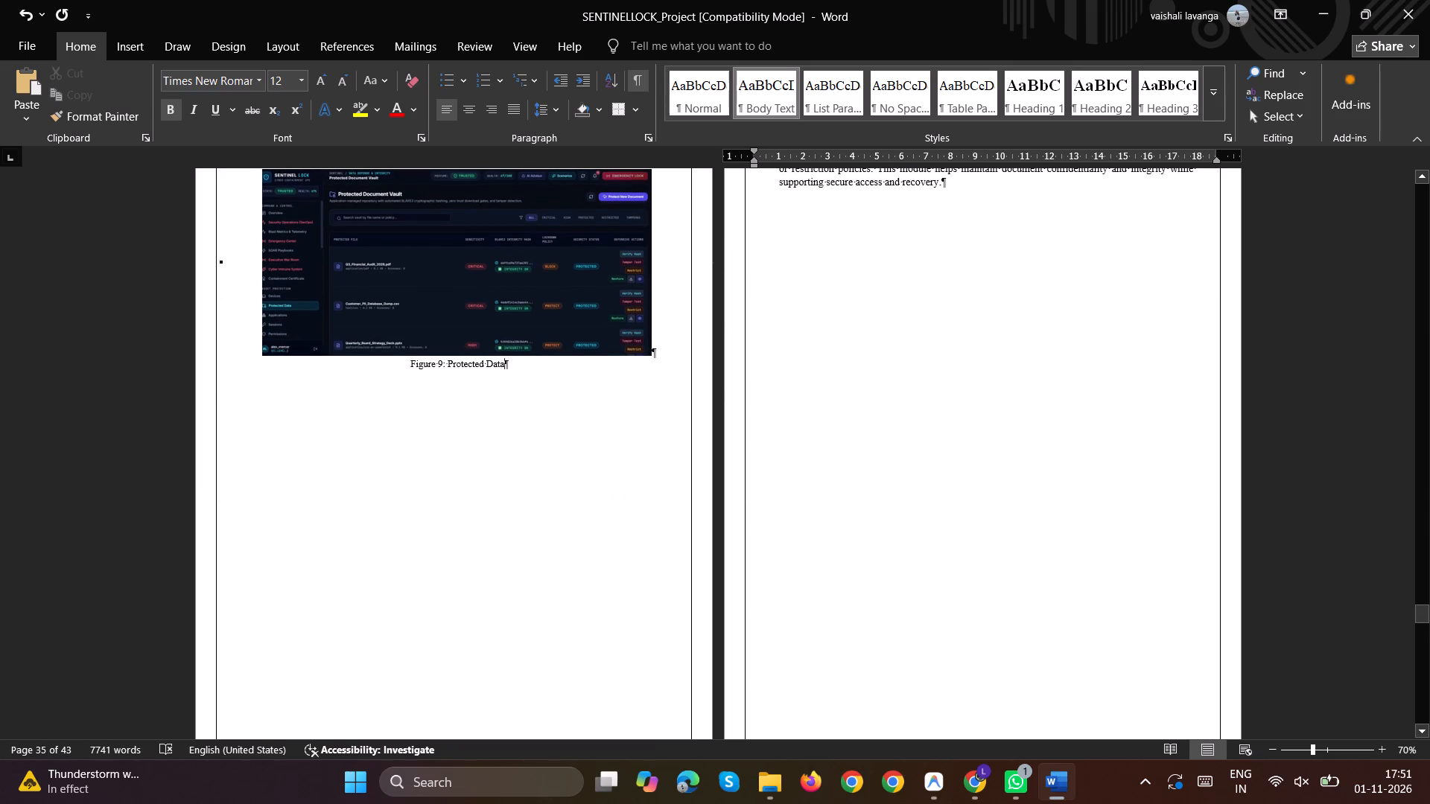
{"action": "left_click_drag", "start_coordinate": [513, 364], "coordinate": [518, 366]}
{"action": "left_click_drag", "start_coordinate": [516, 366], "coordinate": [505, 366]}
{"action": "double_click", "coordinate": [505, 366]}
{"action": "key", "text": "BackSpace"}
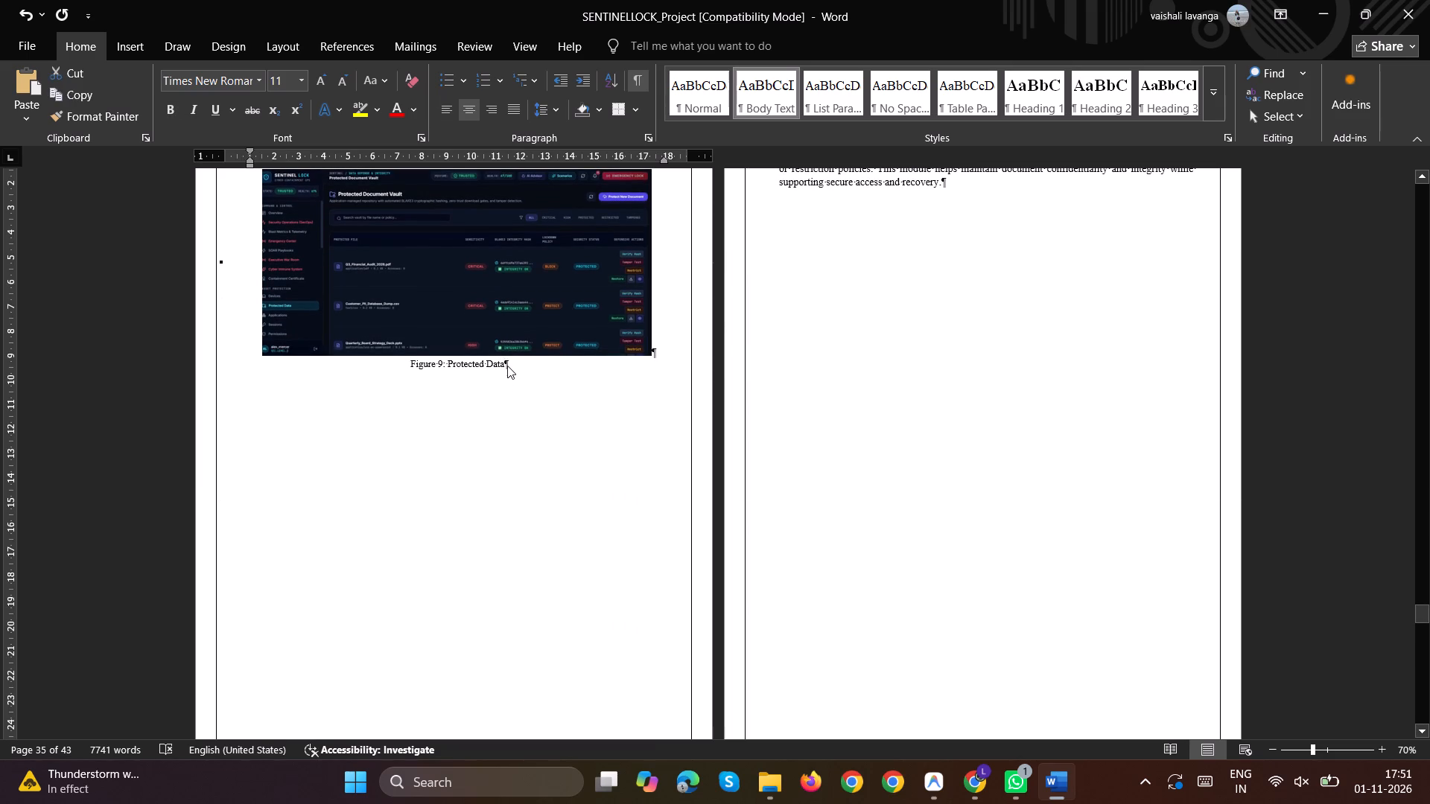
{"action": "key", "text": "Return"}
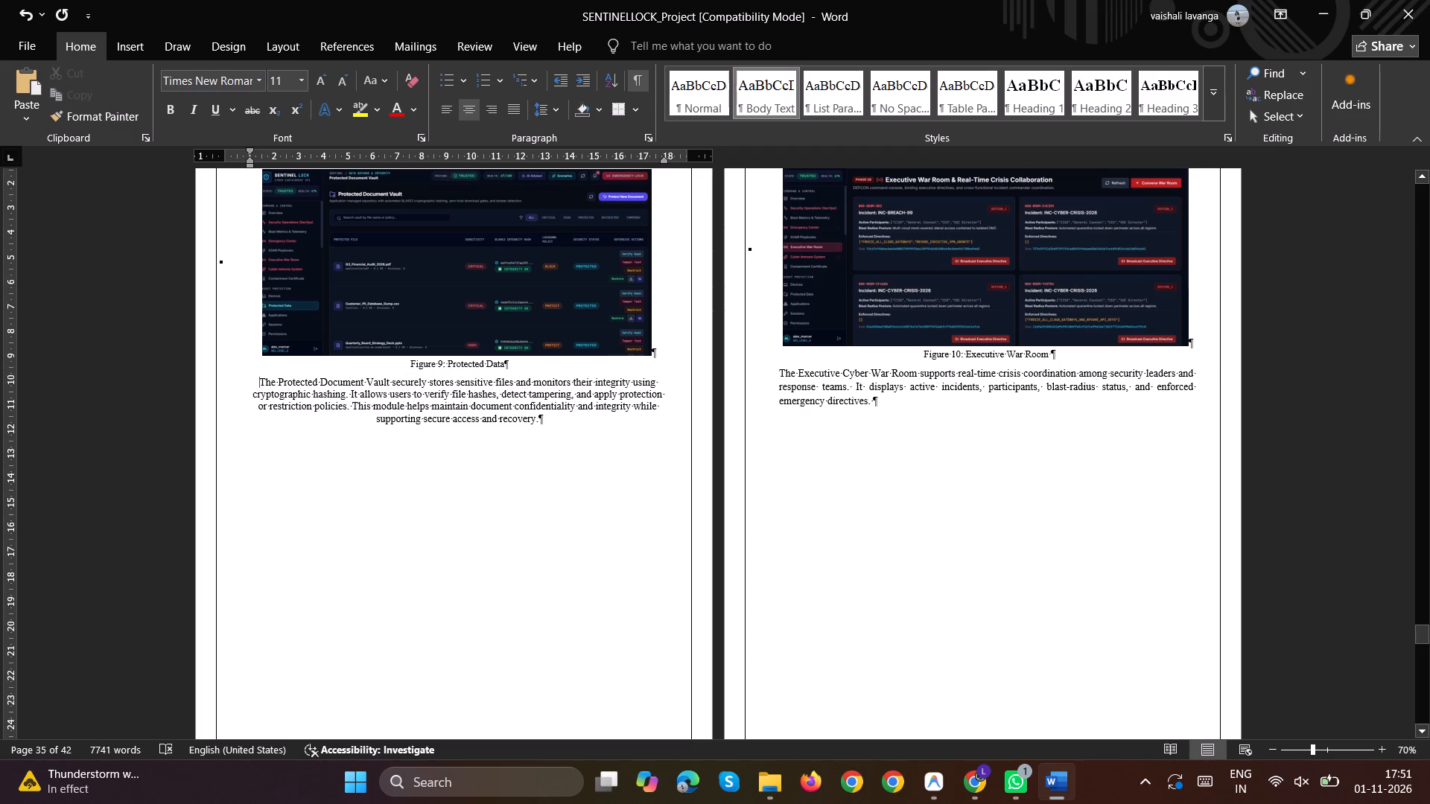
Select the Protected Document Vault description under Figure 9 and change its paragraph alignment to Justified.
{"action": "left_click_drag", "start_coordinate": [261, 381], "coordinate": [574, 423]}
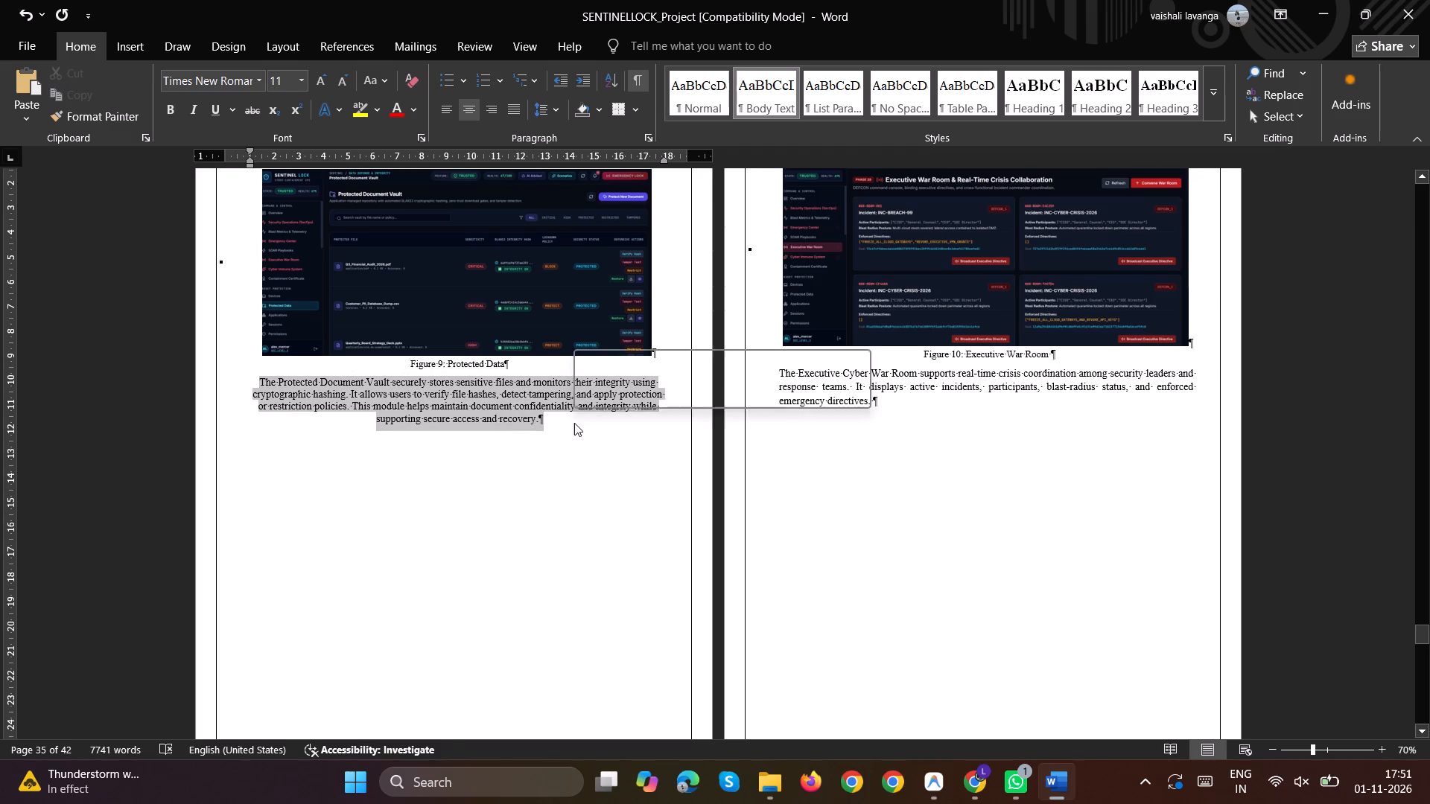
{"action": "left_click", "coordinate": [689, 444]}
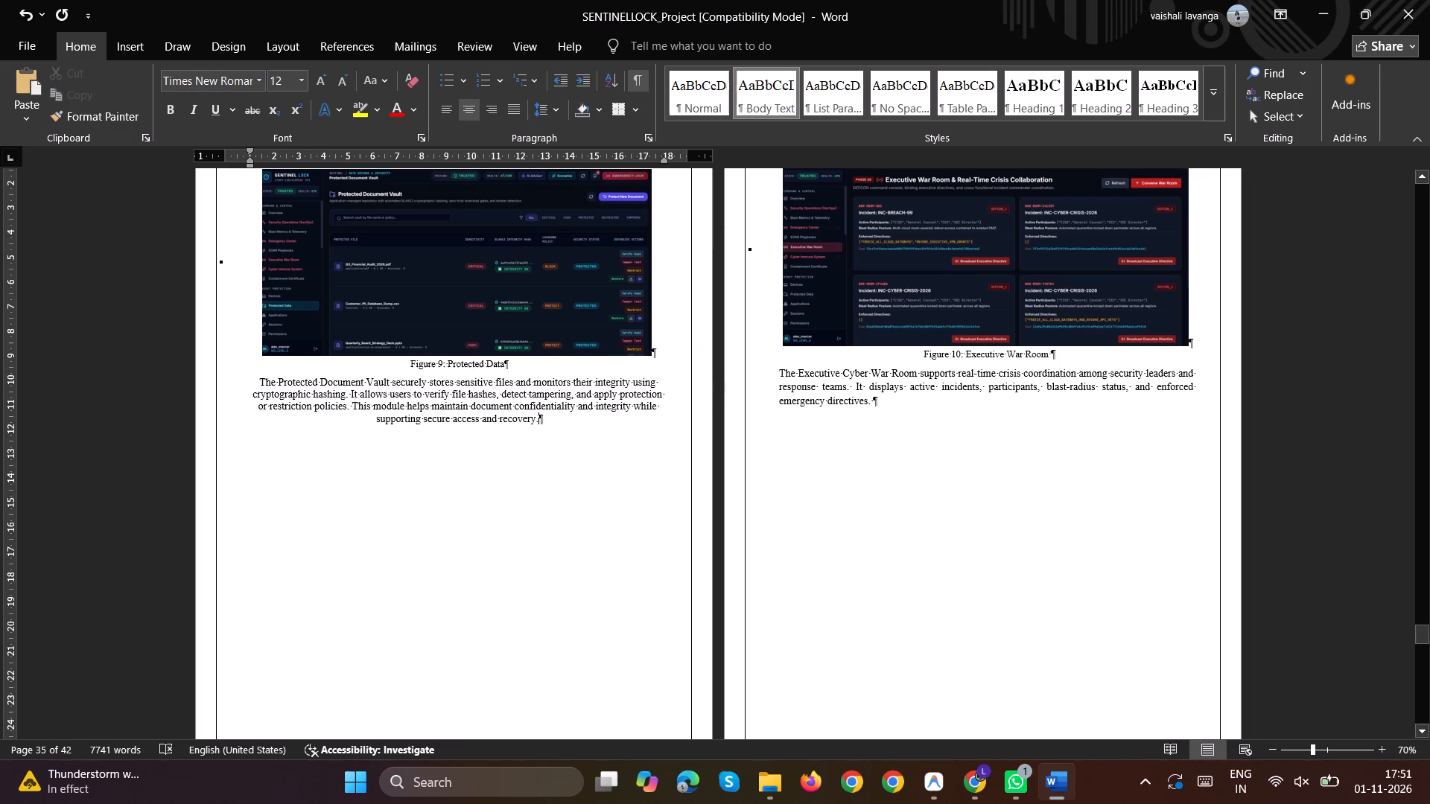
{"action": "left_click_drag", "start_coordinate": [258, 377], "coordinate": [547, 424]}
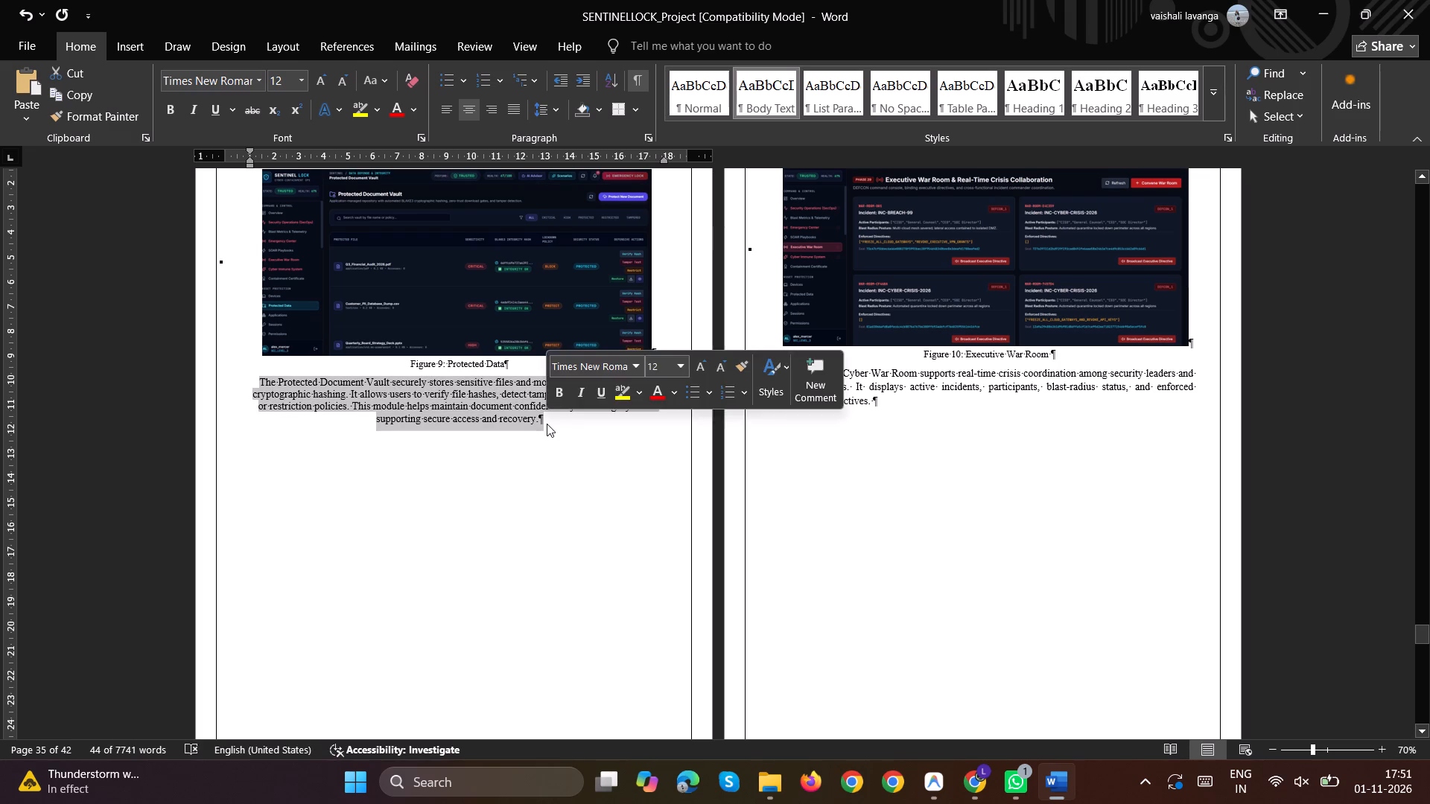
{"action": "right_click", "coordinate": [547, 424]}
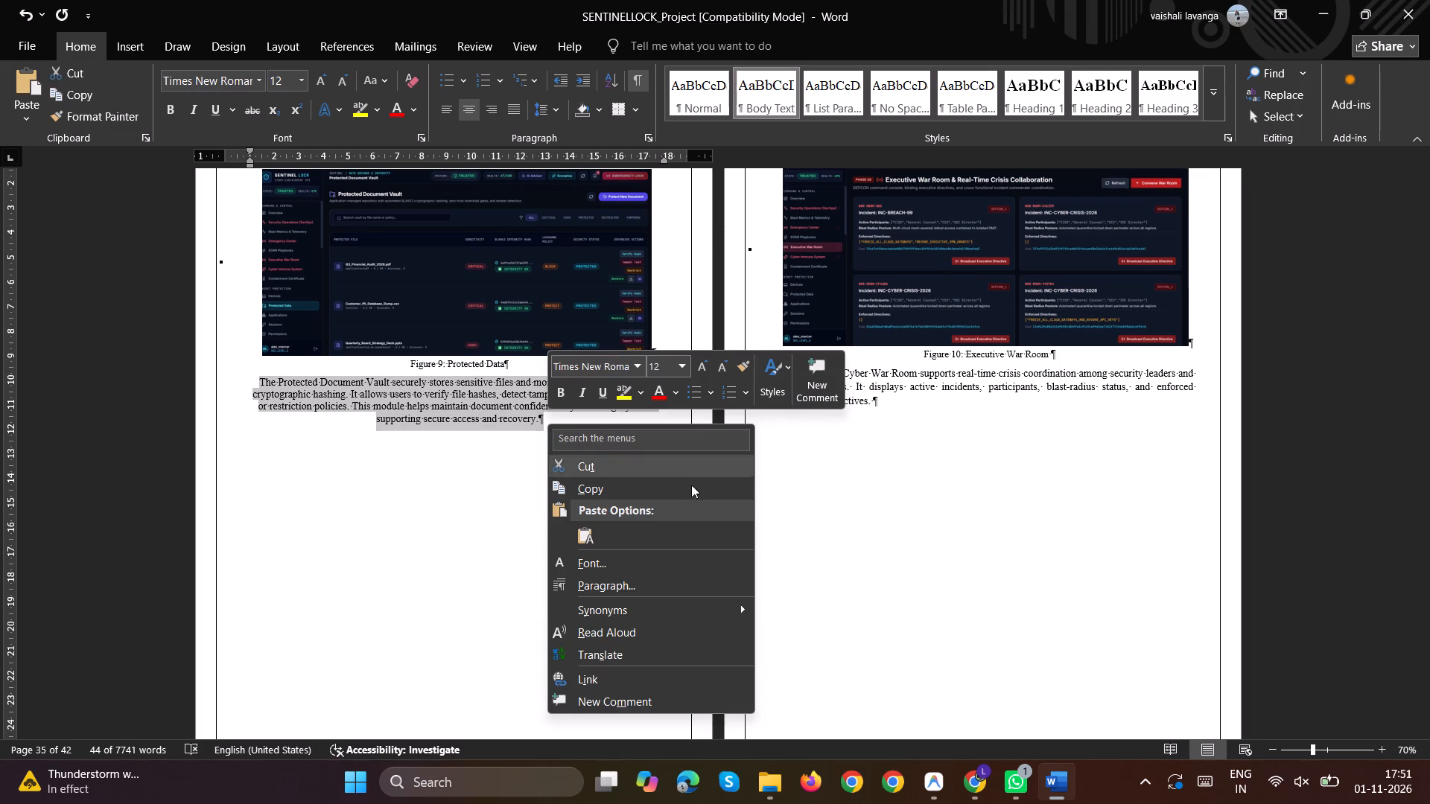
{"action": "left_click", "coordinate": [636, 582]}
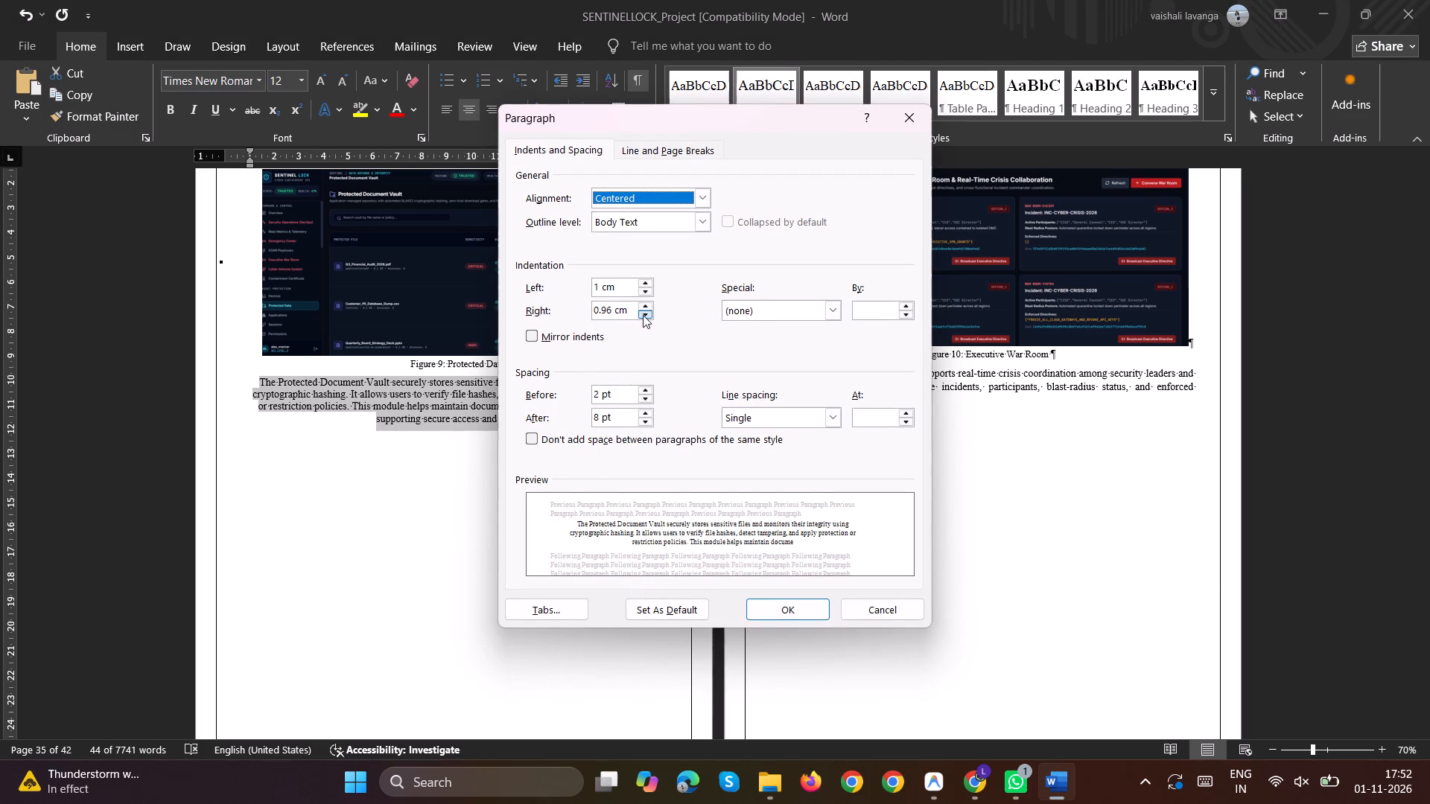
{"action": "left_click", "coordinate": [700, 198]}
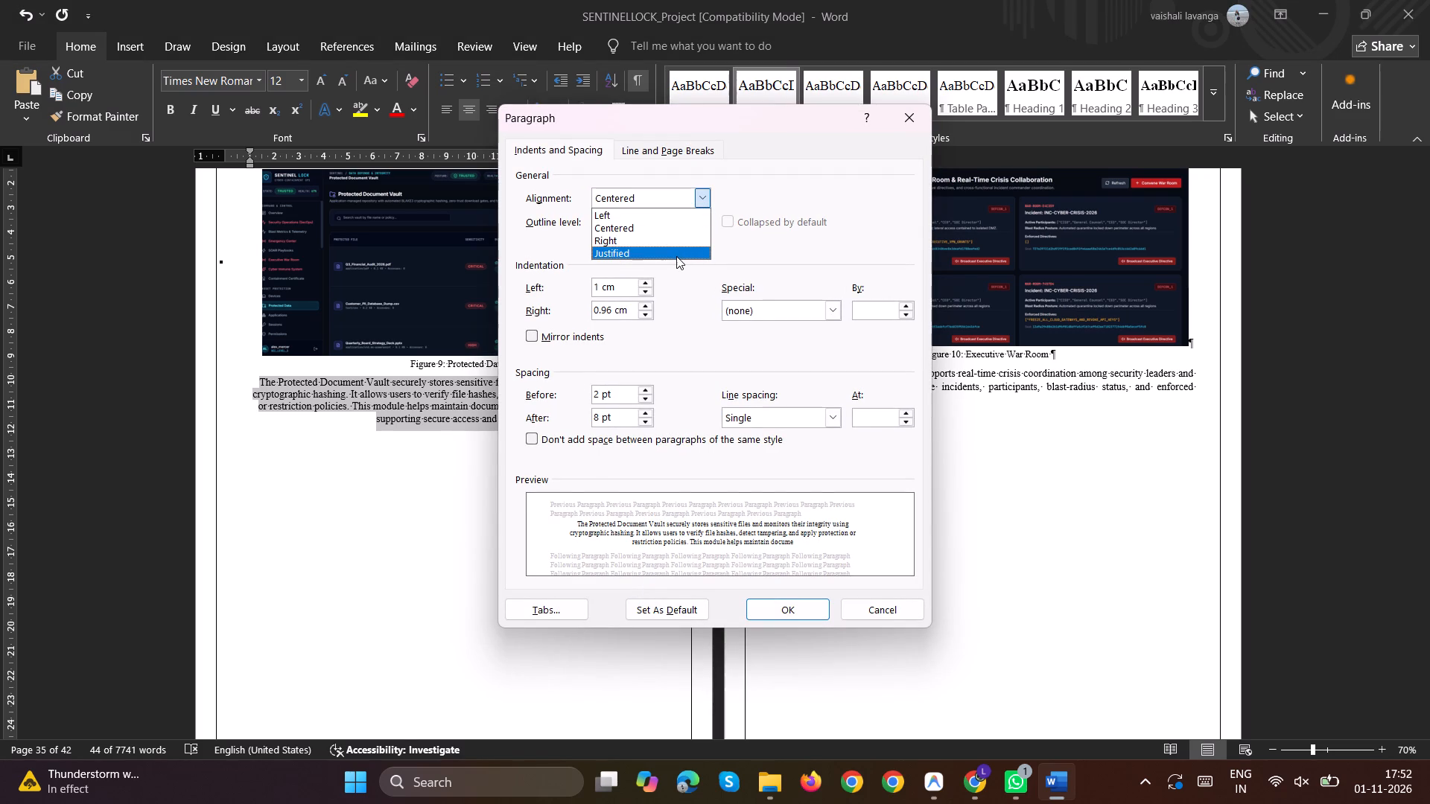
{"action": "left_click", "coordinate": [676, 254]}
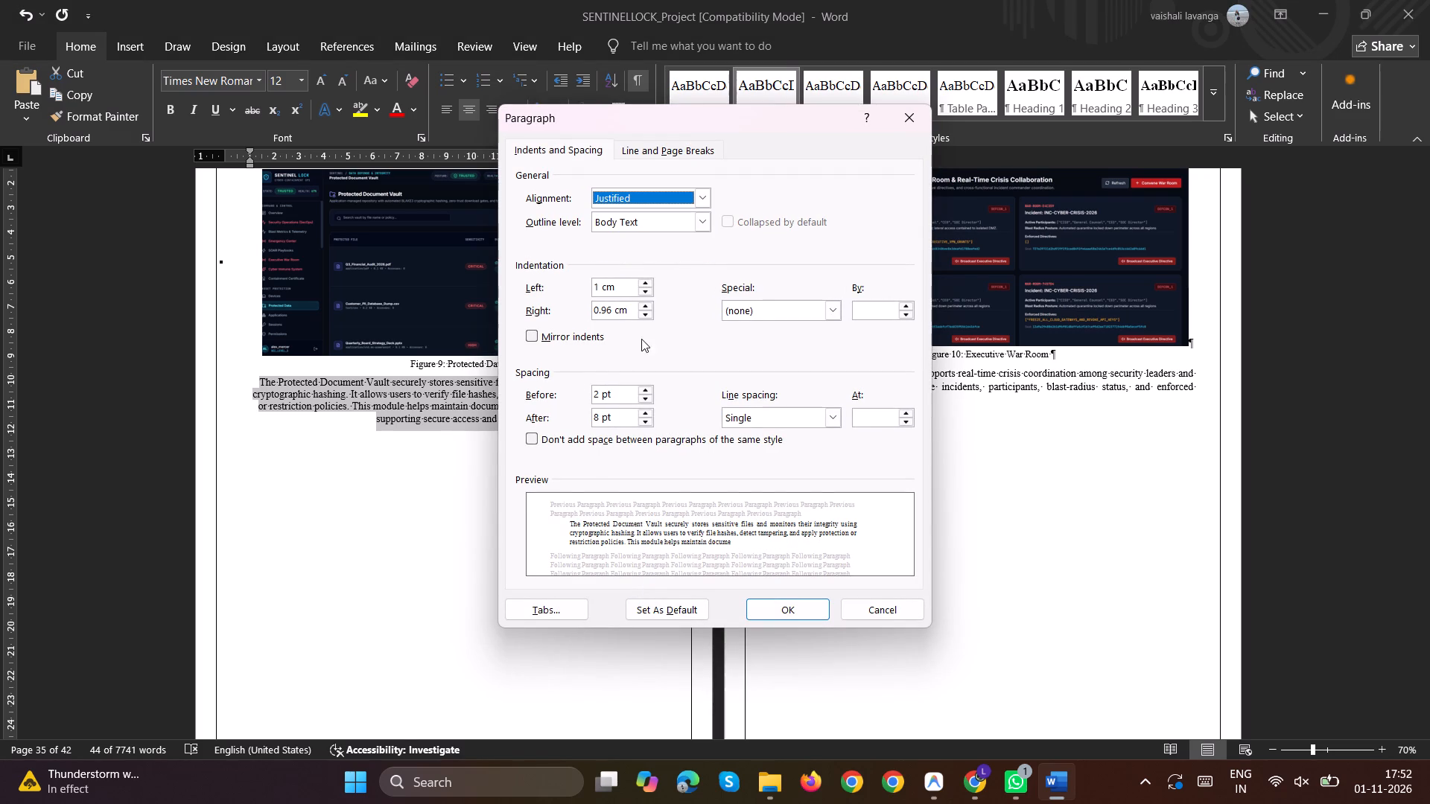
Set the description's paragraph spacing to 3 pt before and 3 pt after, with Multiple line spacing at 1.15, and apply the settings.
{"action": "left_click", "coordinate": [595, 391]}
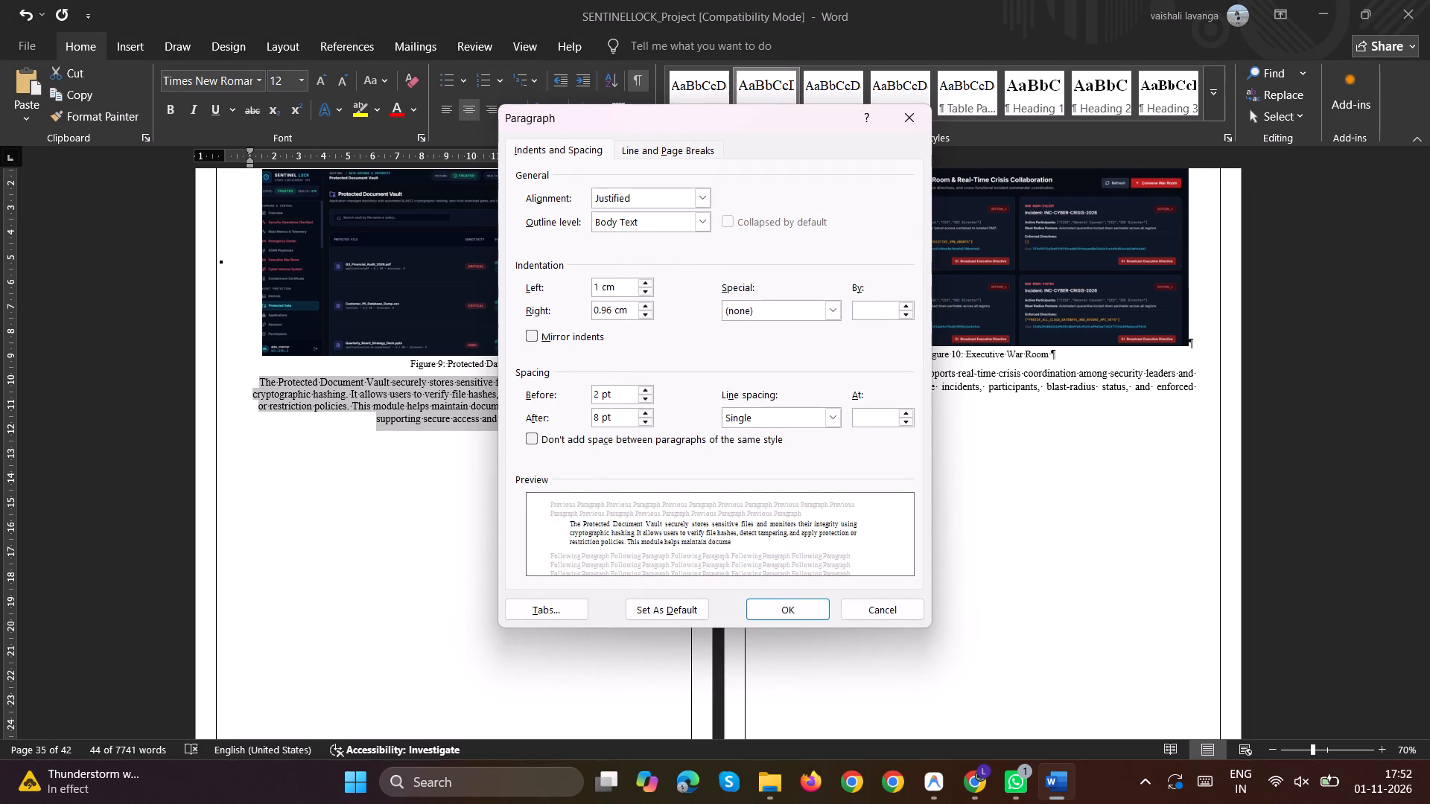
{"action": "key", "text": "Right"}
{"action": "key", "text": "BackSpace"}
{"action": "key", "text": "3"}
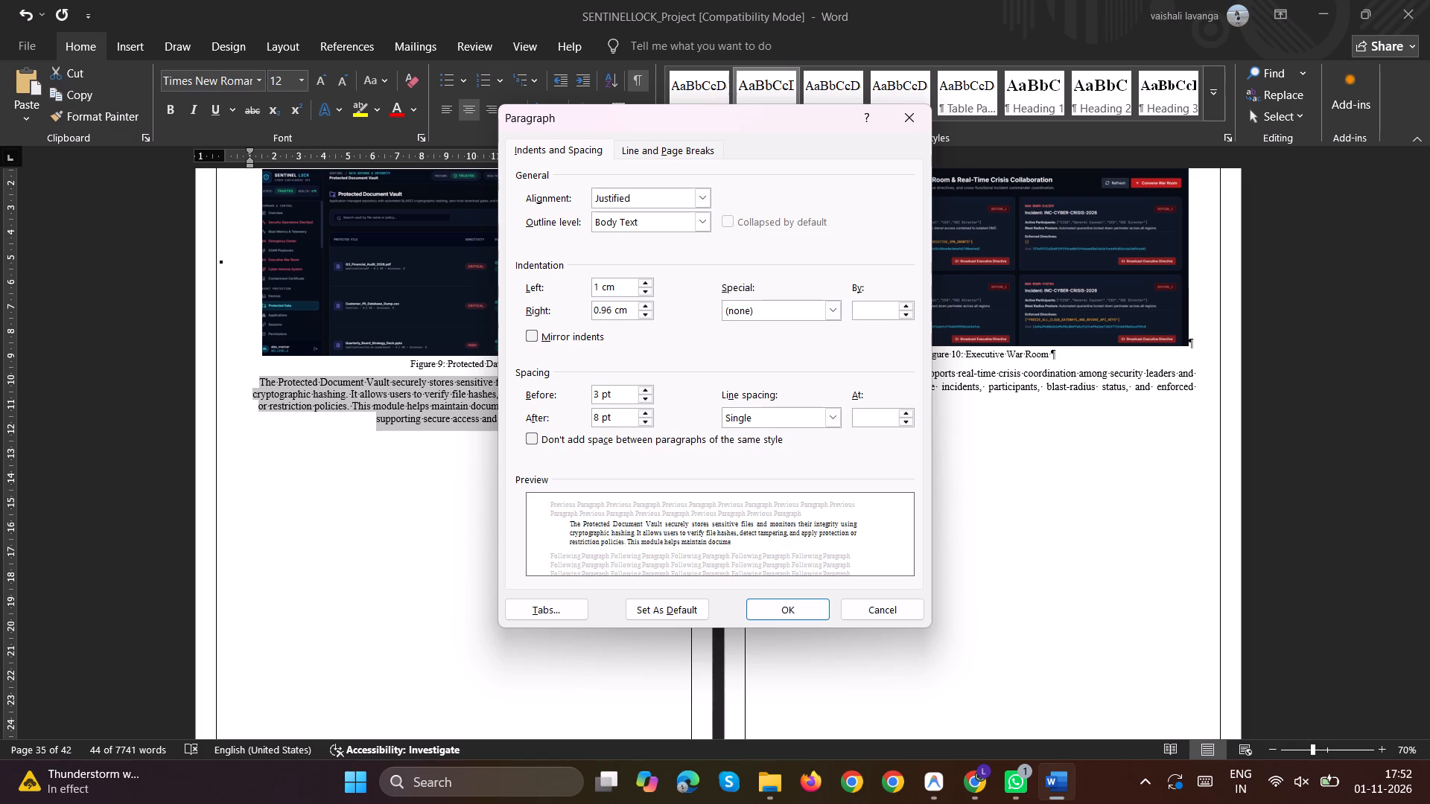
{"action": "left_click", "coordinate": [597, 418]}
{"action": "key", "text": "BackSpace"}
{"action": "key", "text": "3"}
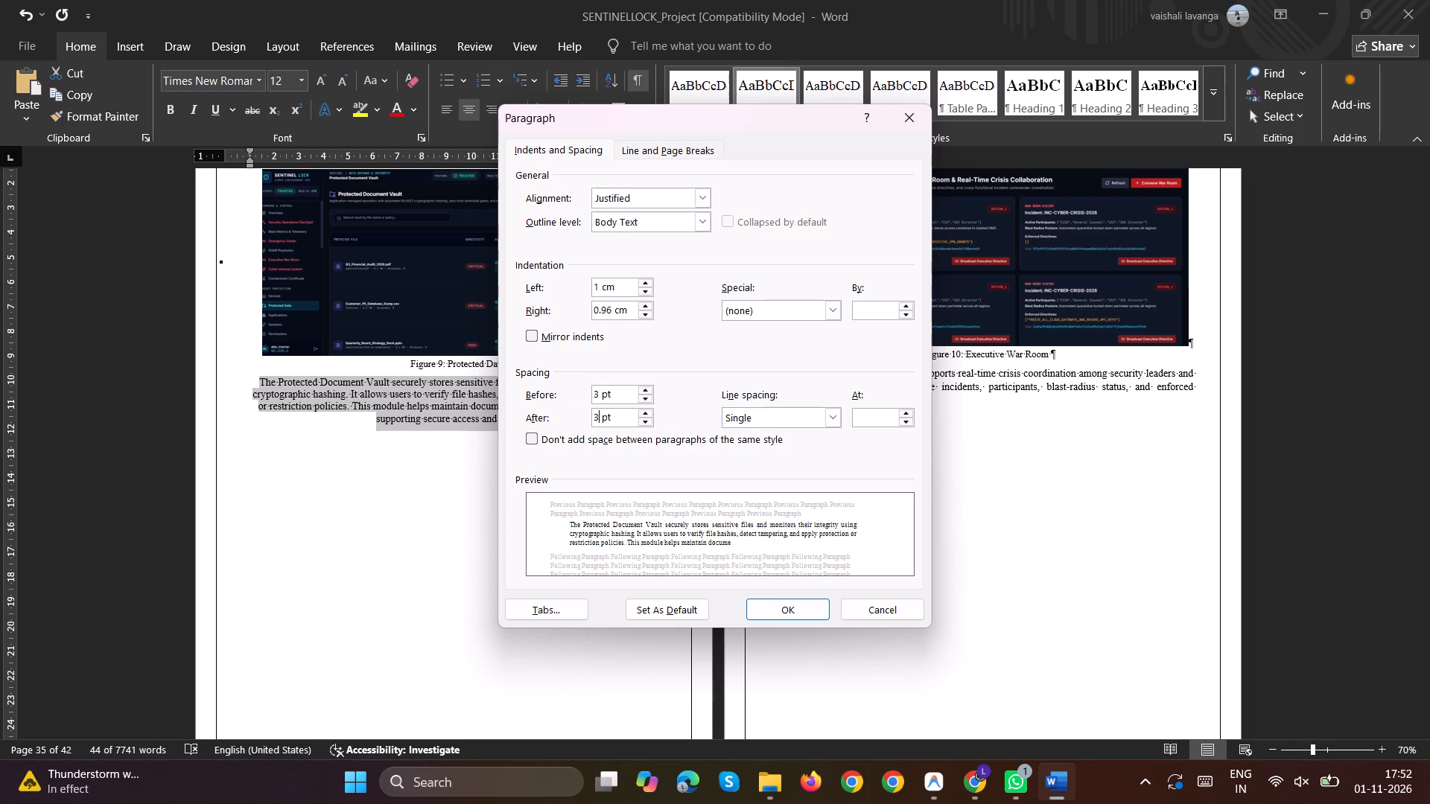
{"action": "left_click", "coordinate": [826, 423]}
{"action": "left_click", "coordinate": [797, 494]}
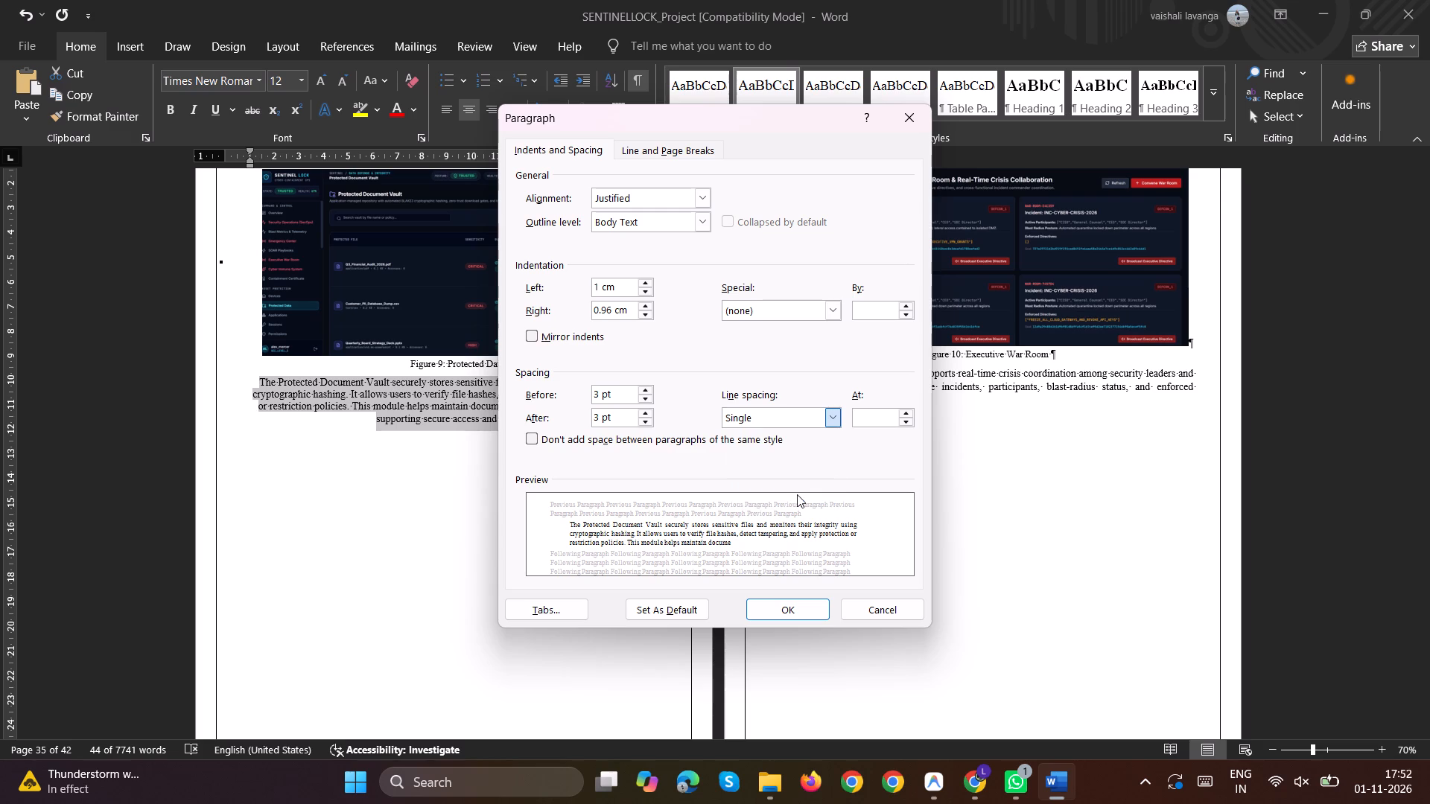
{"action": "left_click", "coordinate": [868, 412]}
{"action": "key", "text": "BackSpace"}
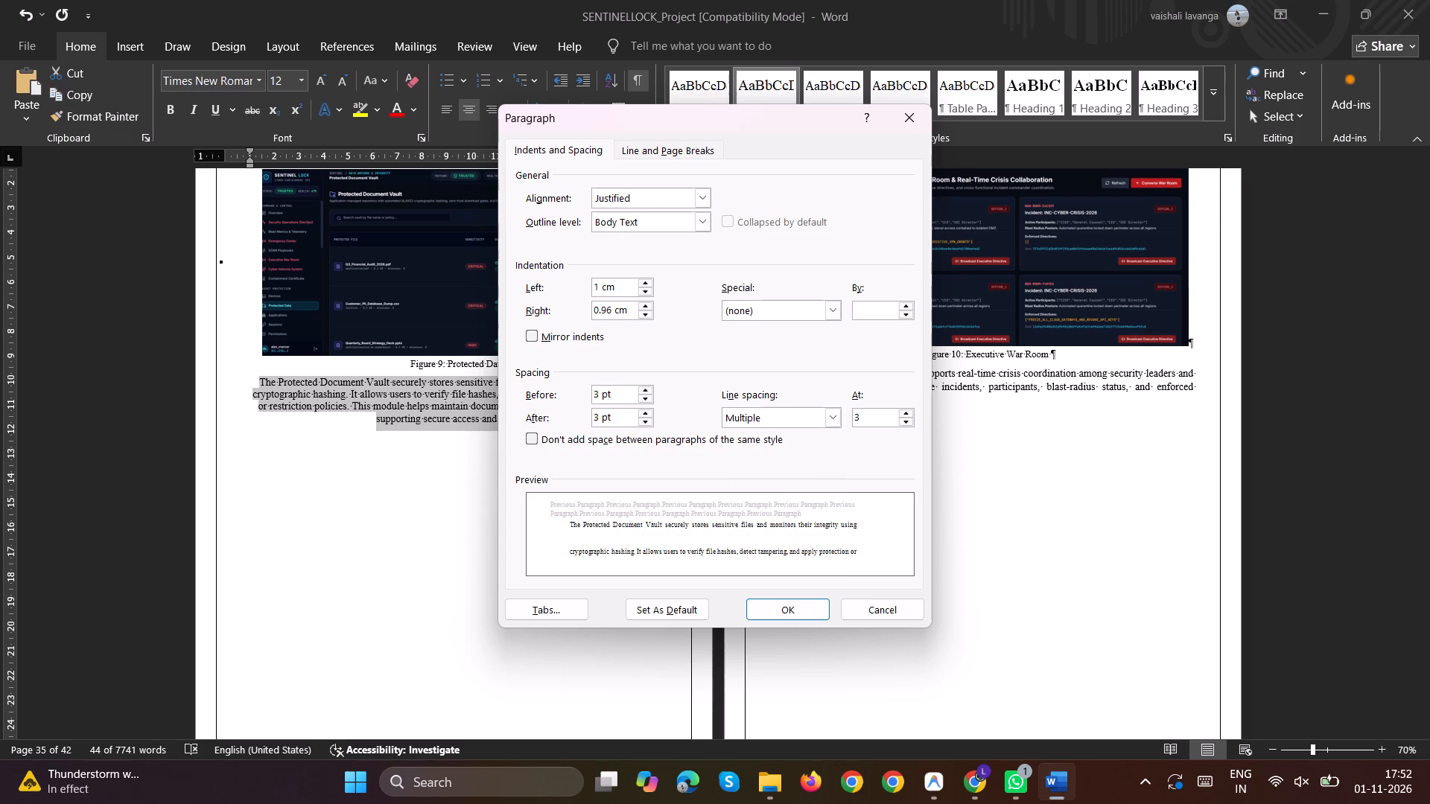
{"action": "key", "text": "1"}
{"action": "type", "text": ".15"}
{"action": "left_click", "coordinate": [792, 603]}
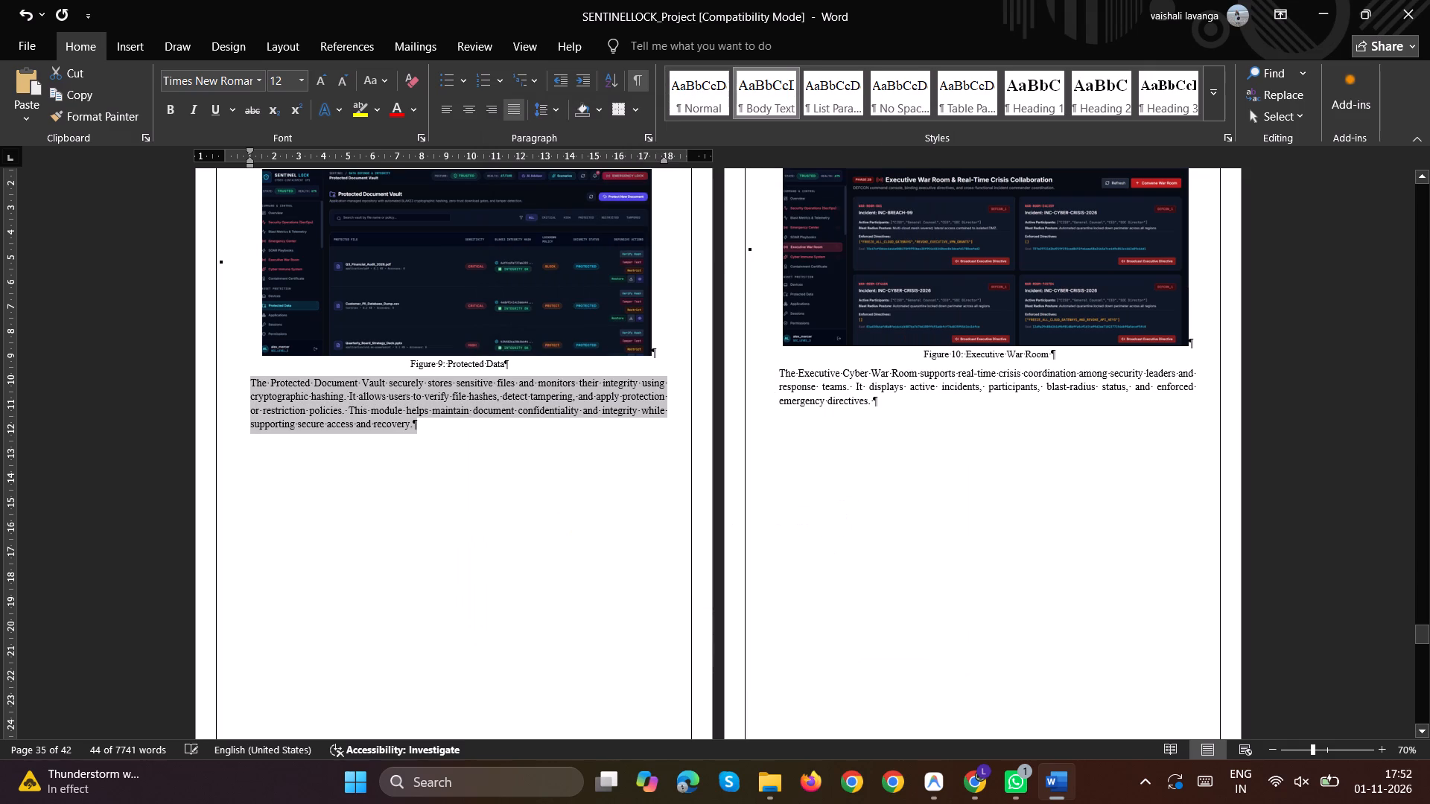
{"action": "scroll", "coordinate": [792, 603], "scroll_direction": "up", "scroll_amount": 1}
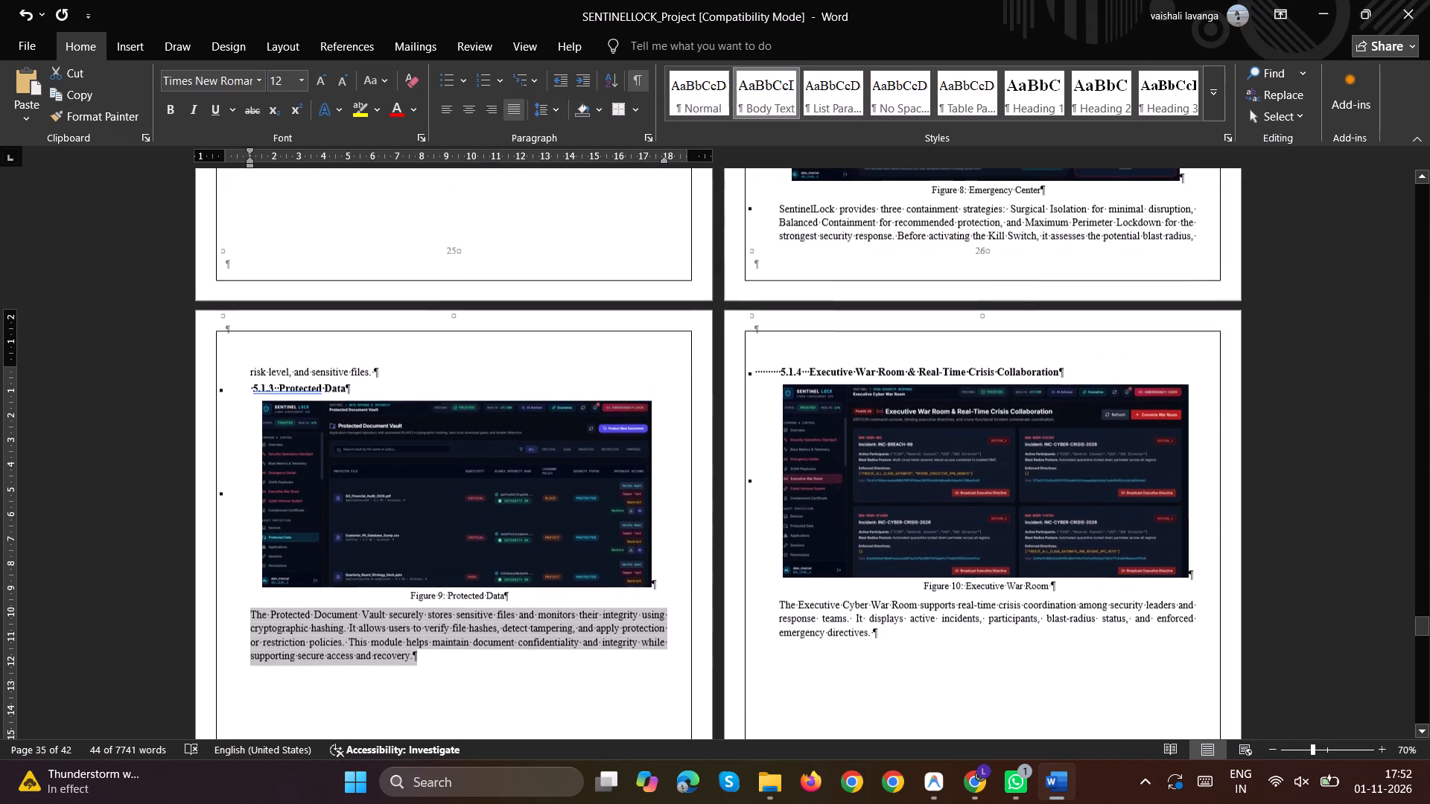
Bring the 5.1.4 Executive War Room heading and its figure onto the Protected Data page, with the heading on its own line below the Protected Document Vault description.
{"action": "scroll", "coordinate": [792, 603], "scroll_direction": "up", "scroll_amount": 1}
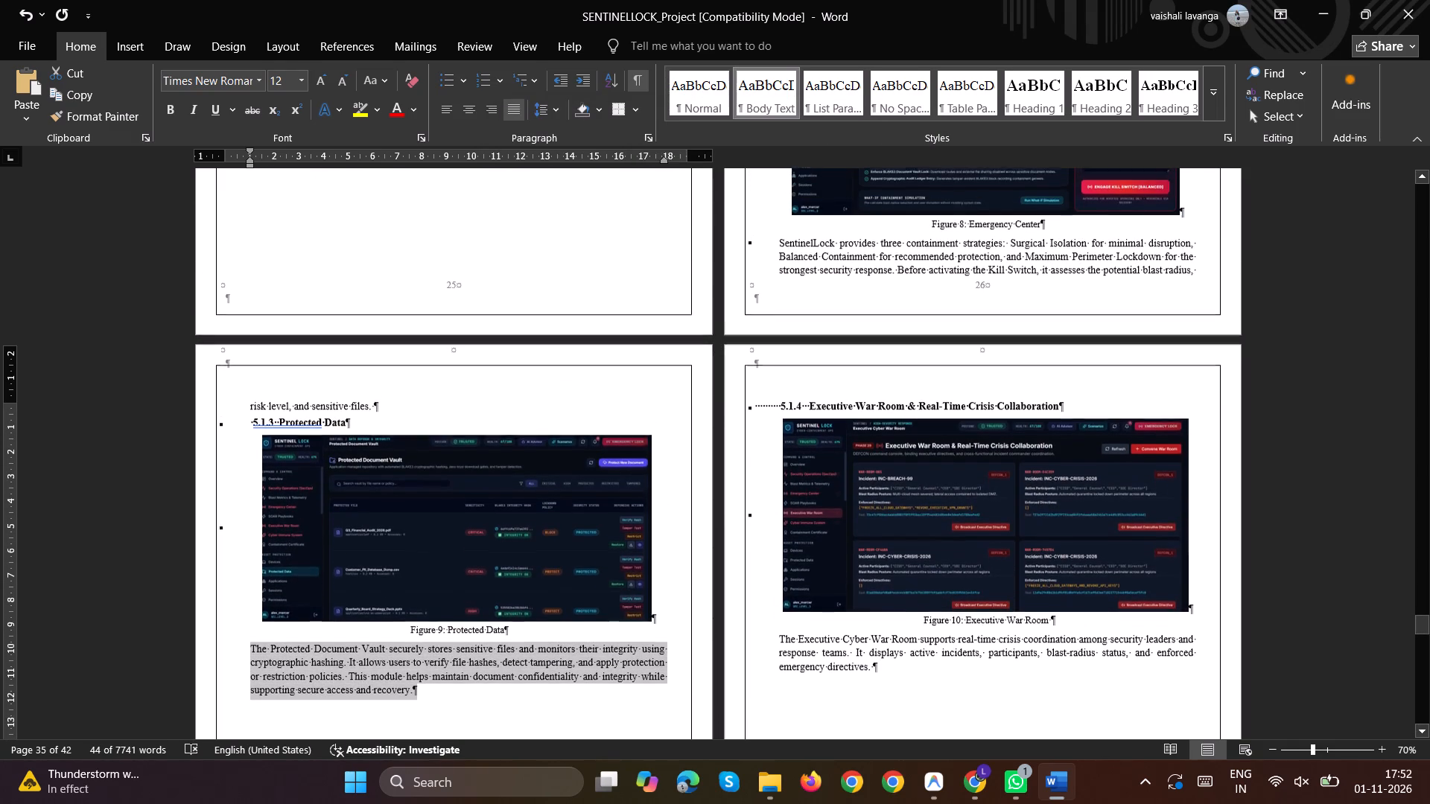
{"action": "scroll", "coordinate": [792, 603], "scroll_direction": "up", "scroll_amount": 5}
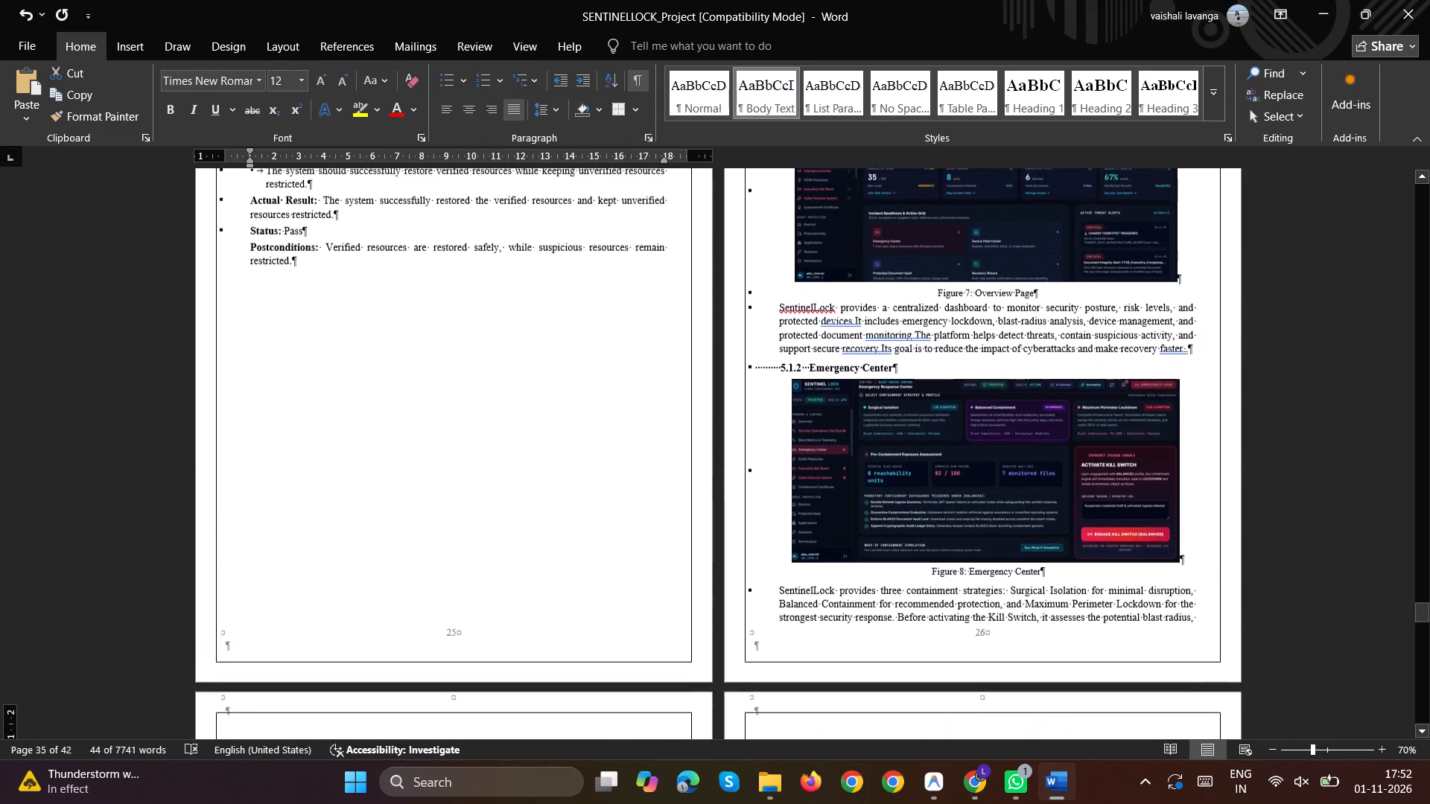
{"action": "scroll", "coordinate": [792, 603], "scroll_direction": "down", "scroll_amount": 4}
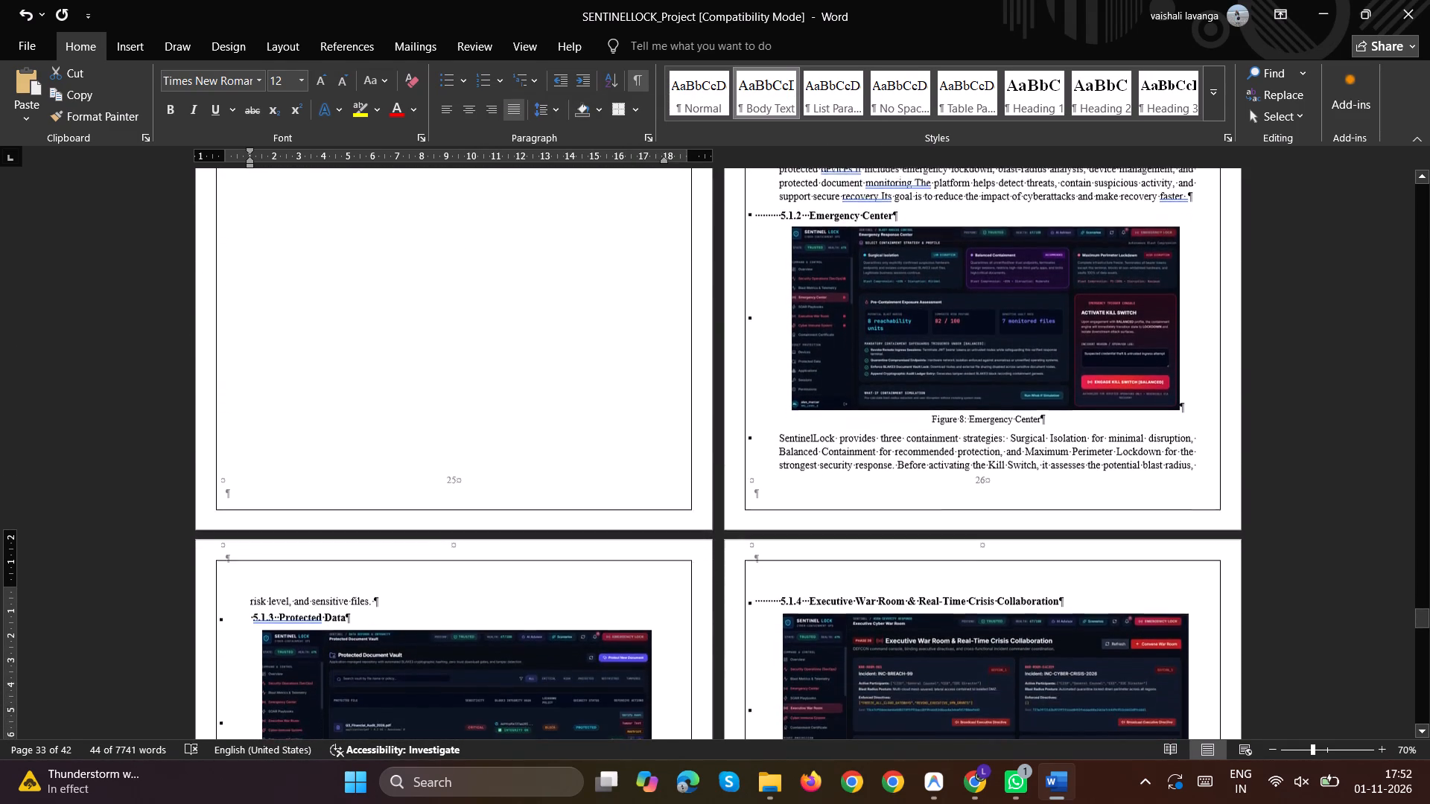
{"action": "scroll", "coordinate": [792, 603], "scroll_direction": "down", "scroll_amount": 2}
{"action": "scroll", "coordinate": [792, 603], "scroll_direction": "up", "scroll_amount": 2}
{"action": "scroll", "coordinate": [792, 603], "scroll_direction": "down", "scroll_amount": 3}
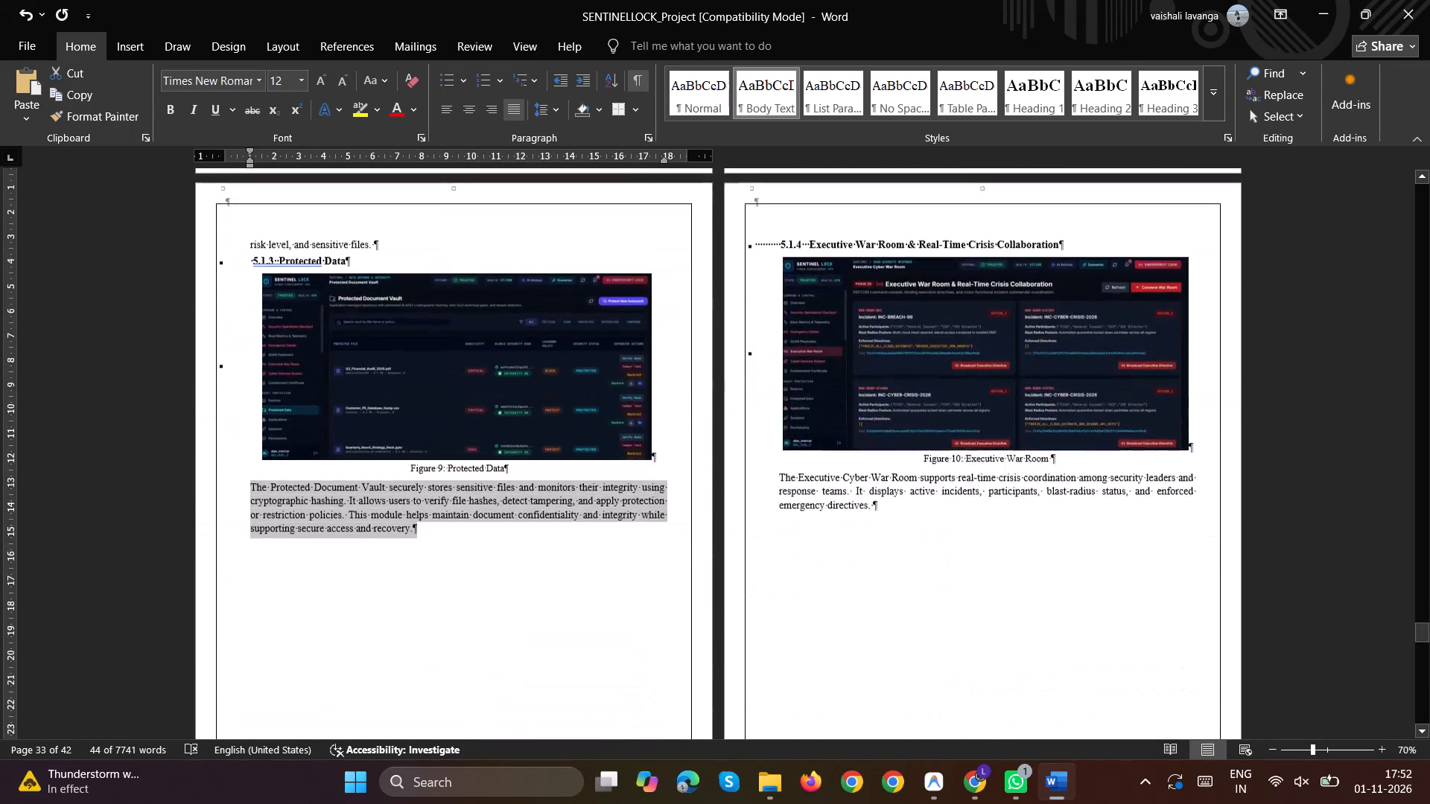
{"action": "left_click", "coordinate": [547, 624]}
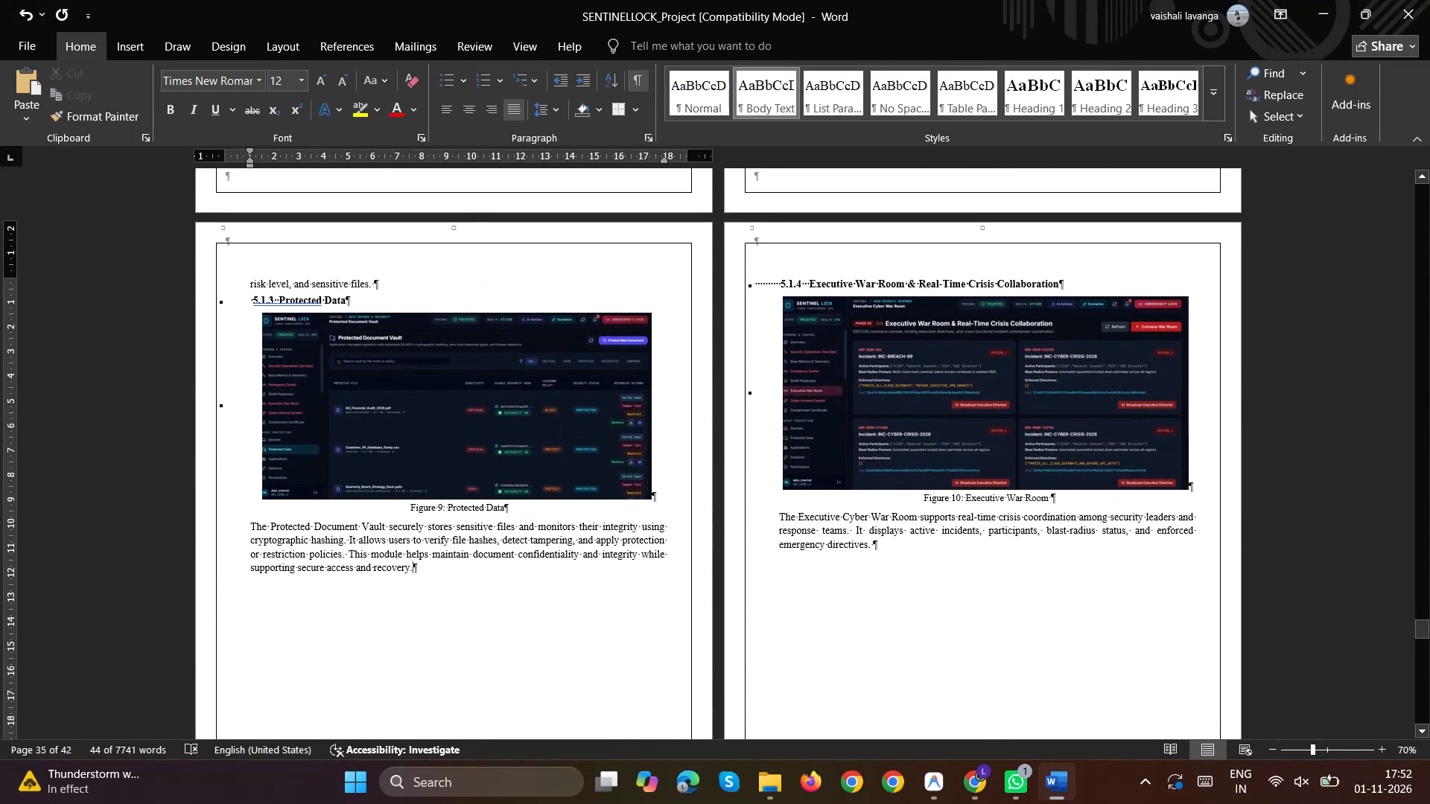
{"action": "left_click", "coordinate": [413, 567]}
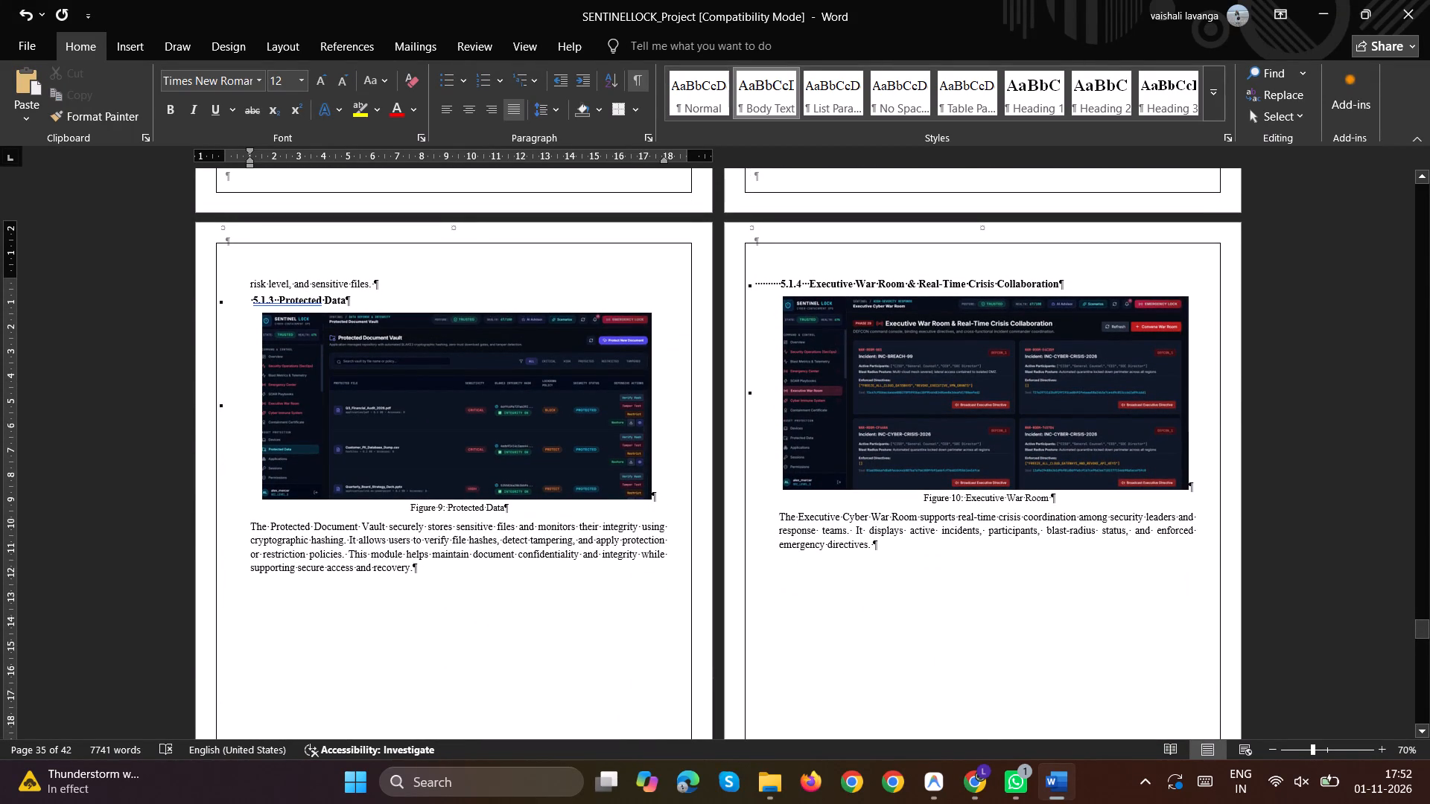
{"action": "key", "text": "BackSpace"}
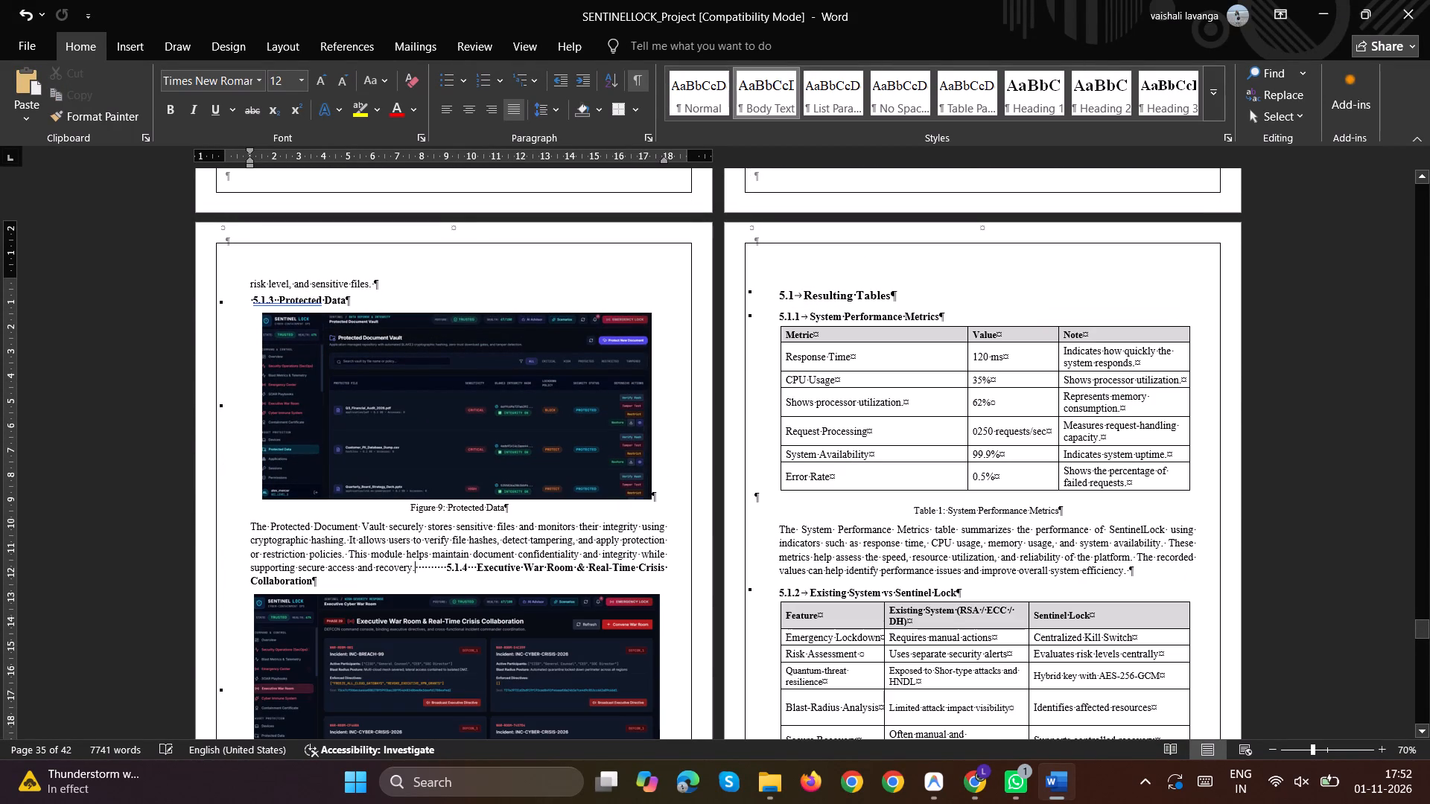
{"action": "key", "text": "Return"}
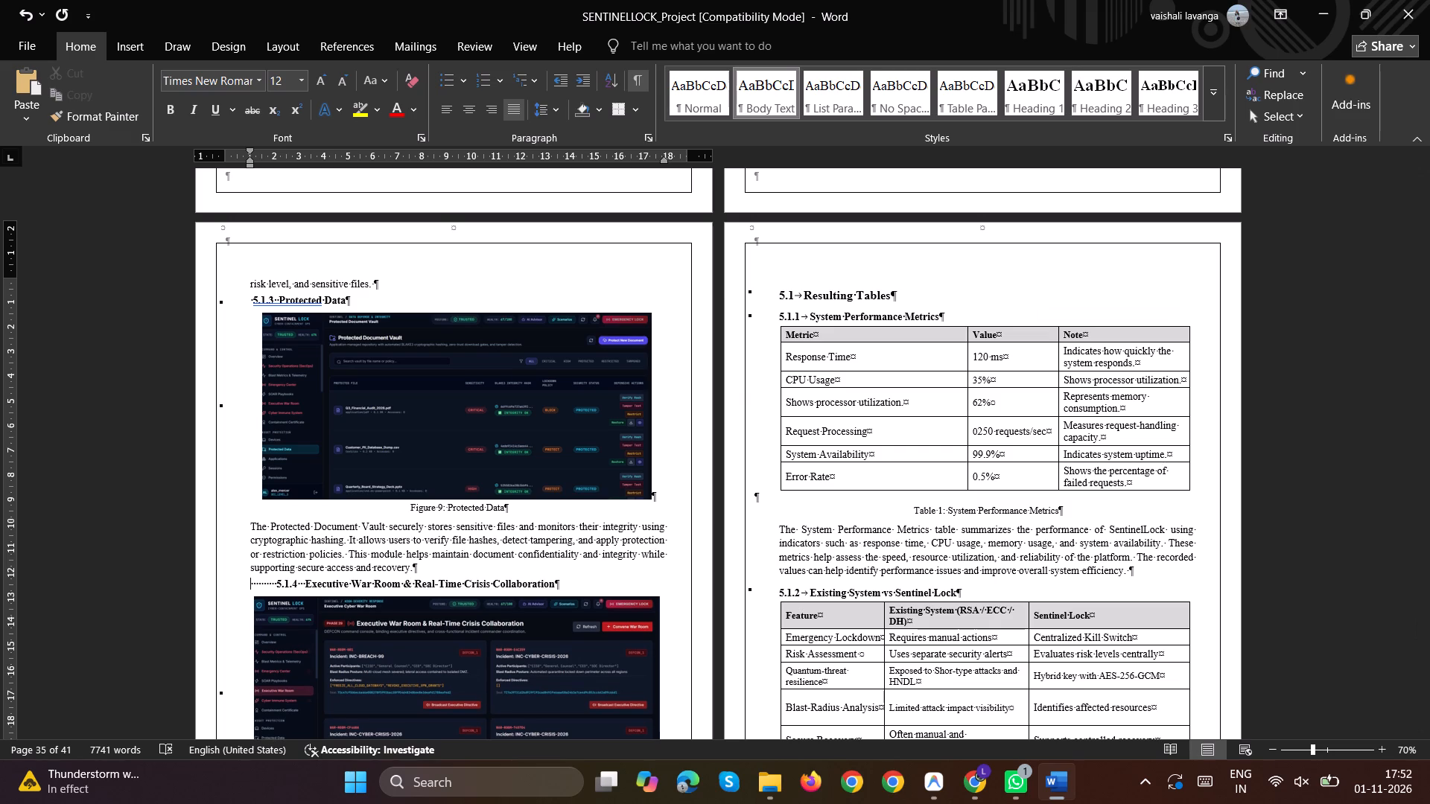
Remove all leading spaces before the 5.1.4 Executive War Room & Real-Time Crisis Collaboration heading so it starts at the text margin.
{"action": "scroll", "coordinate": [491, 629], "scroll_direction": "down", "scroll_amount": 1}
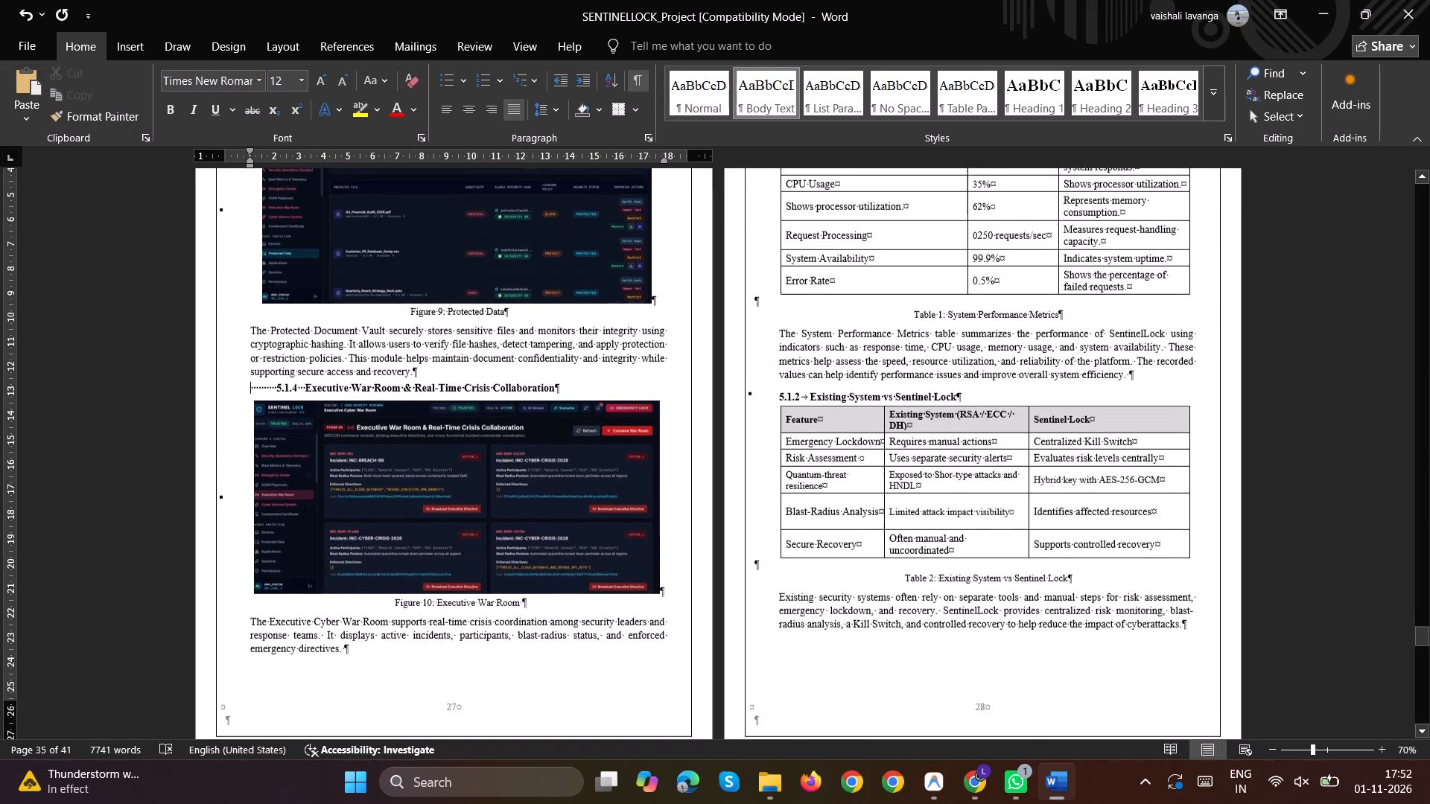
{"action": "scroll", "coordinate": [491, 629], "scroll_direction": "down", "scroll_amount": 1}
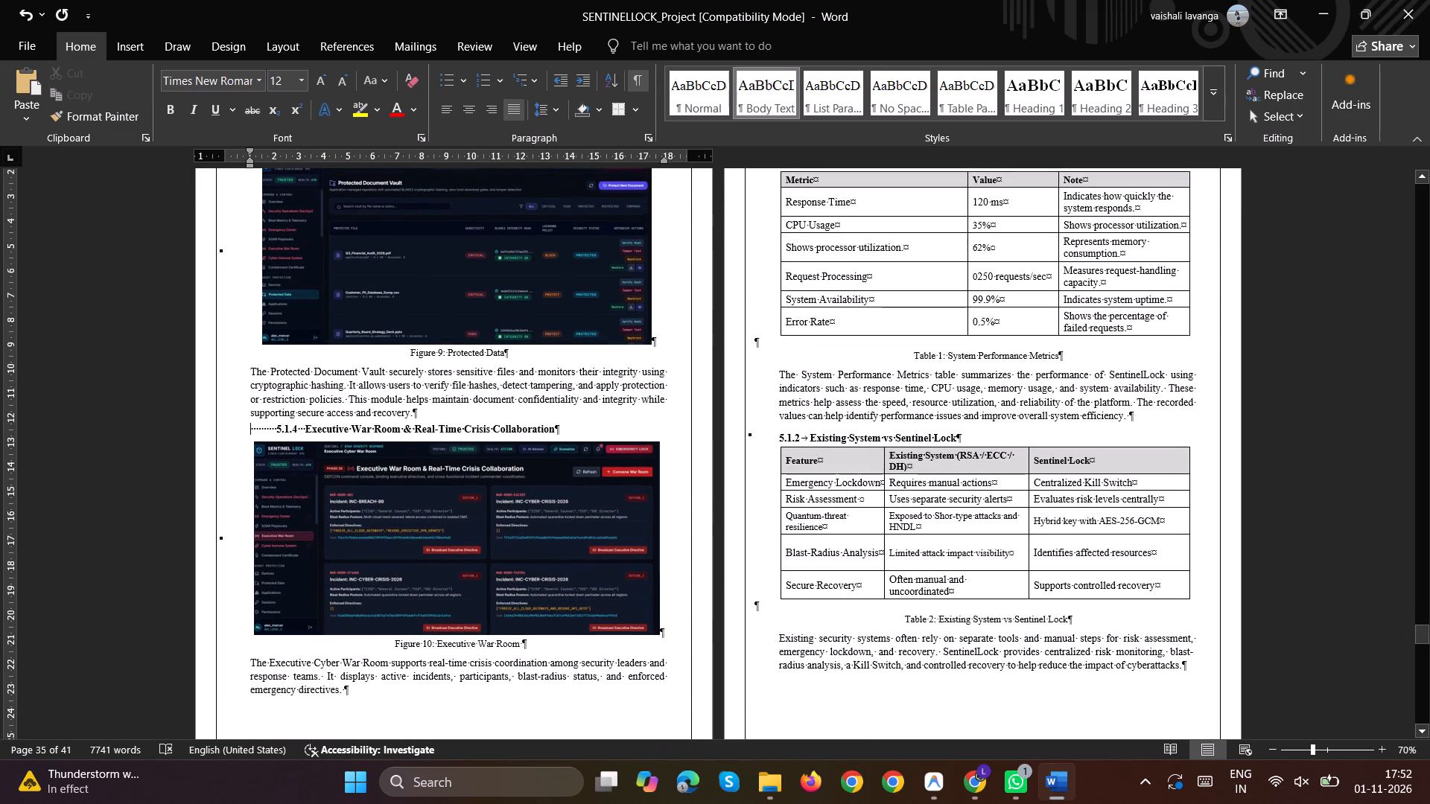
{"action": "left_click", "coordinate": [275, 425]}
{"action": "key", "text": "Right"}
{"action": "key", "text": "BackSpace"}
{"action": "key", "text": "BackSpace"}
{"action": "key", "text": "BackSpace"}
{"action": "key", "text": "BackSpace"}
{"action": "key", "text": "BackSpace"}
{"action": "key", "text": "BackSpace"}
{"action": "key", "text": "BackSpace"}
{"action": "key", "text": "BackSpace"}
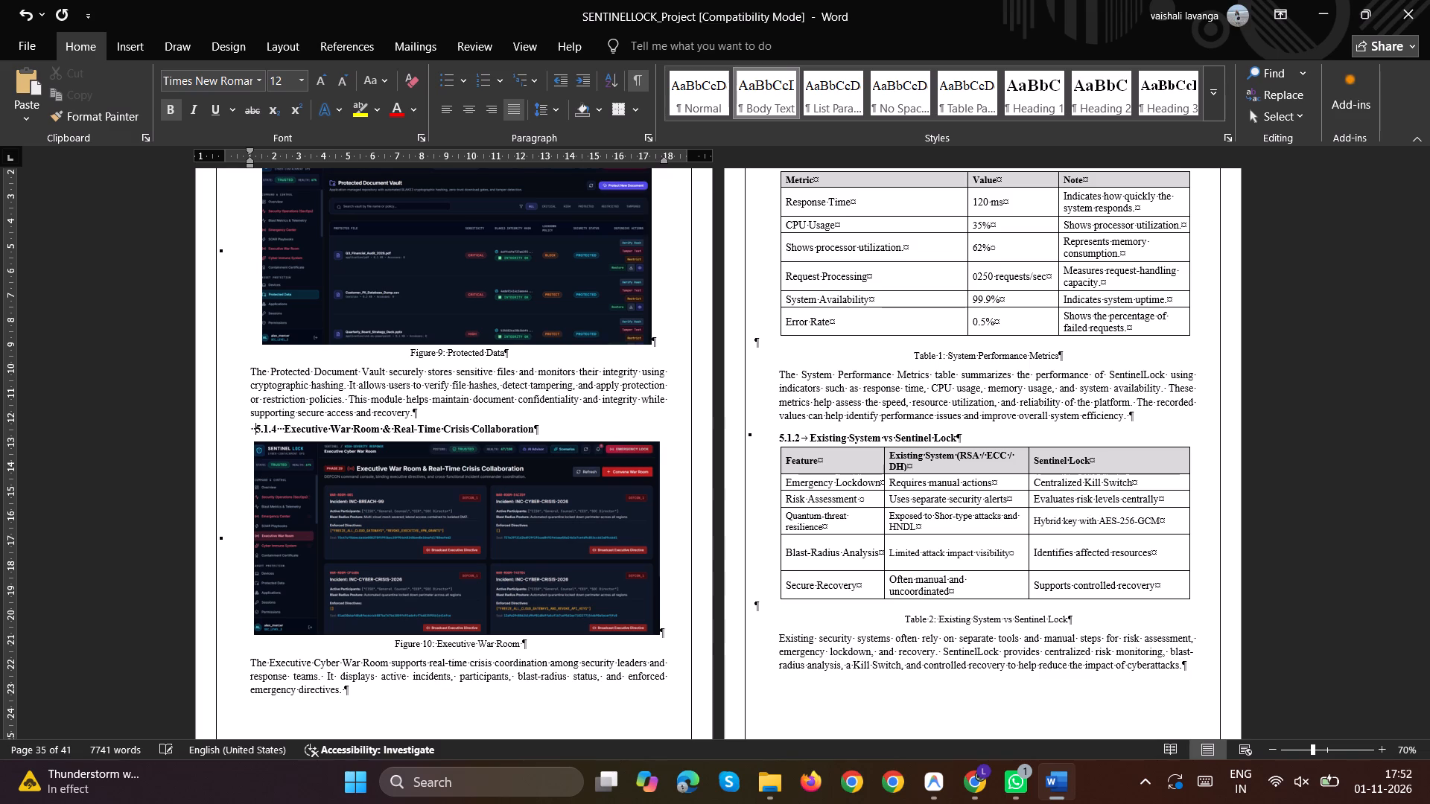
{"action": "key", "text": "BackSpace"}
{"action": "key", "text": "BackSpace"}
Review the layout of the Chapter 5 pages, from the Emergency Center section through the resulting tables, graphs and analysis to the poster presentation.
{"action": "scroll", "coordinate": [366, 631], "scroll_direction": "up", "scroll_amount": 1}
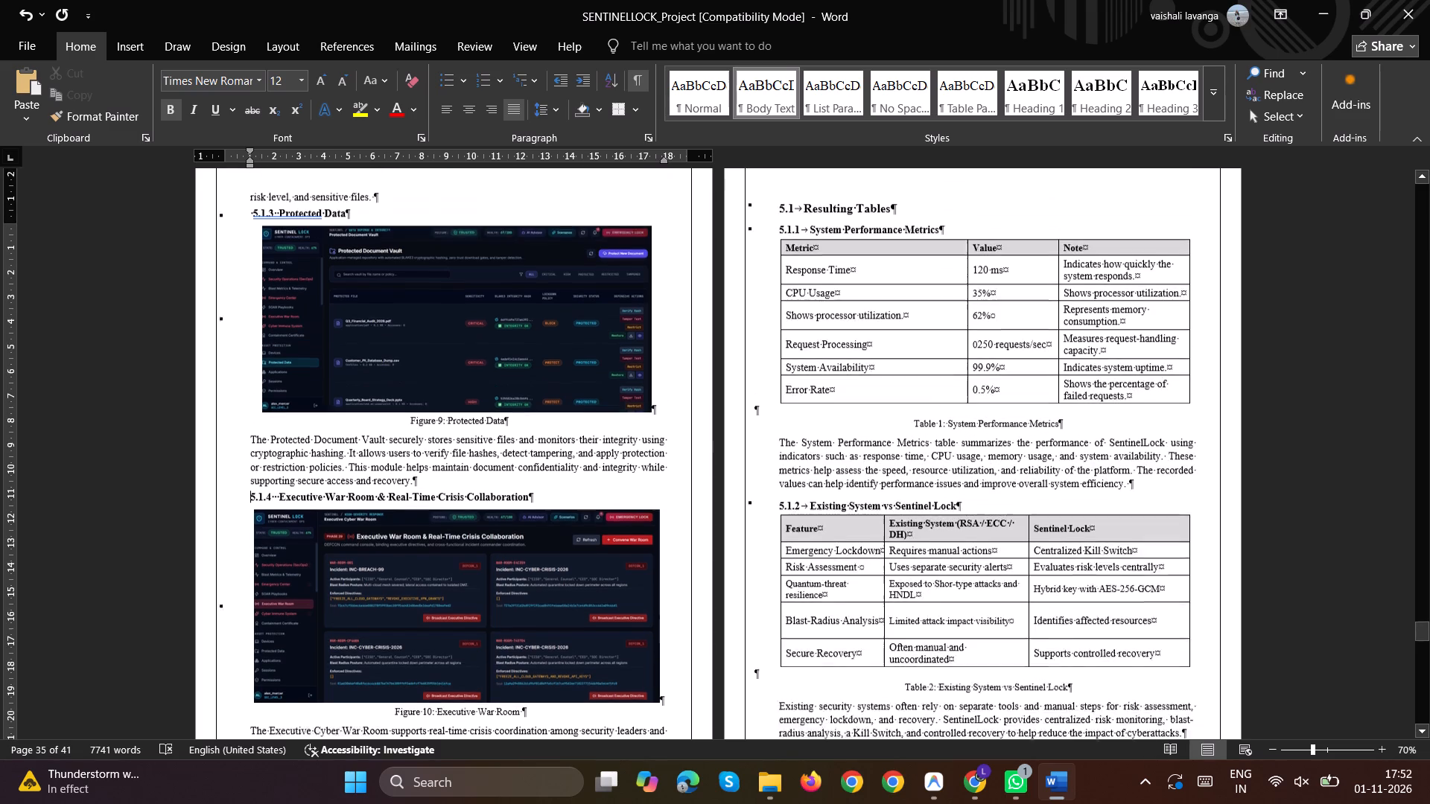
{"action": "scroll", "coordinate": [366, 631], "scroll_direction": "up", "scroll_amount": 1}
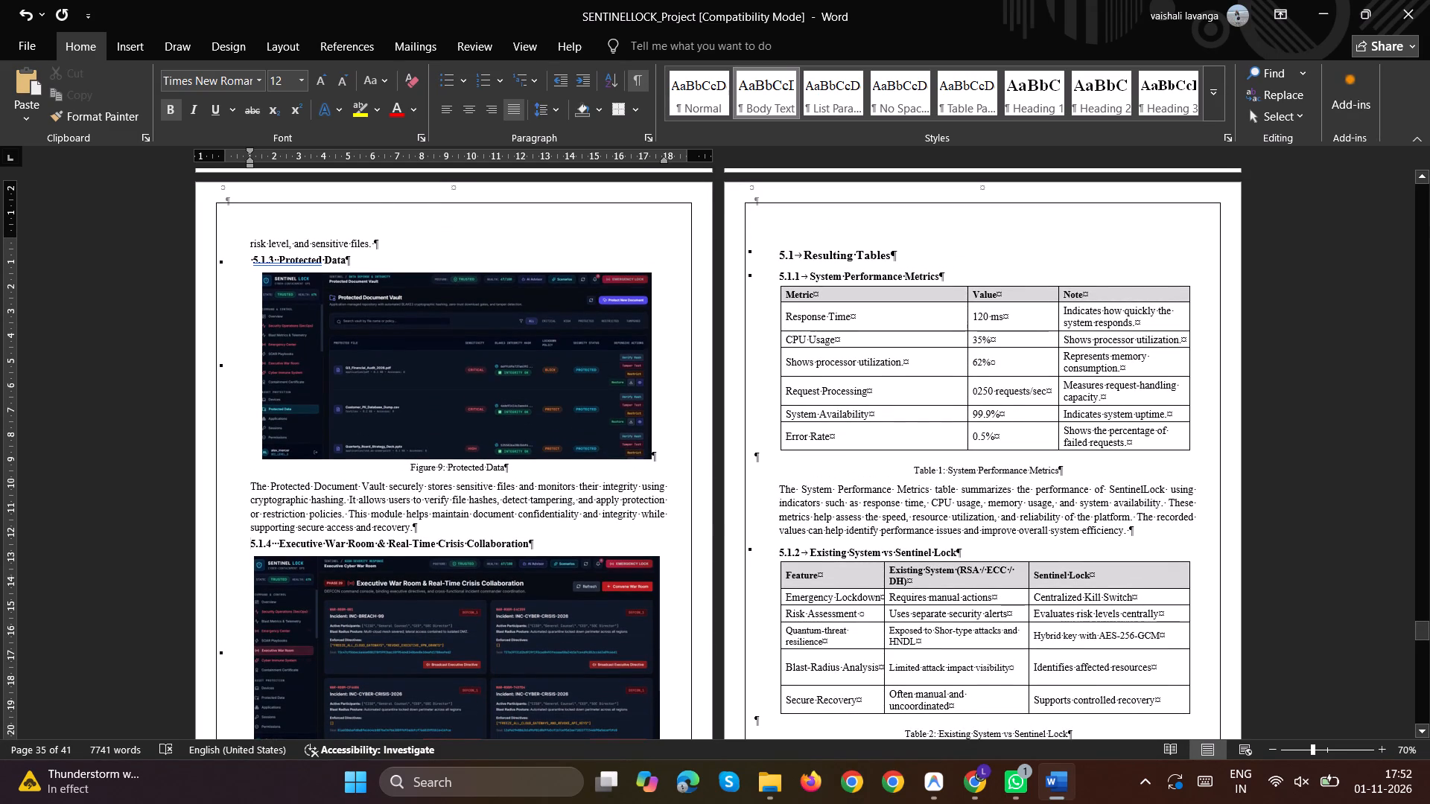
{"action": "scroll", "coordinate": [384, 458], "scroll_direction": "up", "scroll_amount": 3}
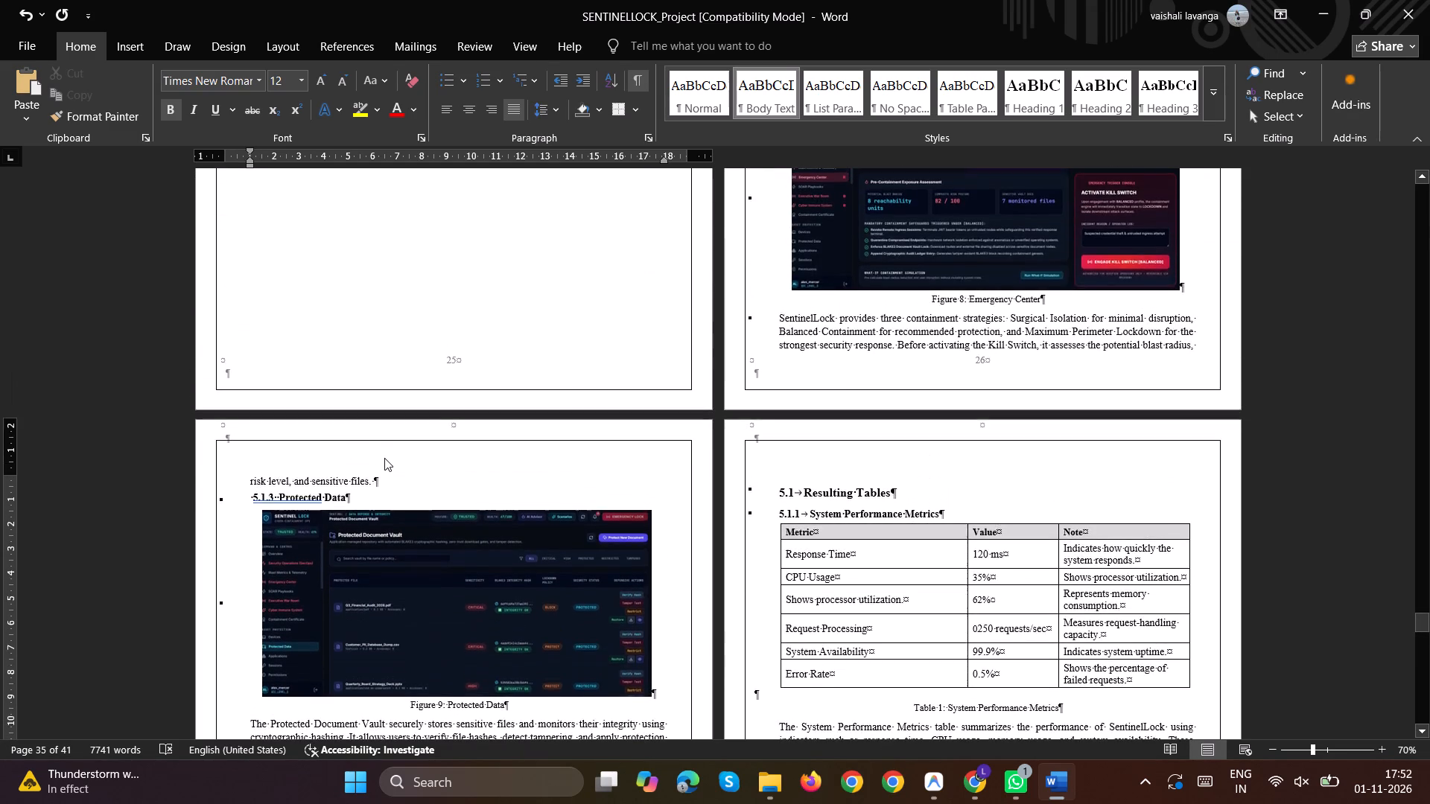
{"action": "scroll", "coordinate": [384, 458], "scroll_direction": "up", "scroll_amount": 2}
{"action": "scroll", "coordinate": [384, 458], "scroll_direction": "down", "scroll_amount": 1}
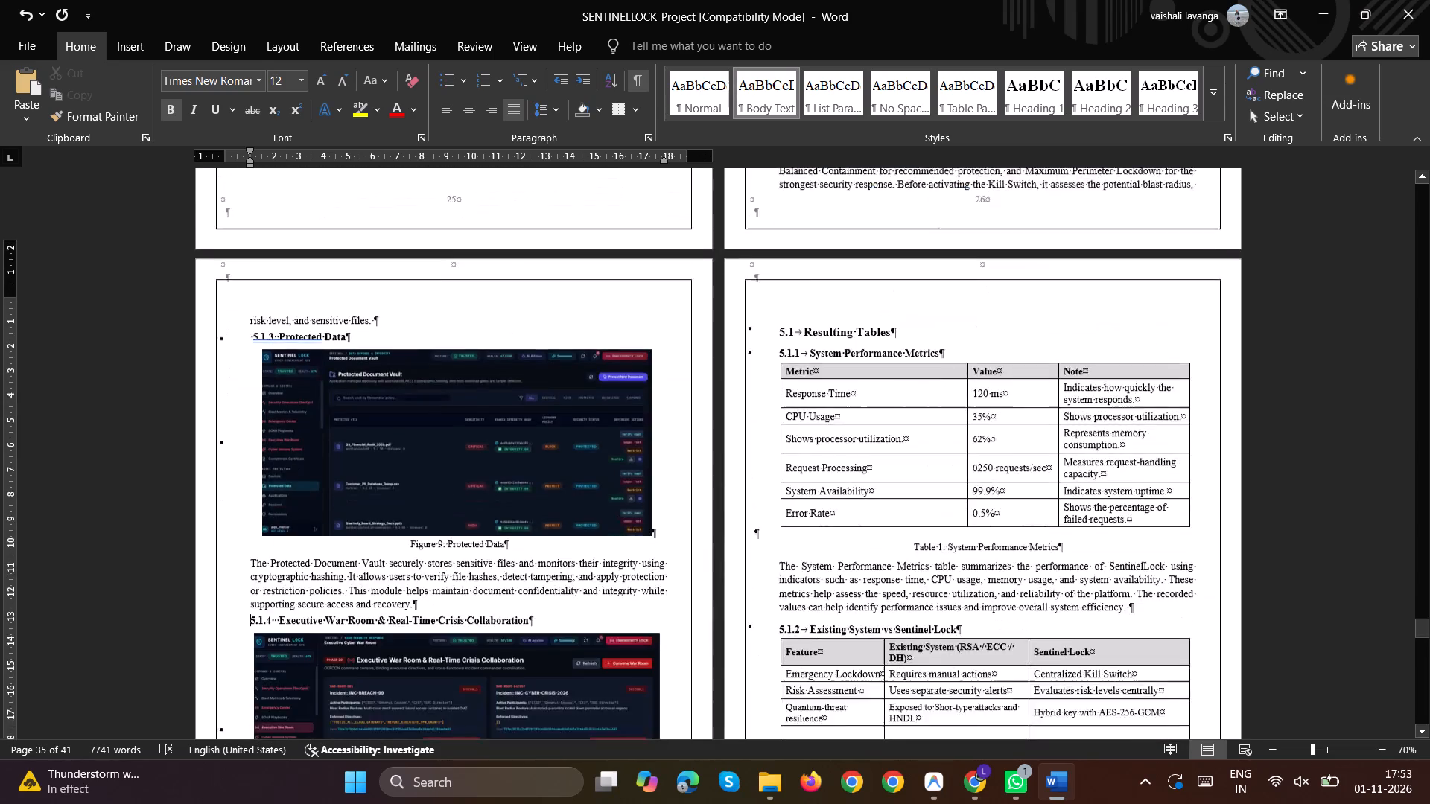
{"action": "scroll", "coordinate": [384, 458], "scroll_direction": "down", "scroll_amount": 20}
{"action": "scroll", "coordinate": [384, 458], "scroll_direction": "down", "scroll_amount": 2}
{"action": "scroll", "coordinate": [384, 458], "scroll_direction": "up", "scroll_amount": 3}
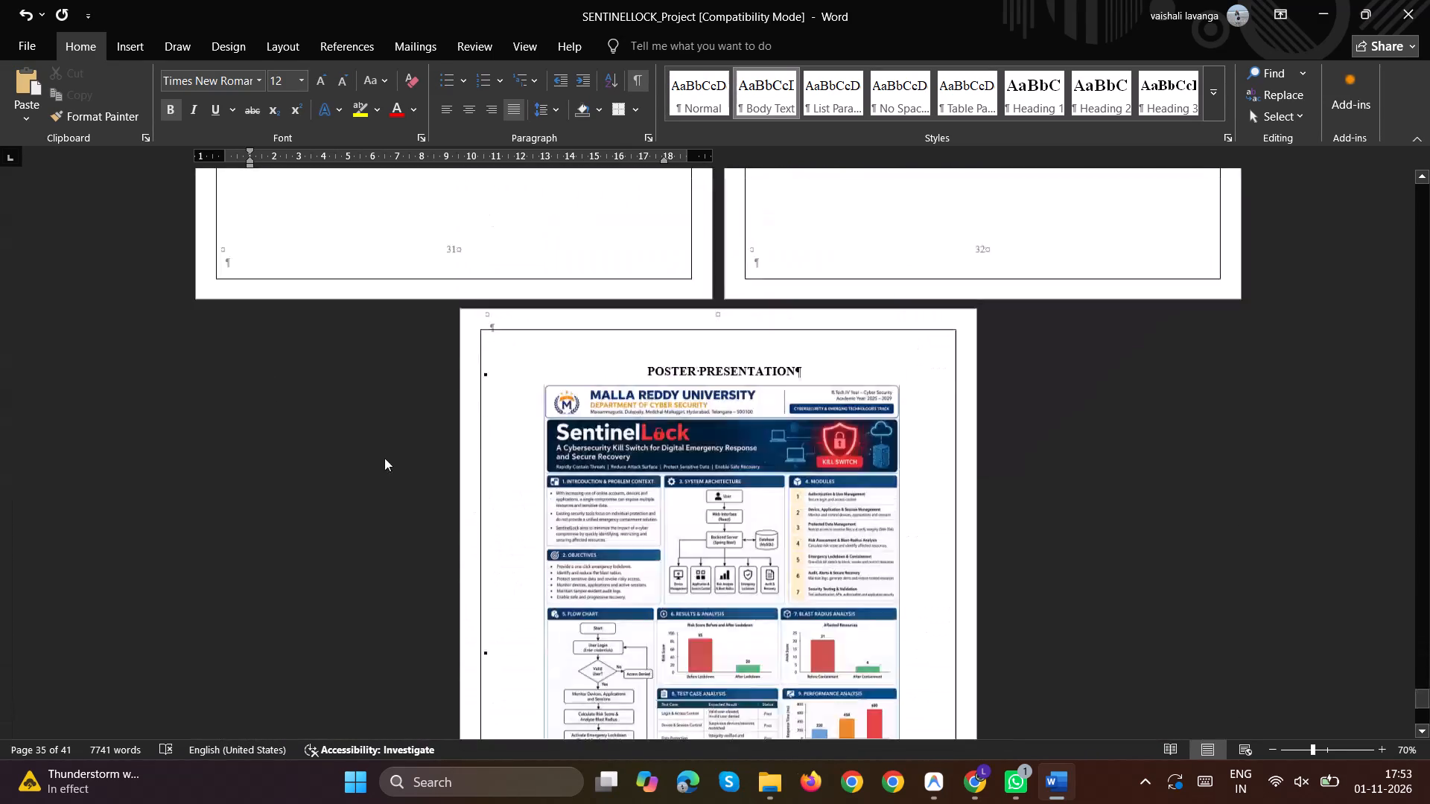
{"action": "scroll", "coordinate": [384, 458], "scroll_direction": "up", "scroll_amount": 6}
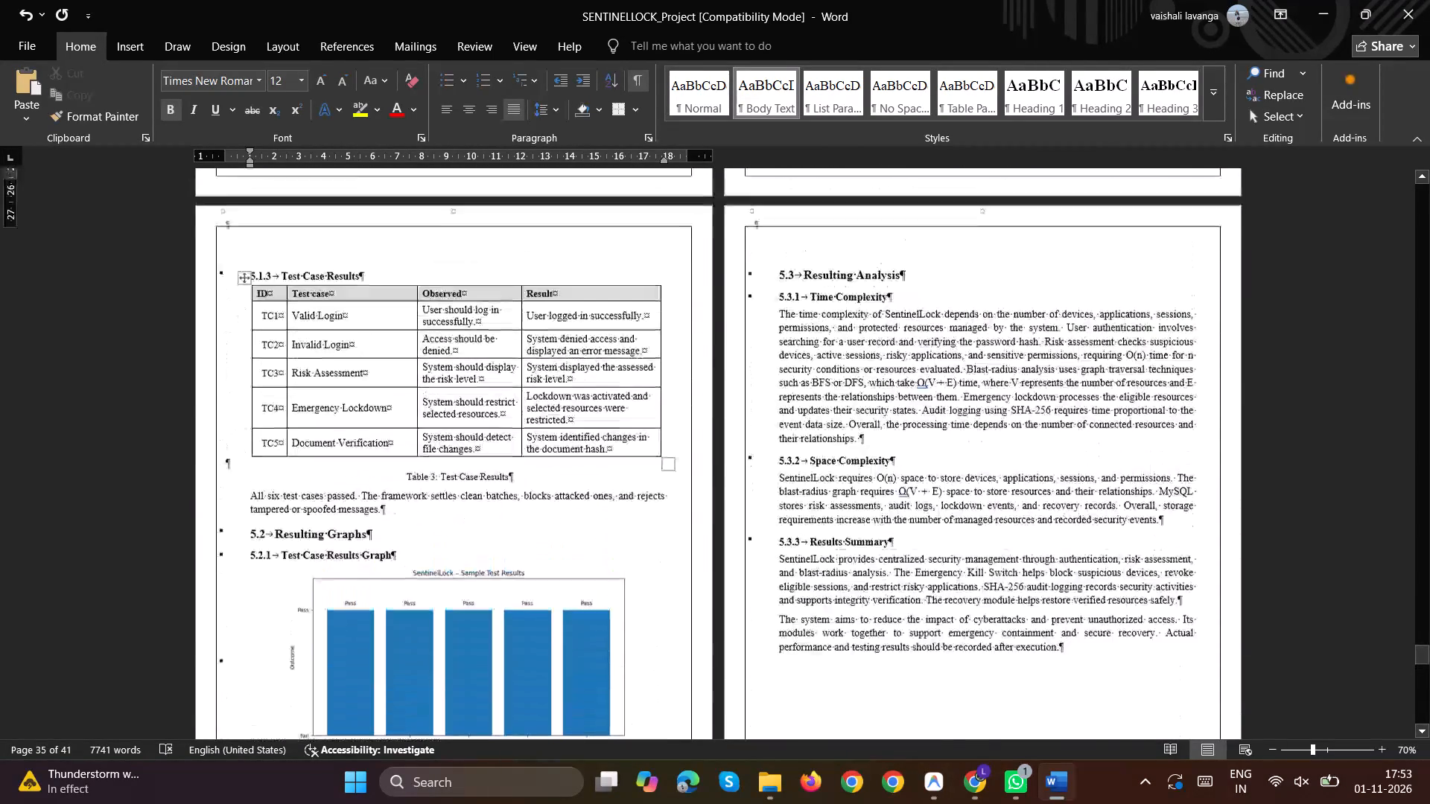
{"action": "scroll", "coordinate": [384, 458], "scroll_direction": "up", "scroll_amount": 2}
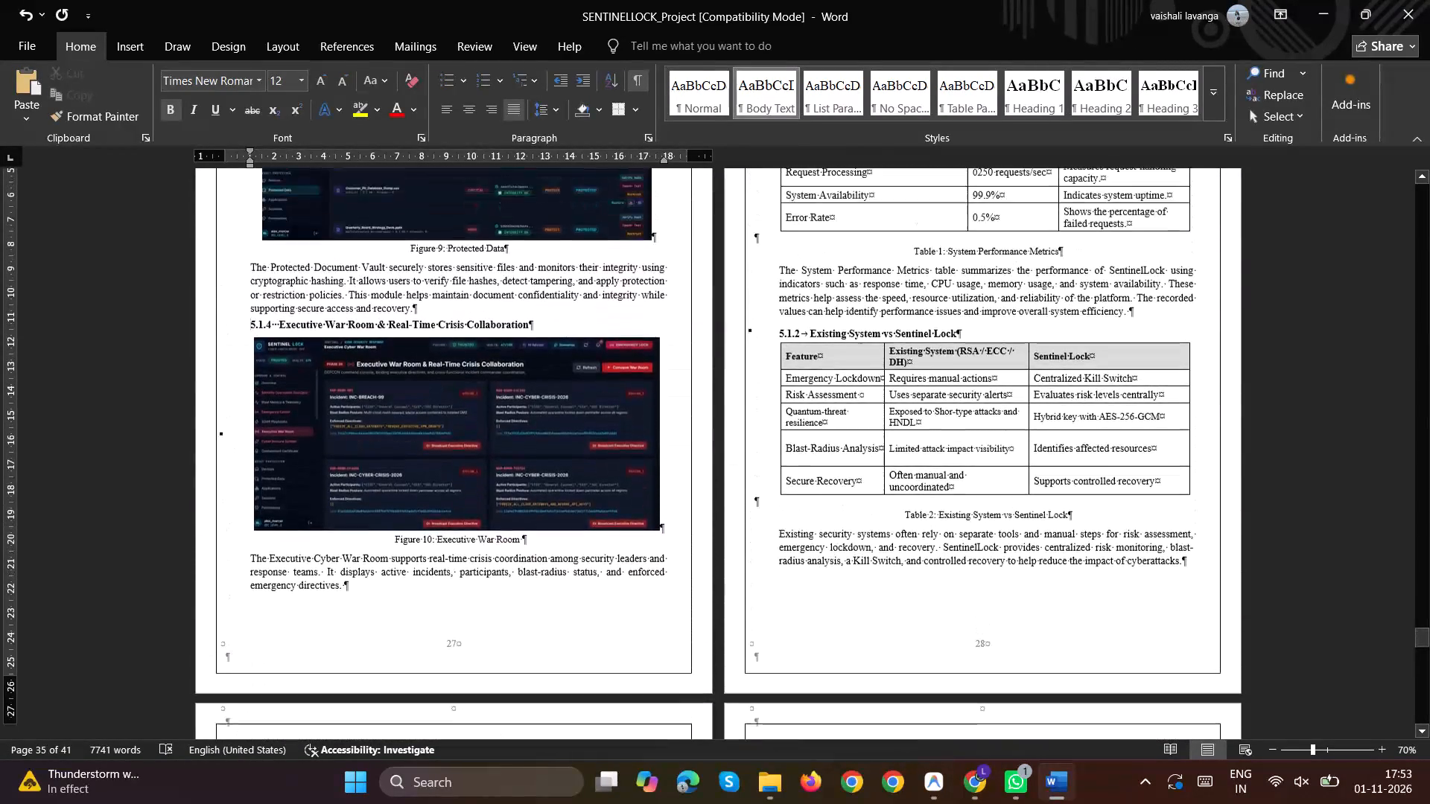
{"action": "scroll", "coordinate": [384, 458], "scroll_direction": "up", "scroll_amount": 4}
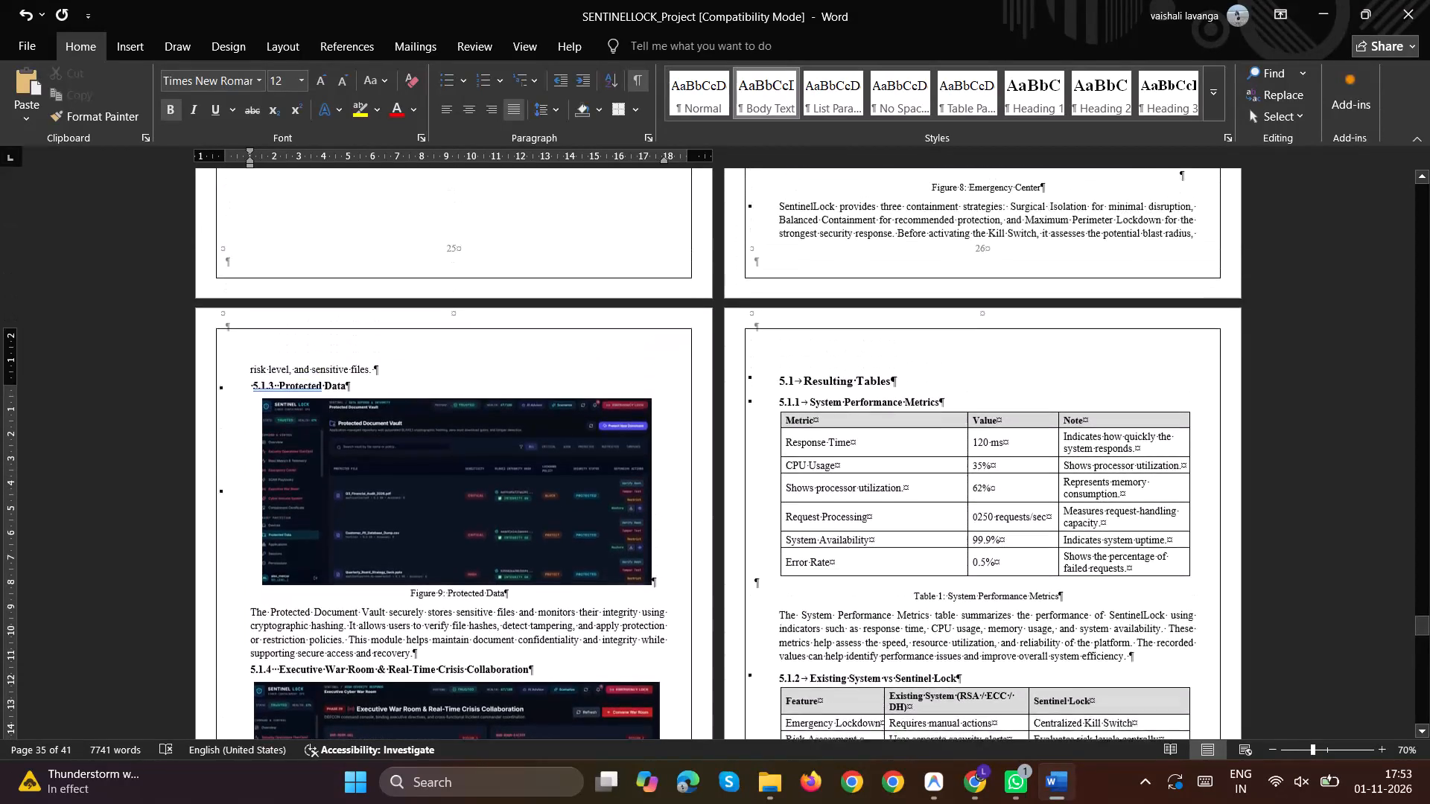